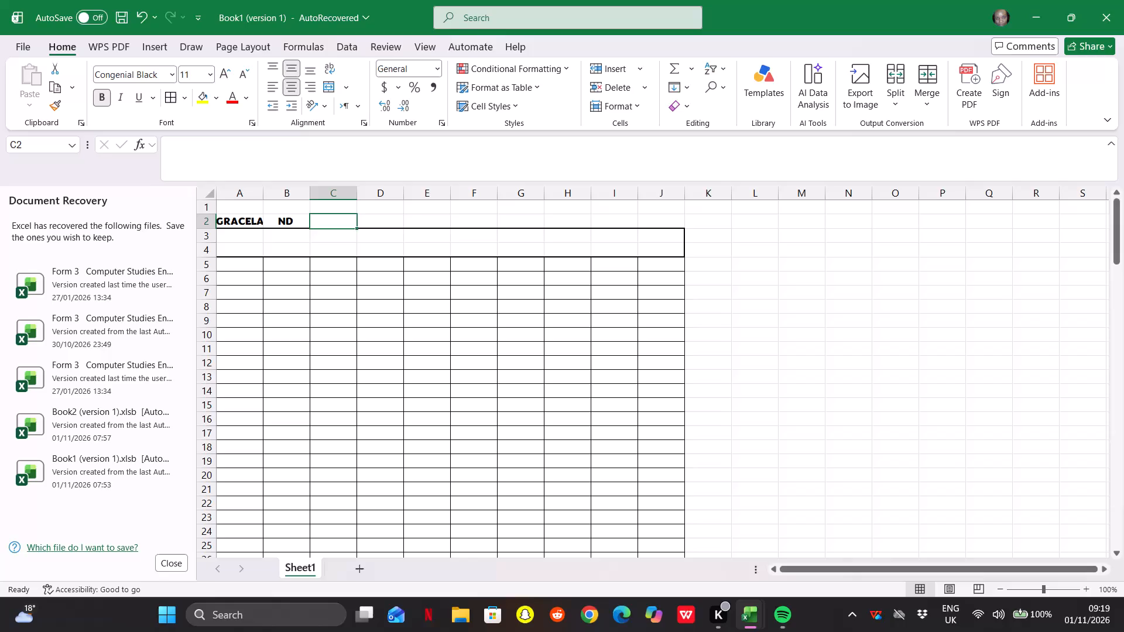
Enter the title word SCHOOLS in cell C2, beside ND in the heading row.
key("i")
key("BackSpace")
key("BackSpace")
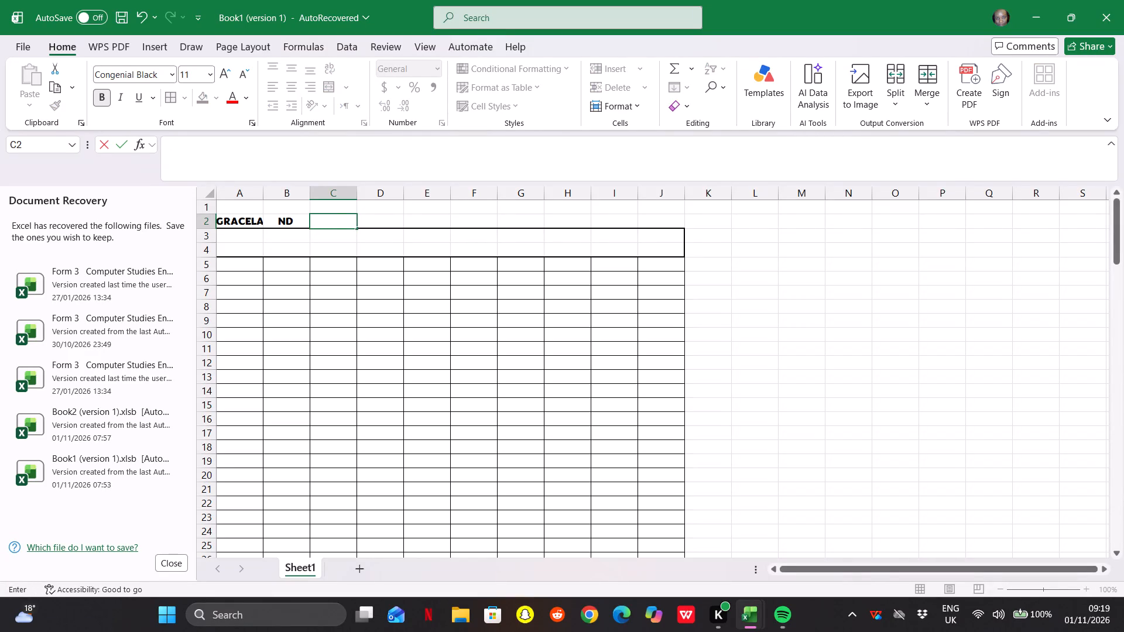
key("g")
key("BackSpace")
type("SCHOOLS")
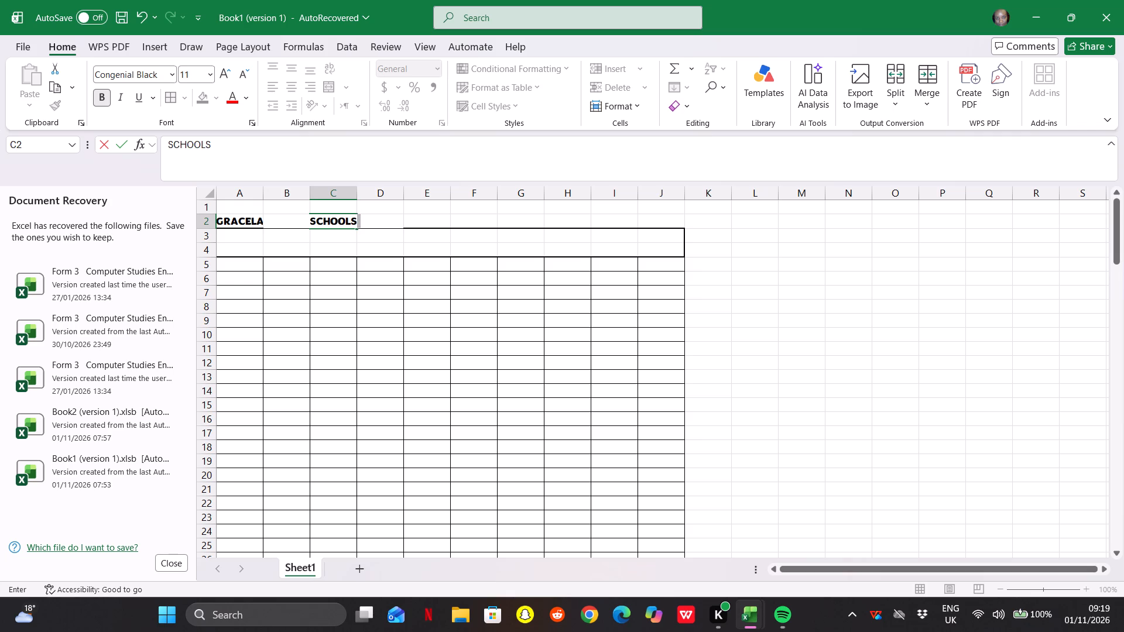
Enter the title word ATTENDANCE in cell D2, directly after SCHOOLS.
left_click(410, 219)
left_click(380, 212)
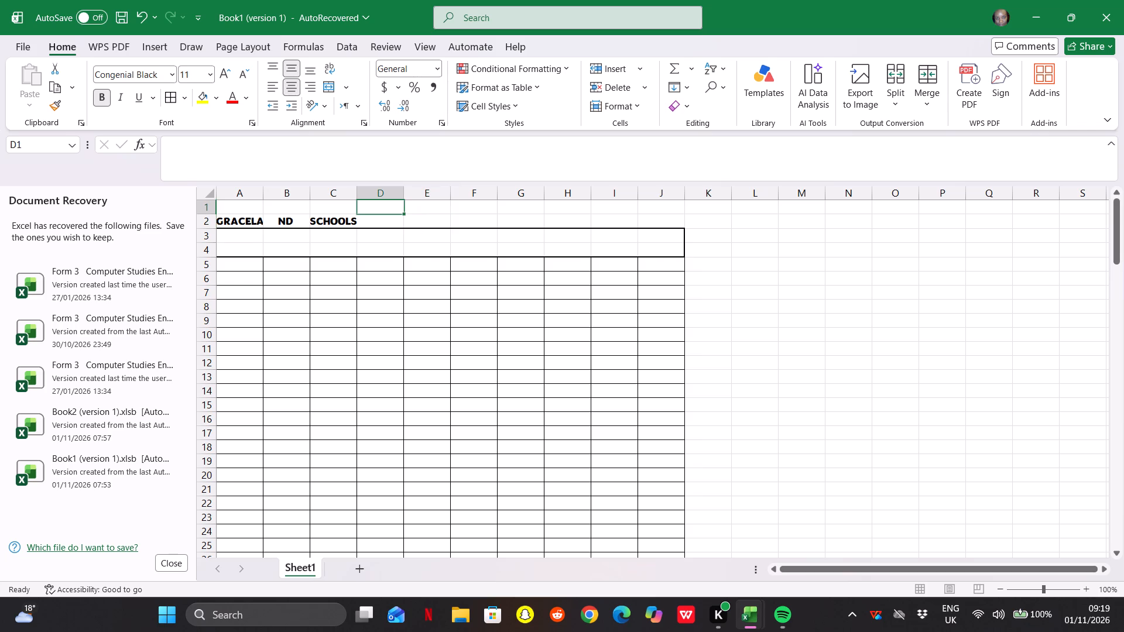
left_click(381, 217)
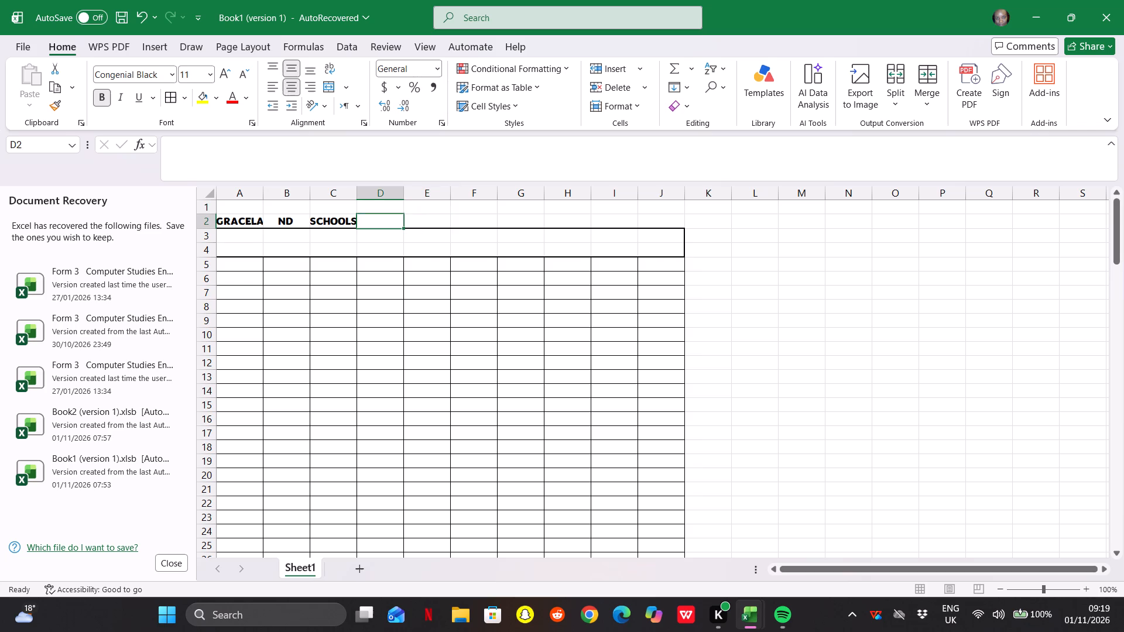
left_click(381, 217)
key("a")
type("TTENDANCE")
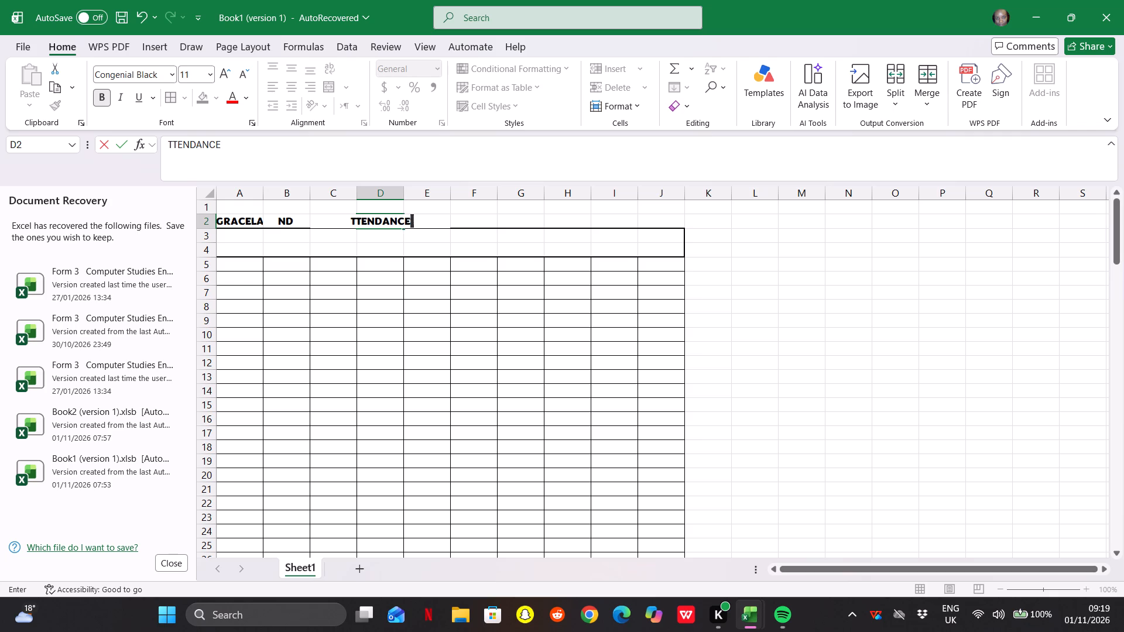
Enter the title word CHECKLIST, preceded by a space, in cell E2 of the heading row.
left_click(467, 215)
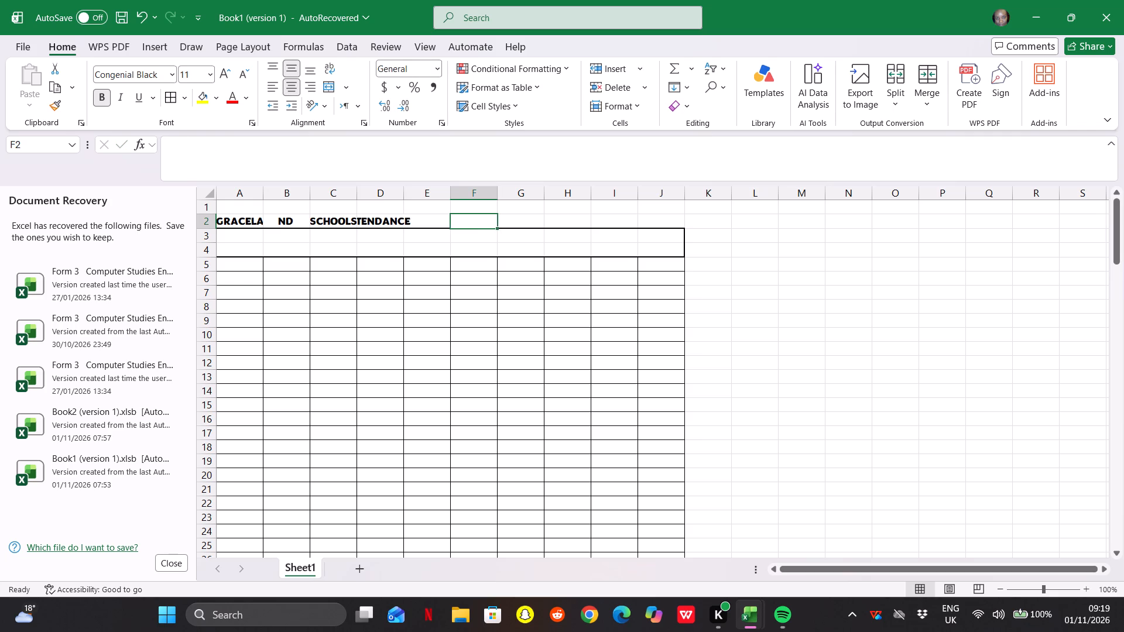
left_click(424, 222)
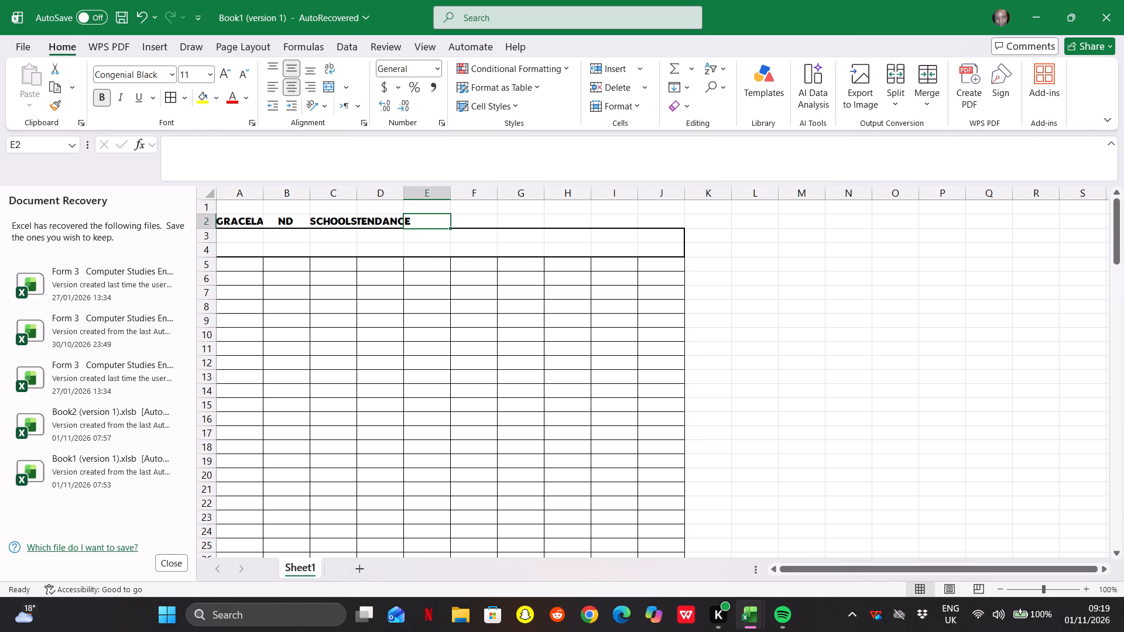
key("space")
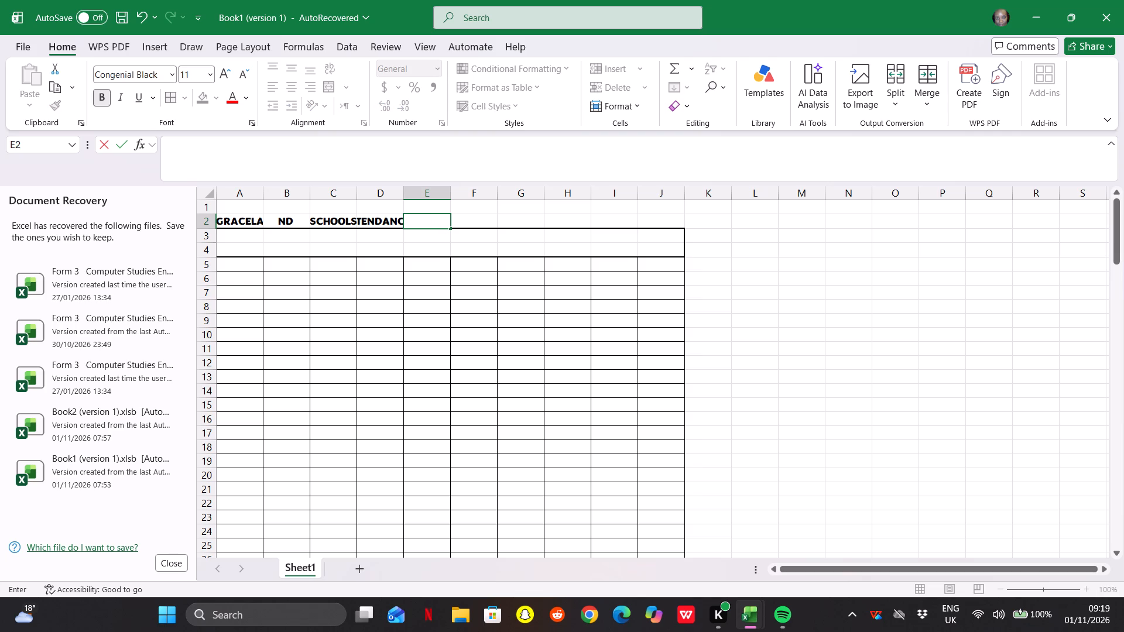
type("CHECKLI")
type("ST")
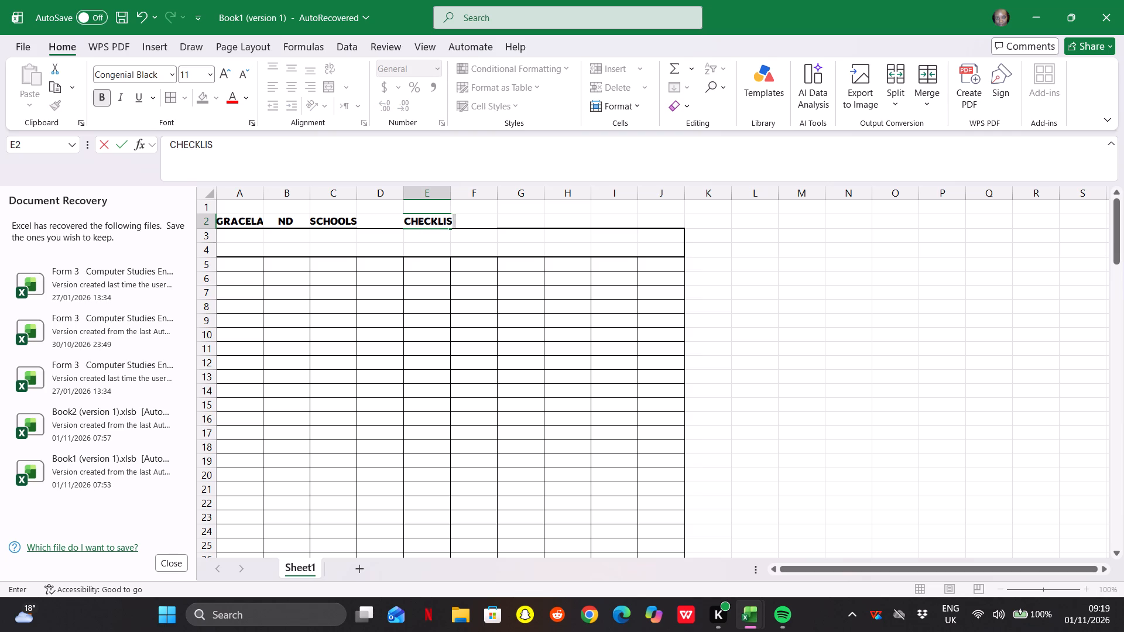
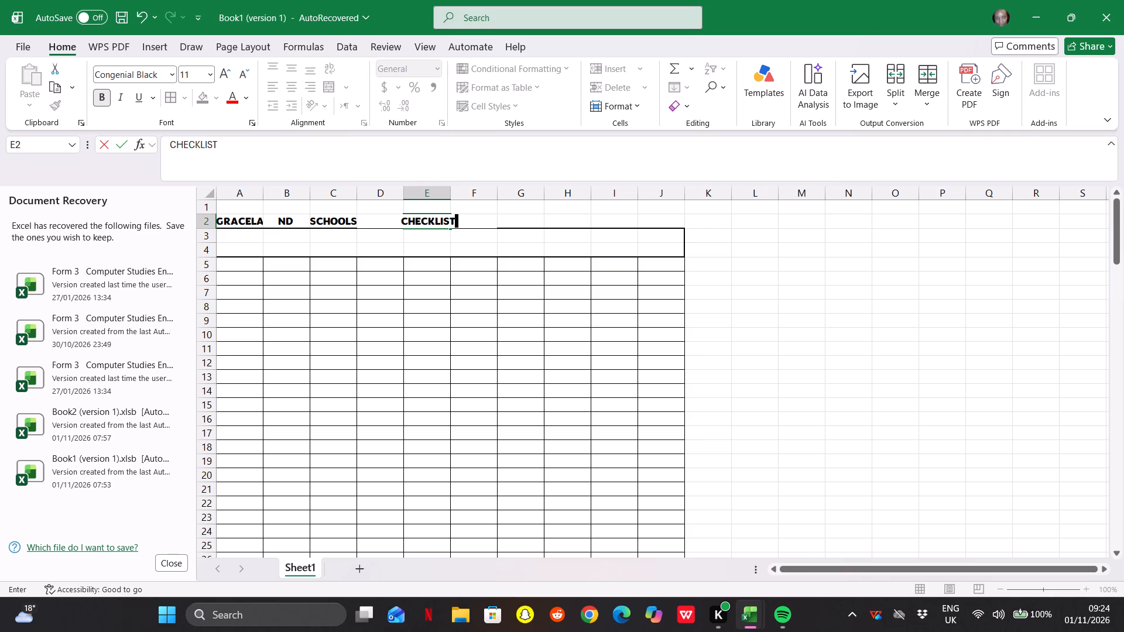
Turn off horizontal centring for the heading words across the range A1:J2, above the bordered table.
left_click_drag(237, 218, 407, 246)
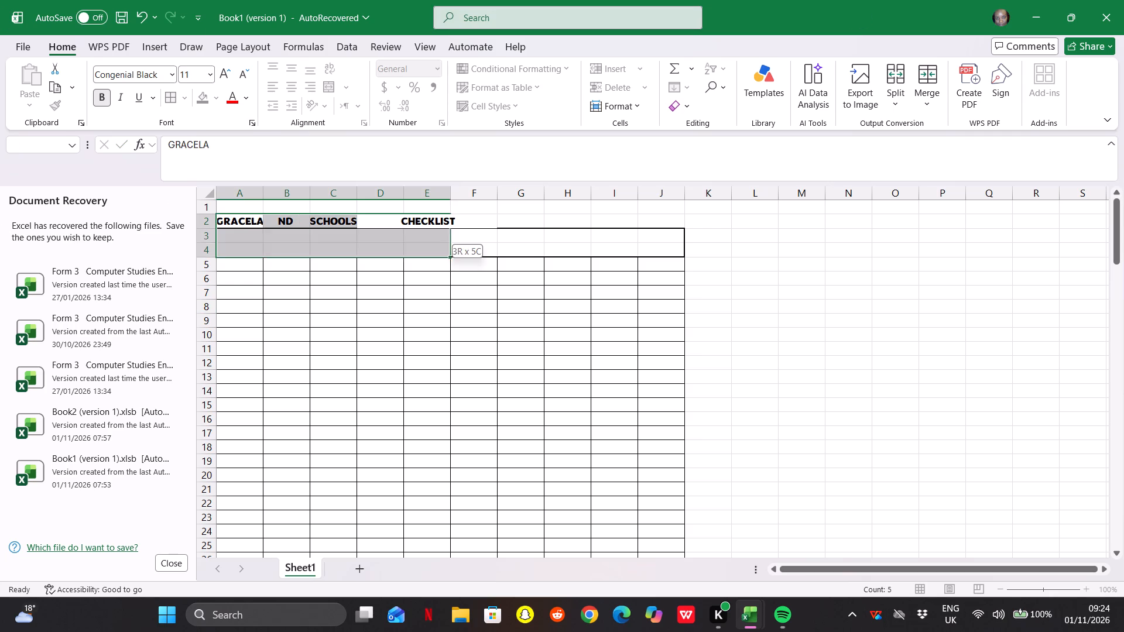
left_click_drag(407, 246, 700, 200)
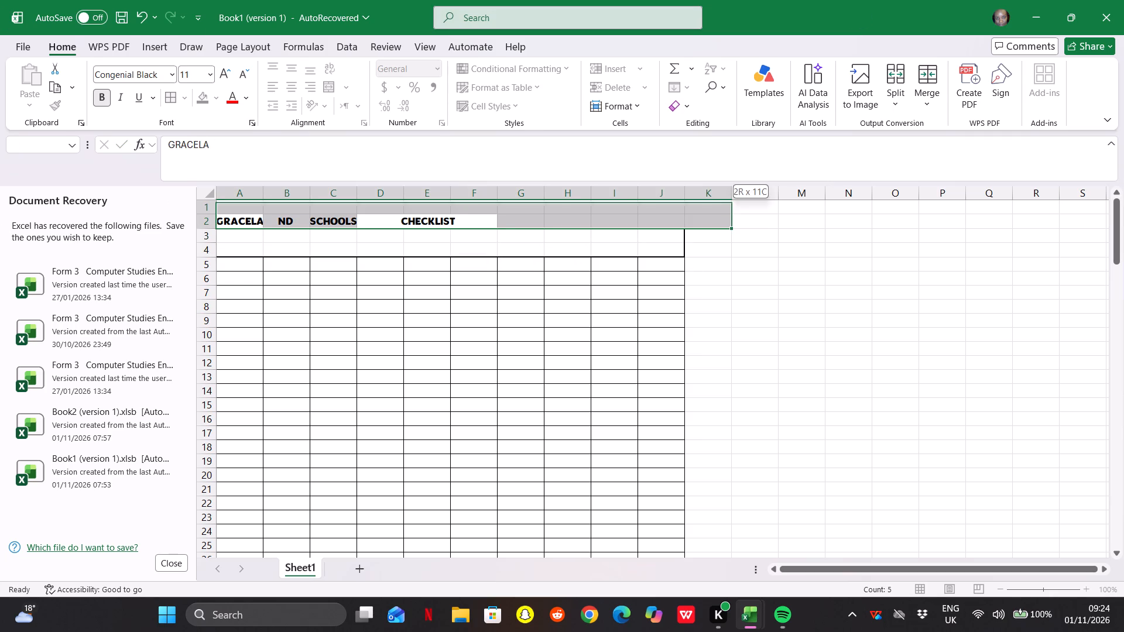
left_click_drag(700, 200, 678, 202)
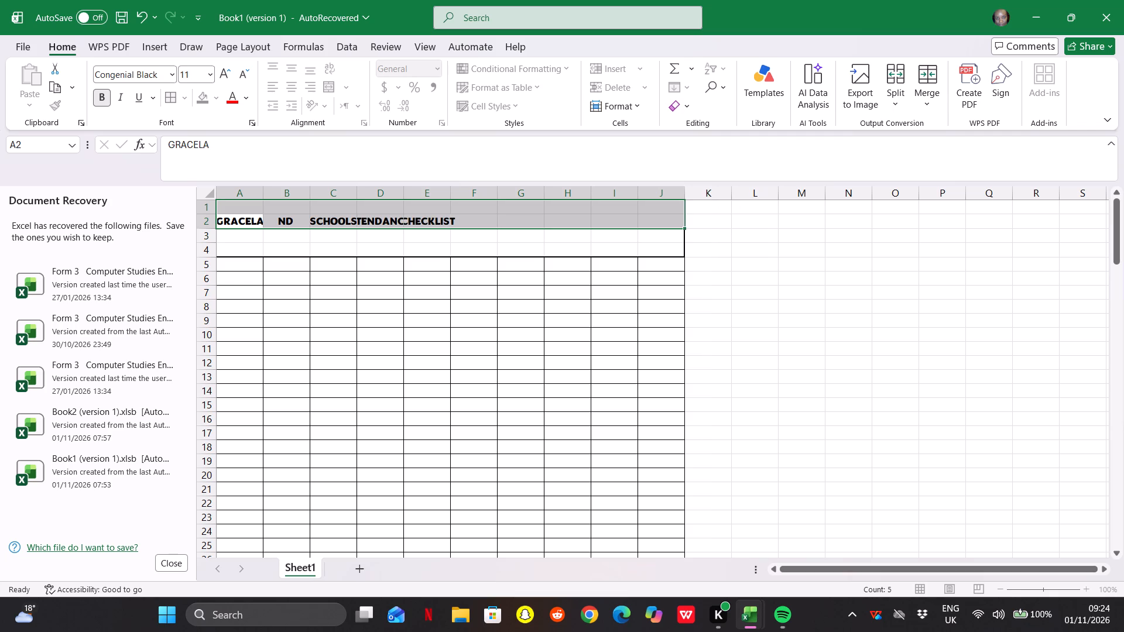
right_click(656, 208)
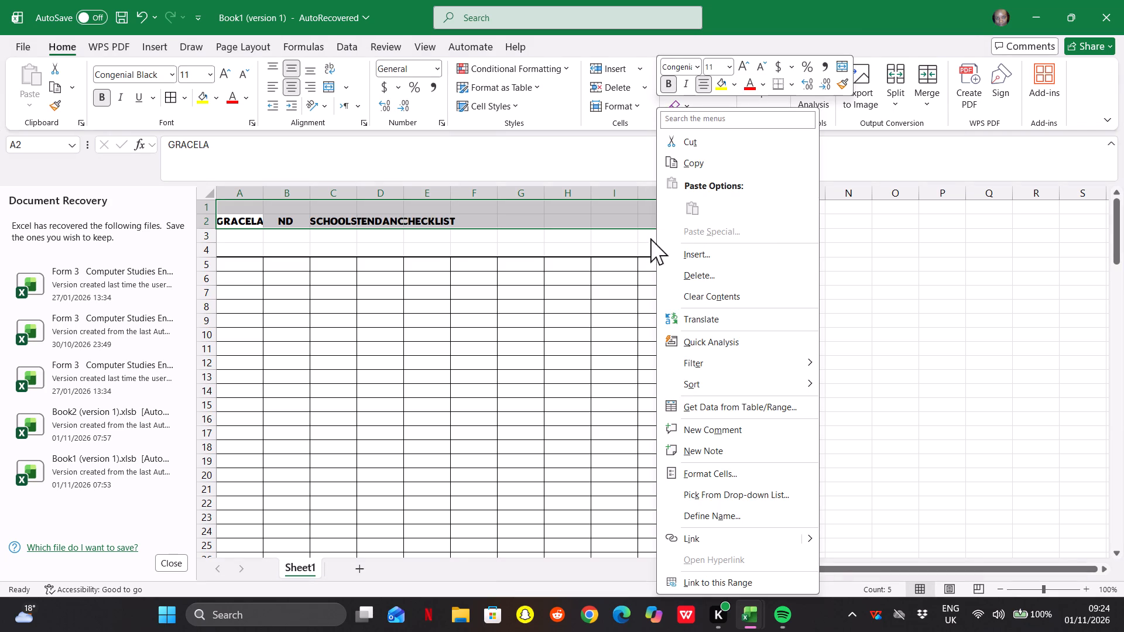
left_click(735, 472)
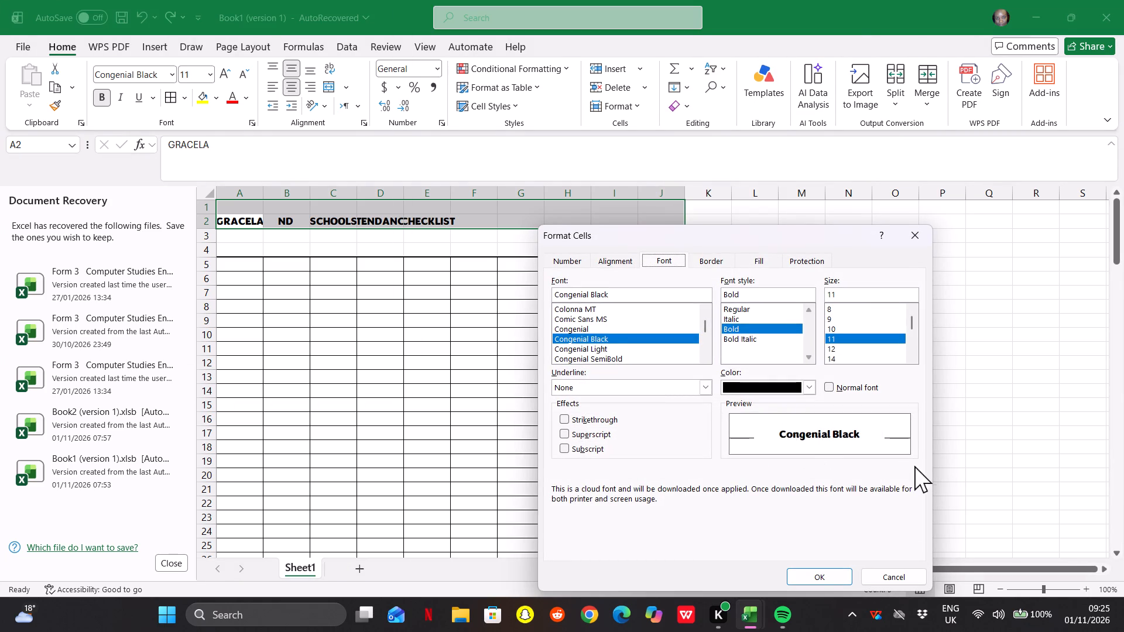
left_click(913, 232)
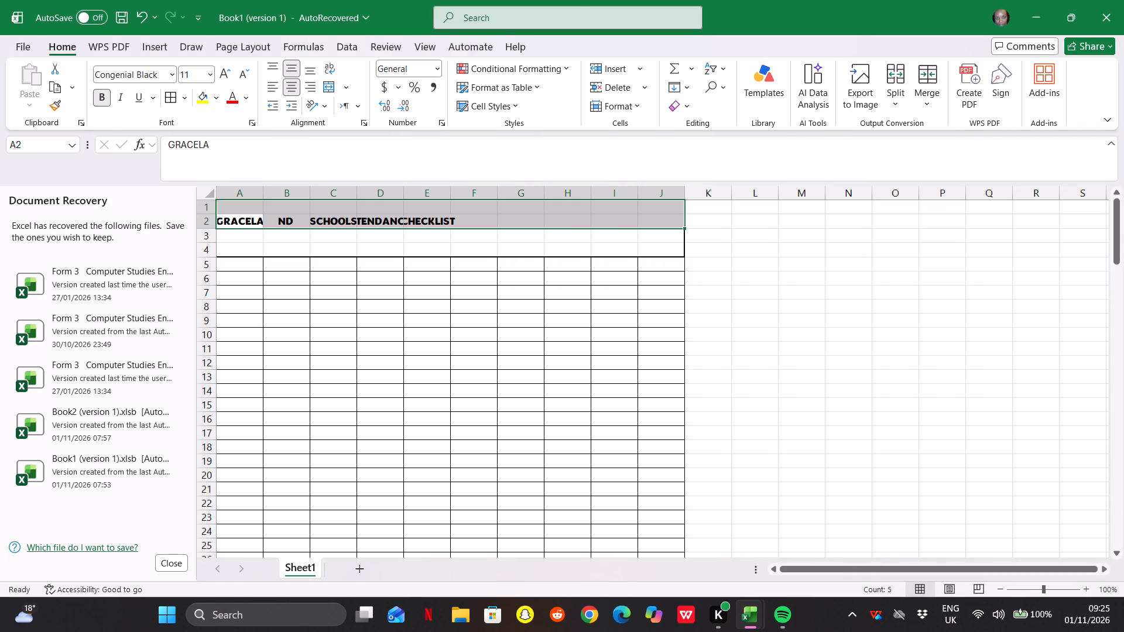
left_click(290, 80)
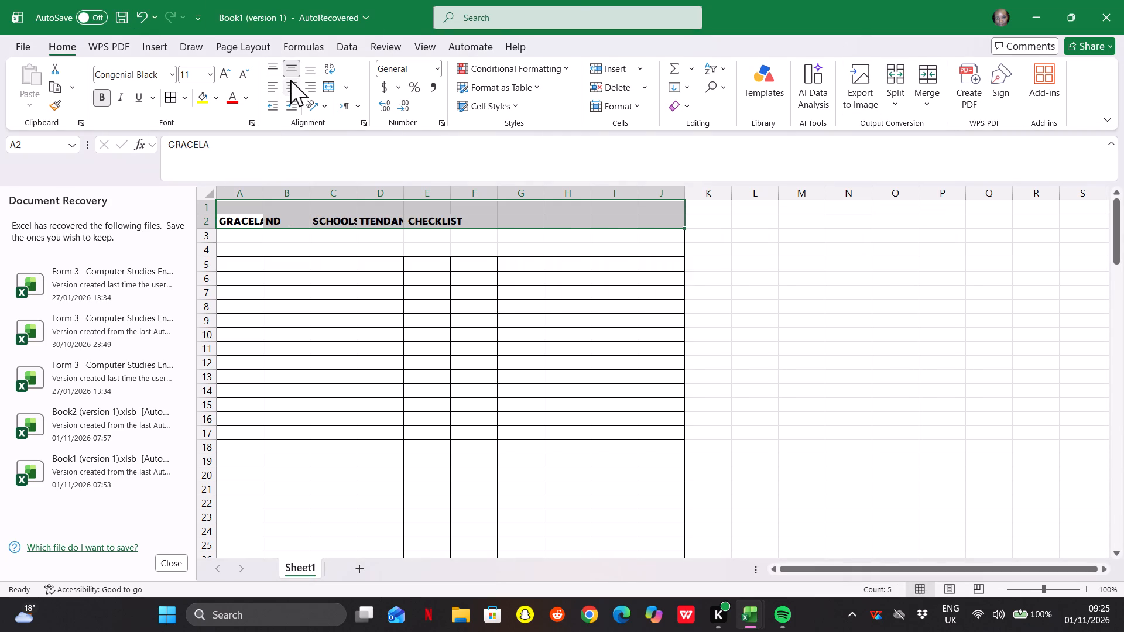
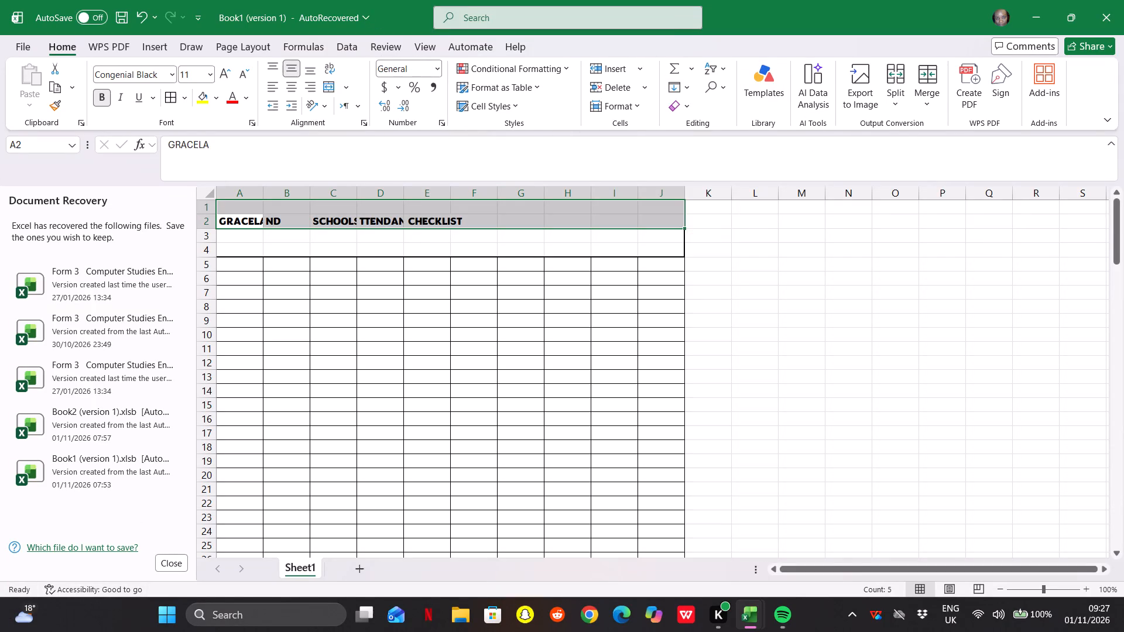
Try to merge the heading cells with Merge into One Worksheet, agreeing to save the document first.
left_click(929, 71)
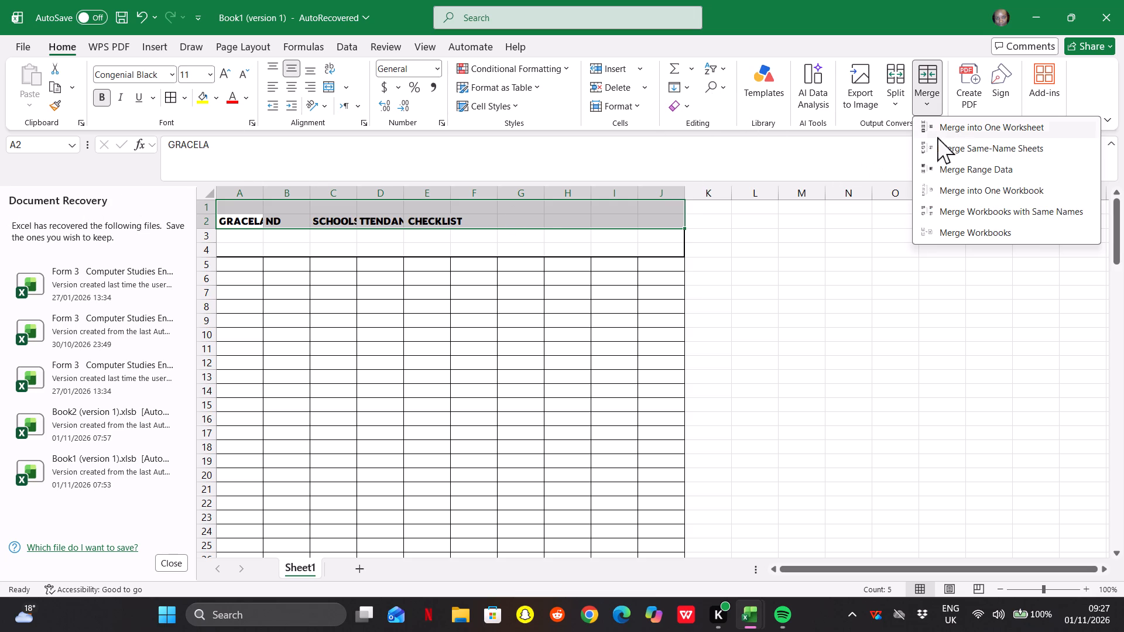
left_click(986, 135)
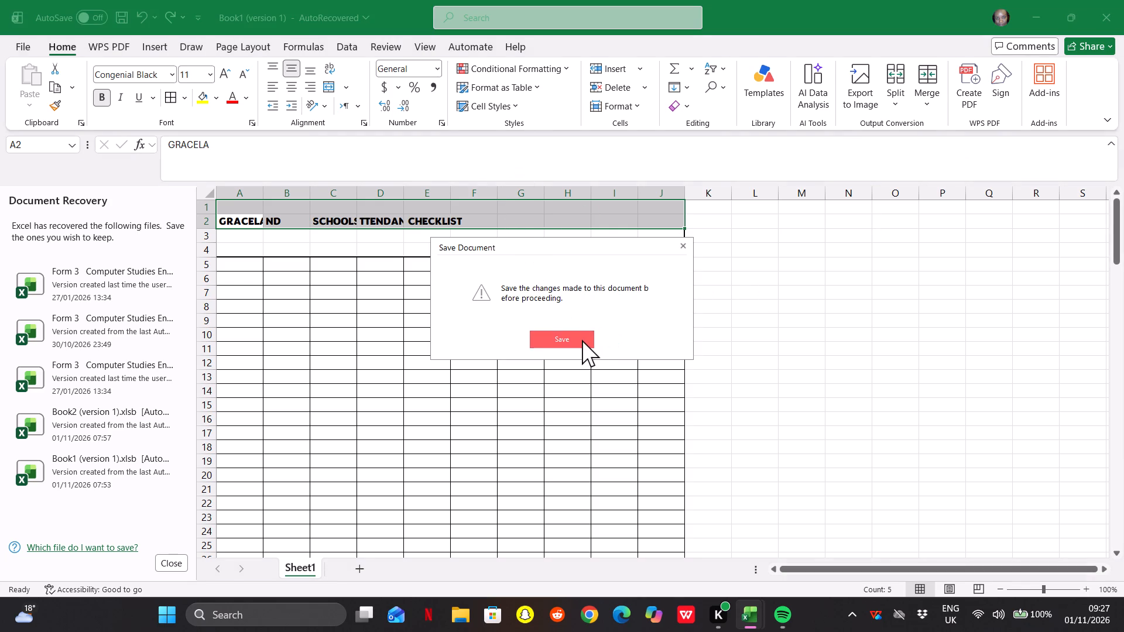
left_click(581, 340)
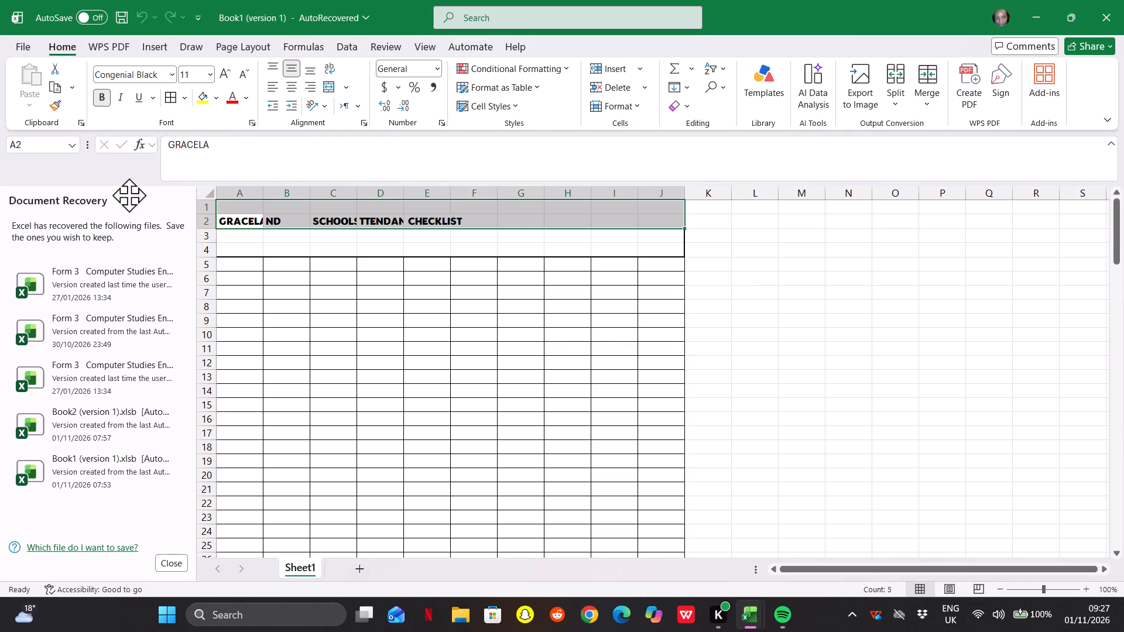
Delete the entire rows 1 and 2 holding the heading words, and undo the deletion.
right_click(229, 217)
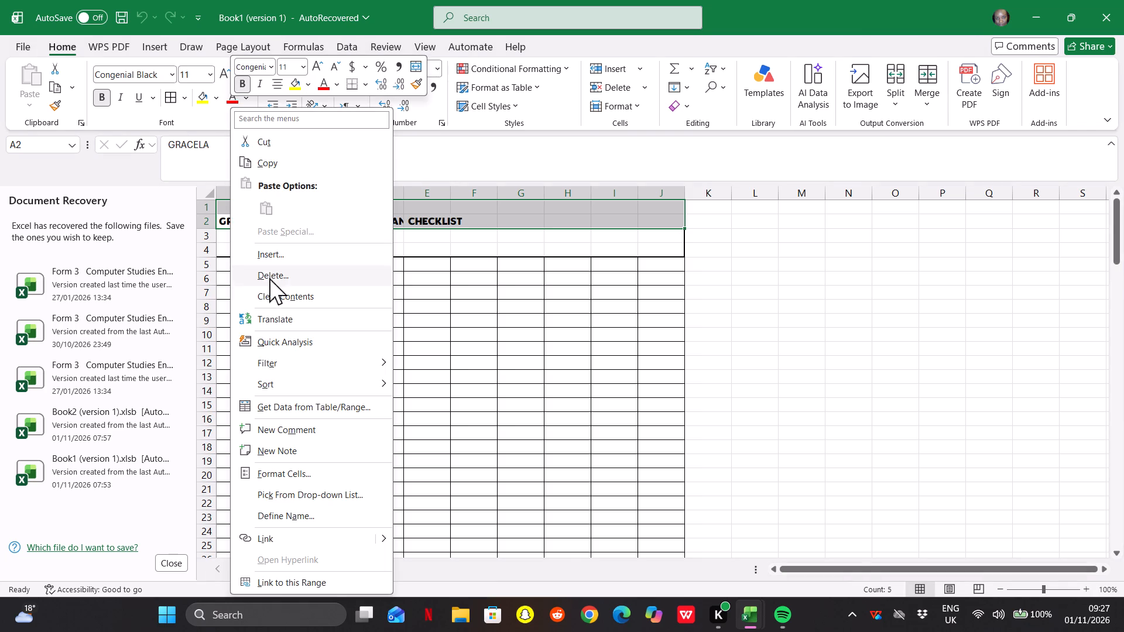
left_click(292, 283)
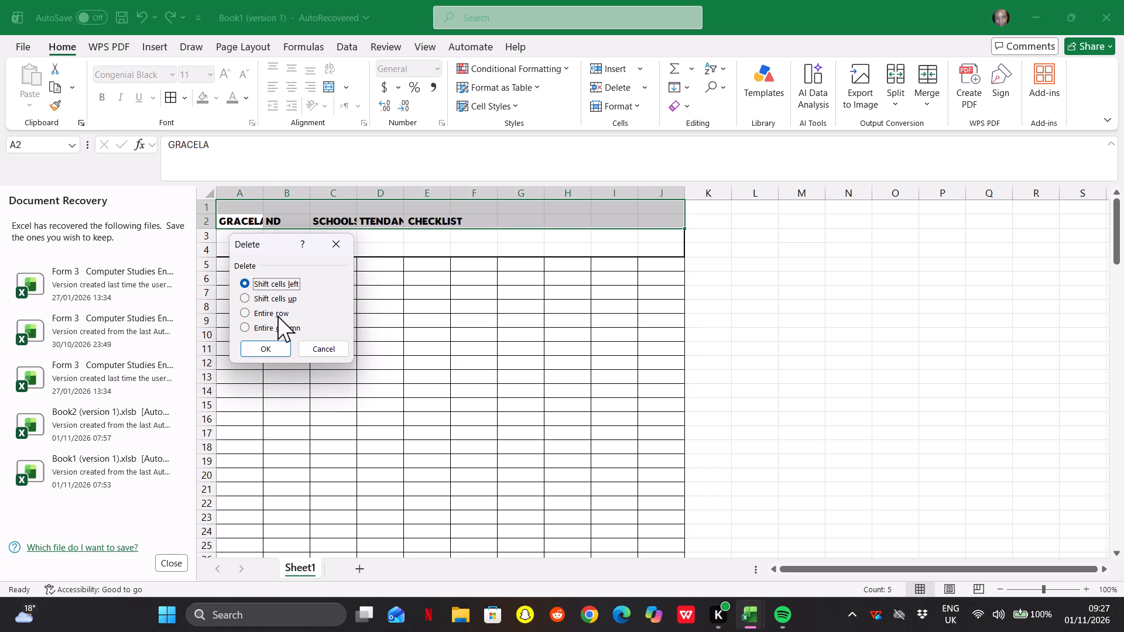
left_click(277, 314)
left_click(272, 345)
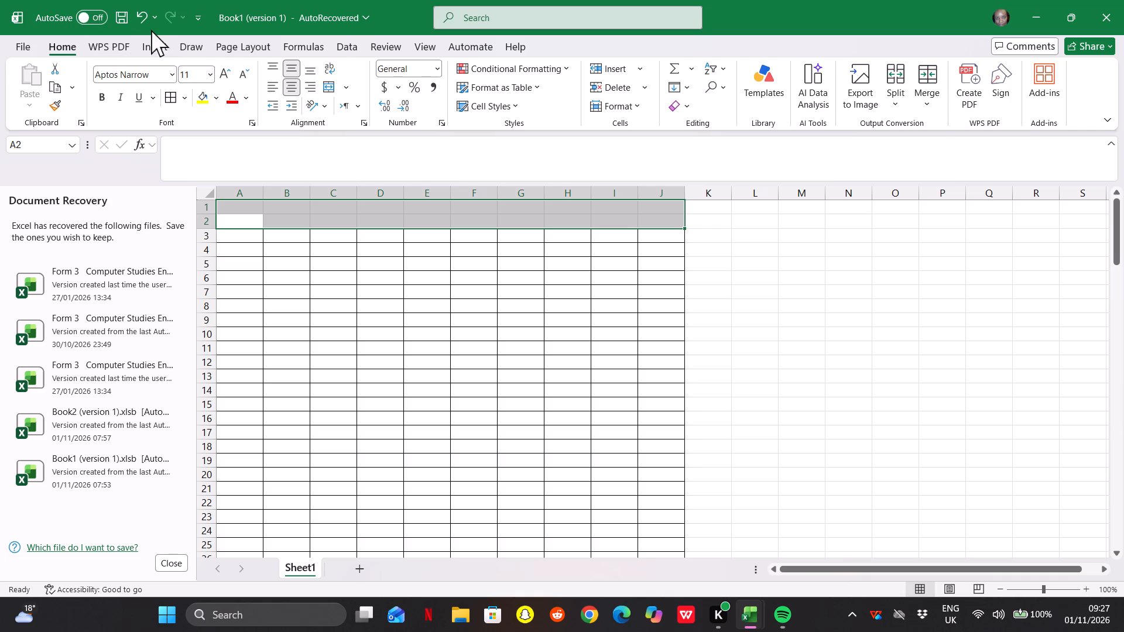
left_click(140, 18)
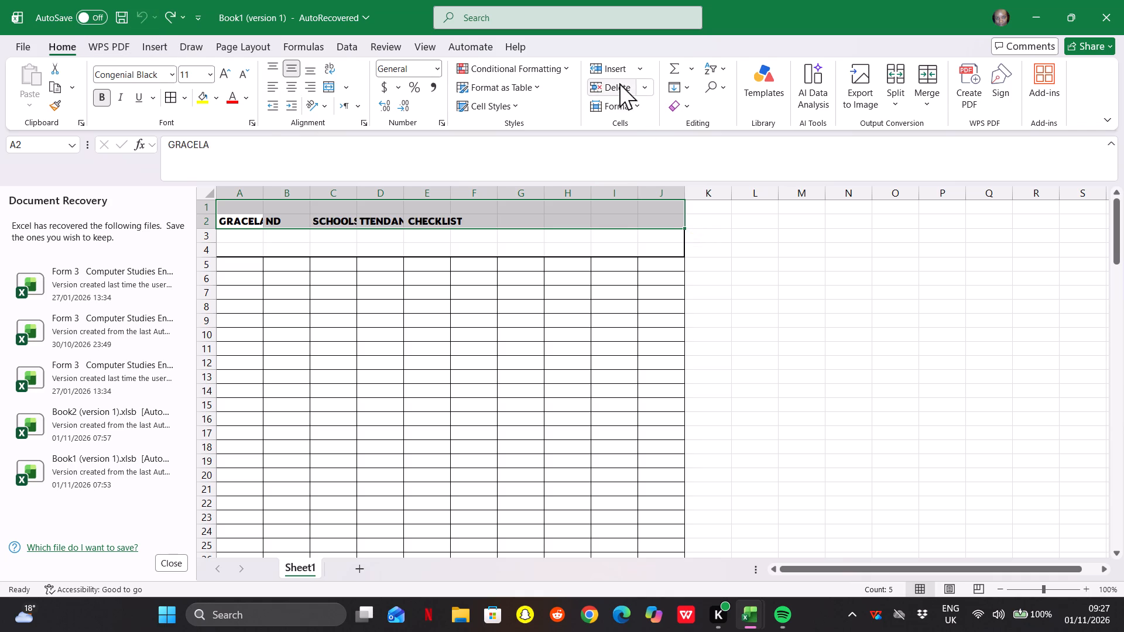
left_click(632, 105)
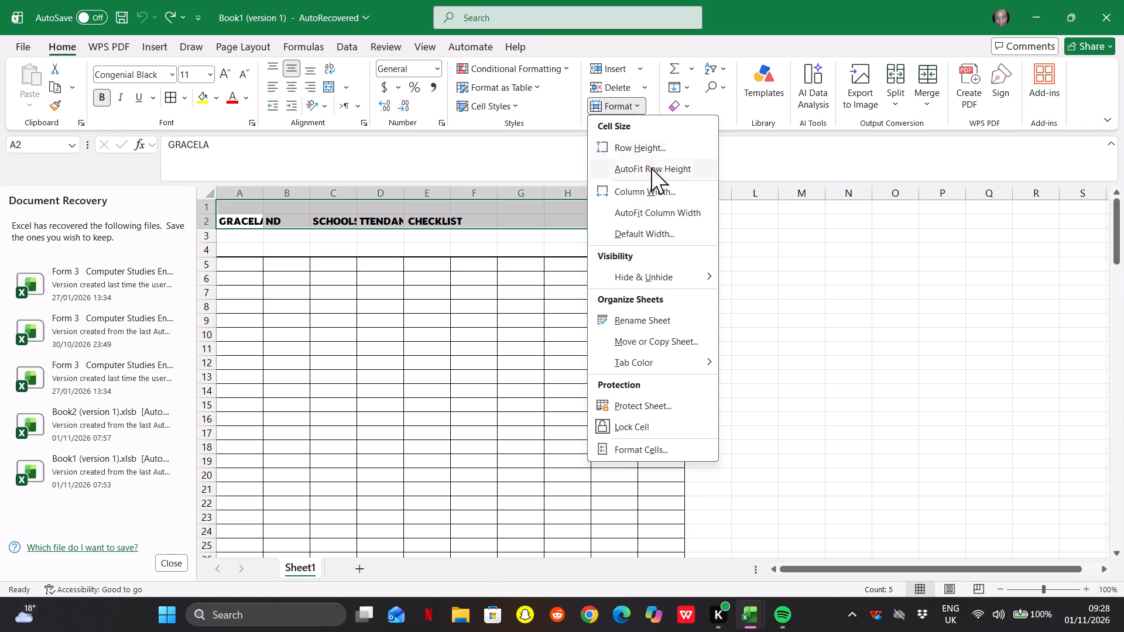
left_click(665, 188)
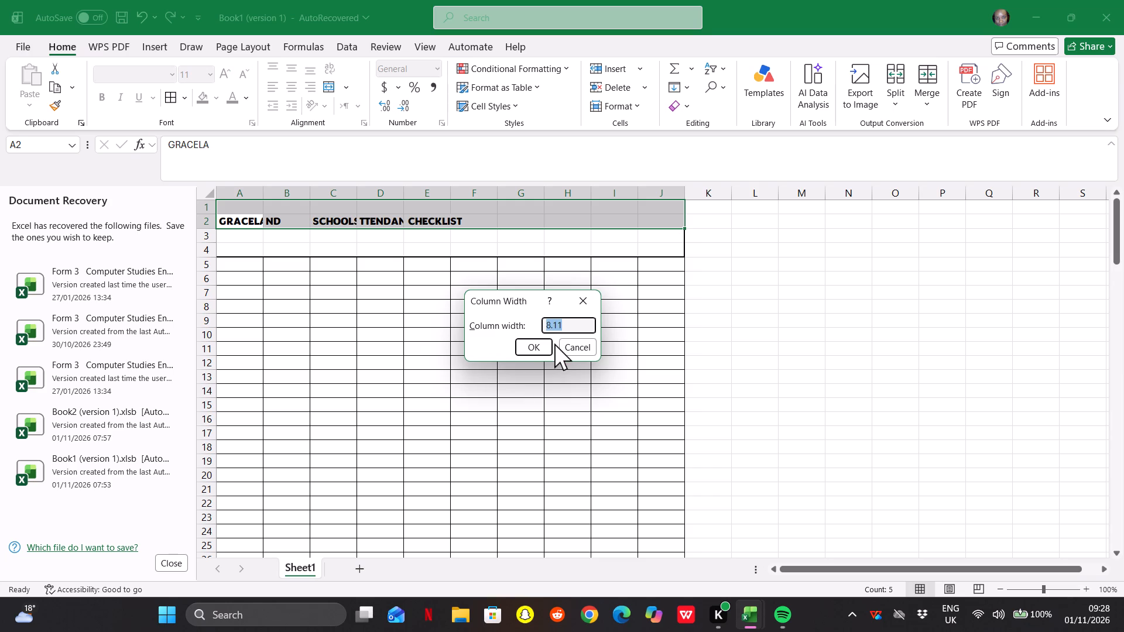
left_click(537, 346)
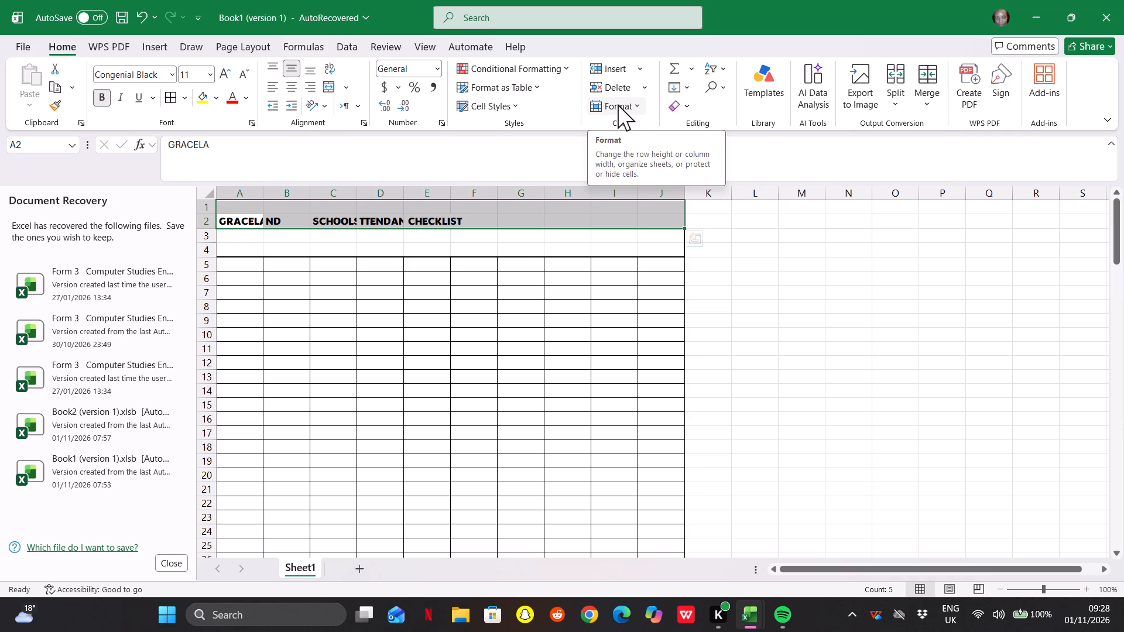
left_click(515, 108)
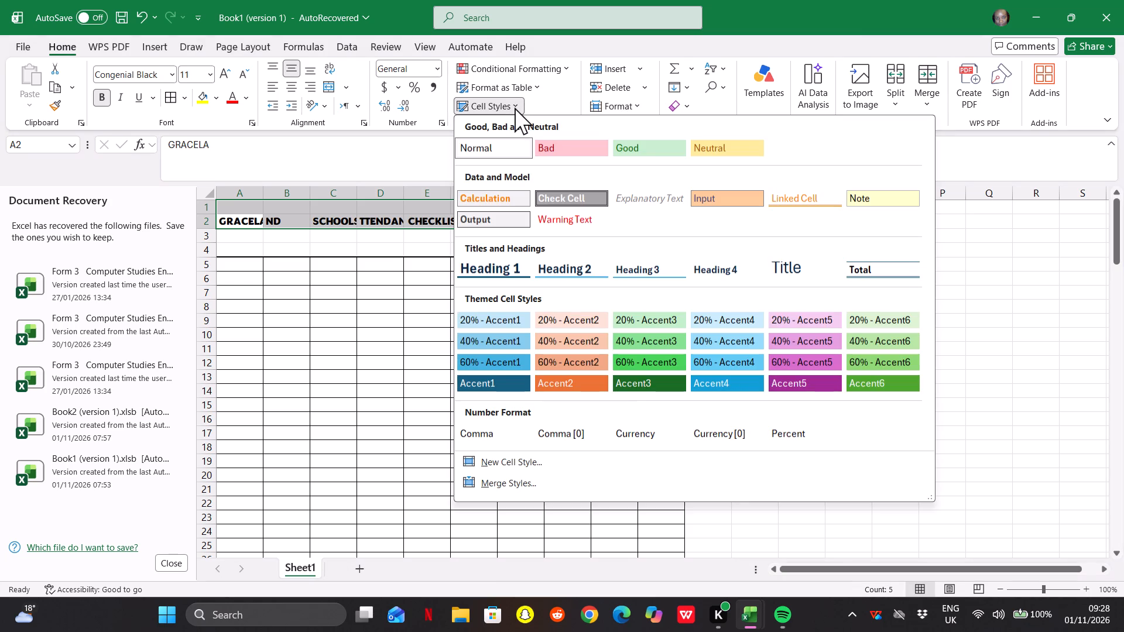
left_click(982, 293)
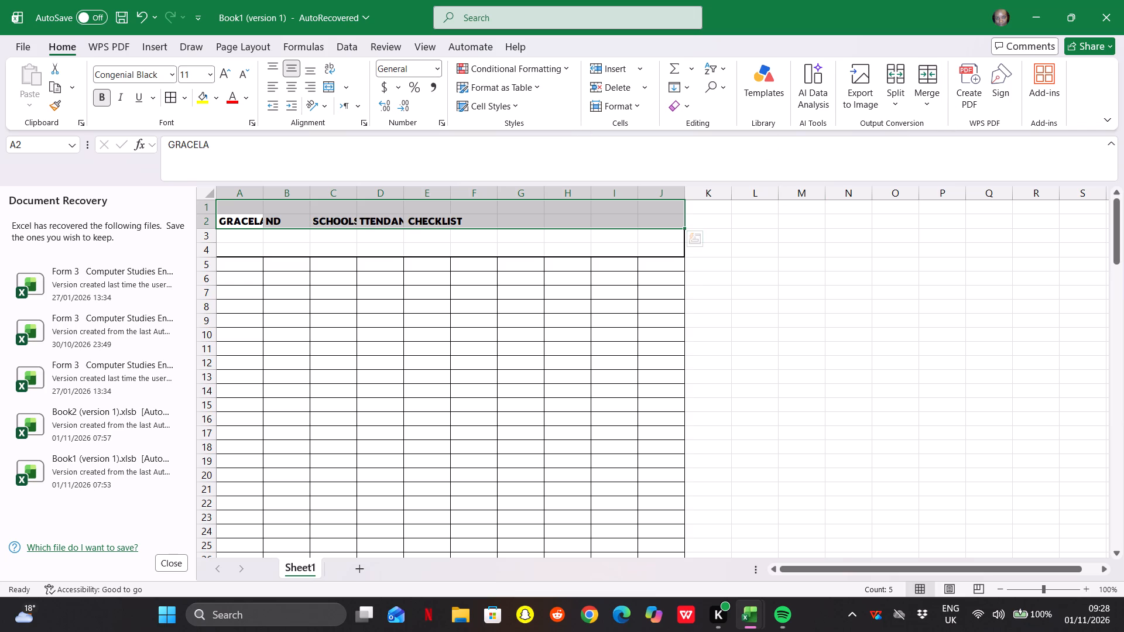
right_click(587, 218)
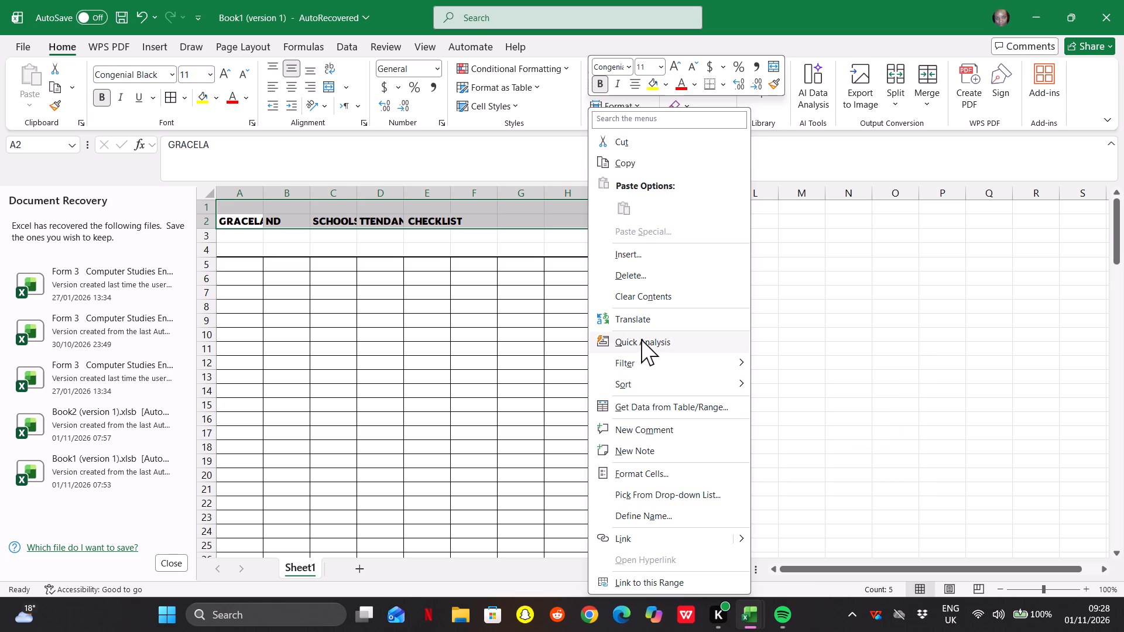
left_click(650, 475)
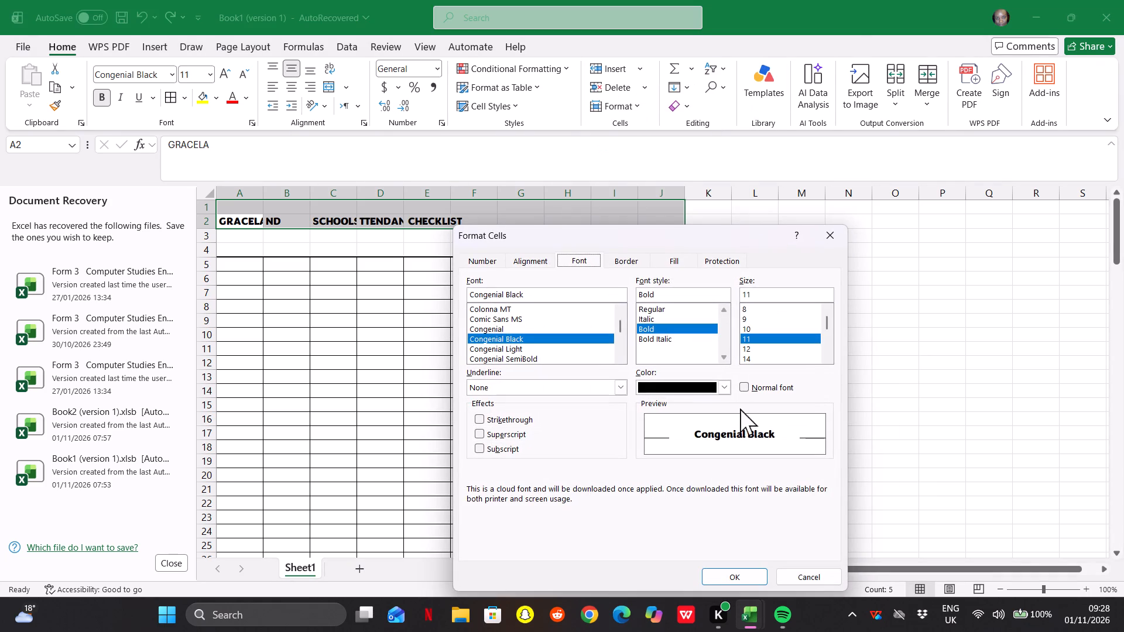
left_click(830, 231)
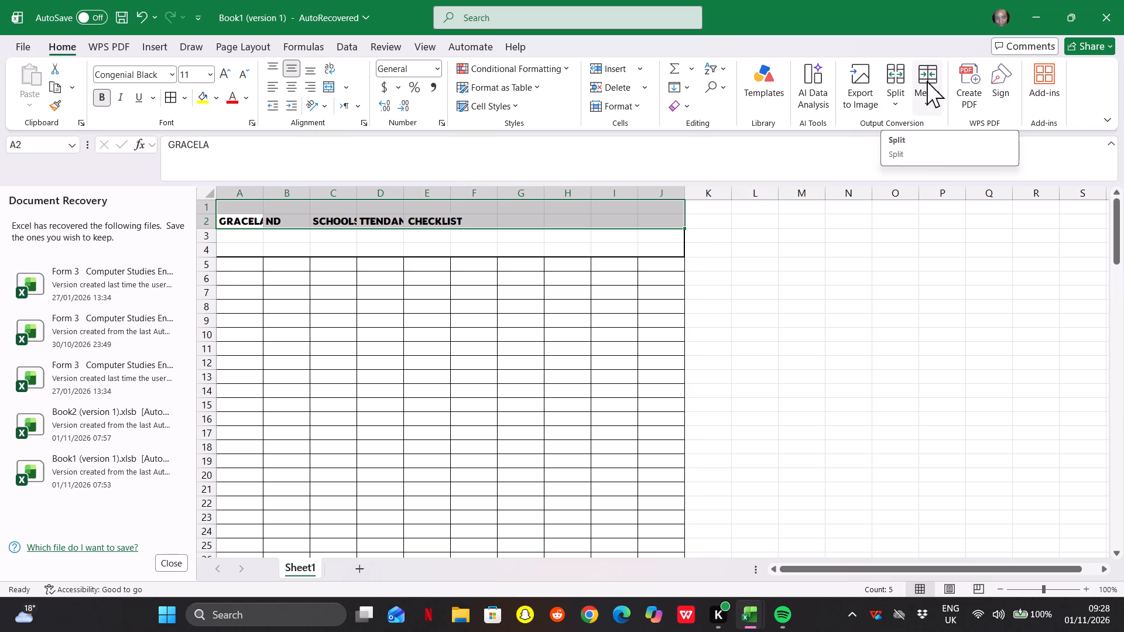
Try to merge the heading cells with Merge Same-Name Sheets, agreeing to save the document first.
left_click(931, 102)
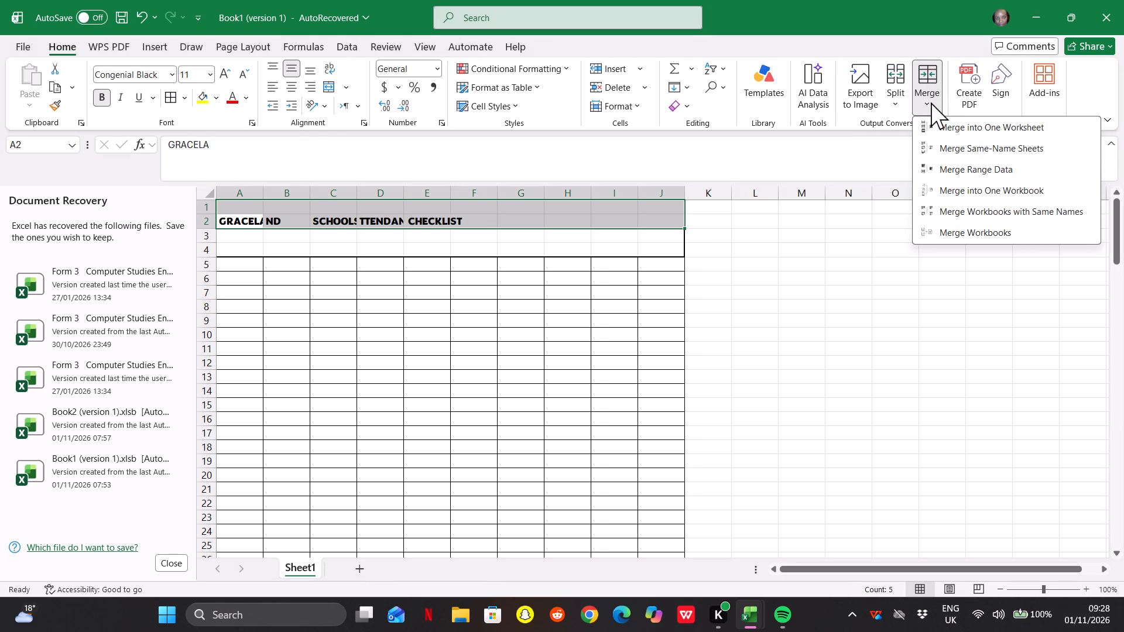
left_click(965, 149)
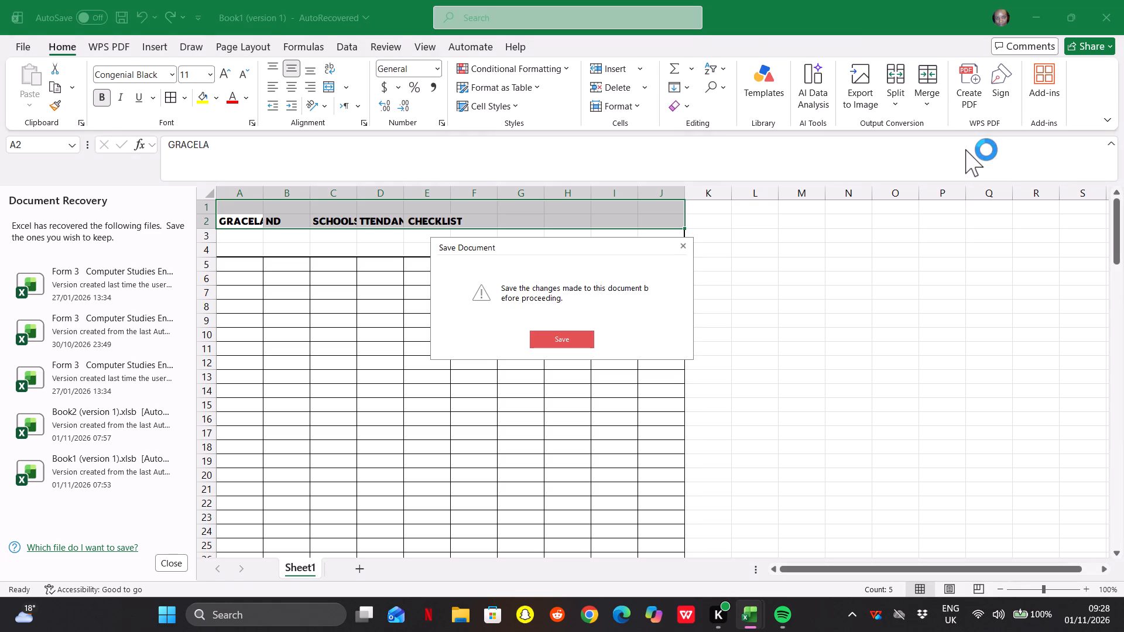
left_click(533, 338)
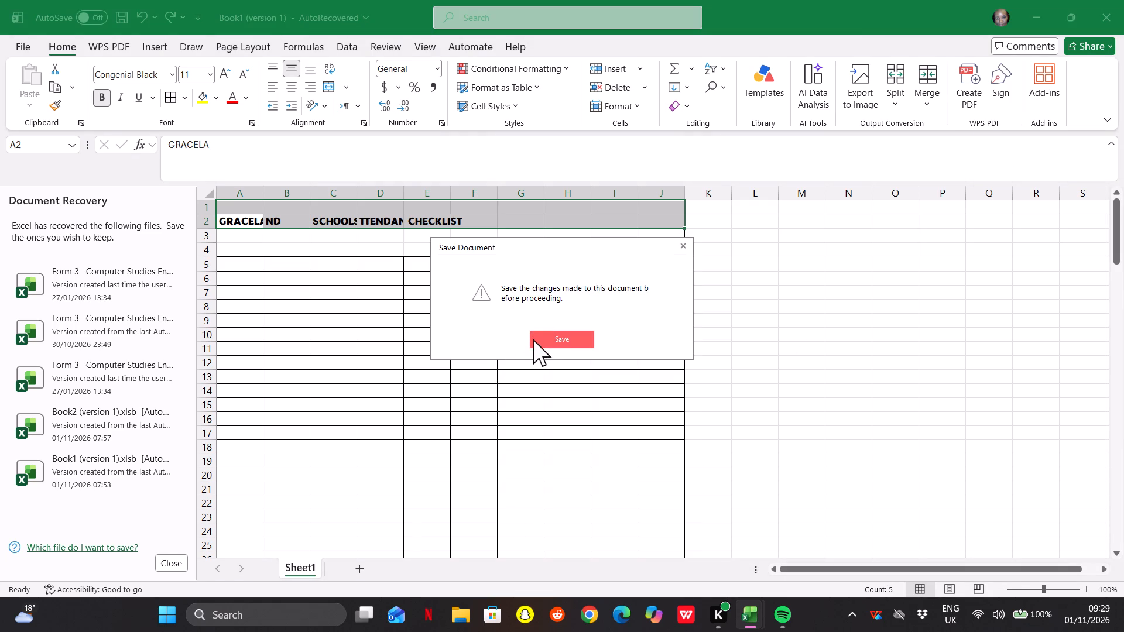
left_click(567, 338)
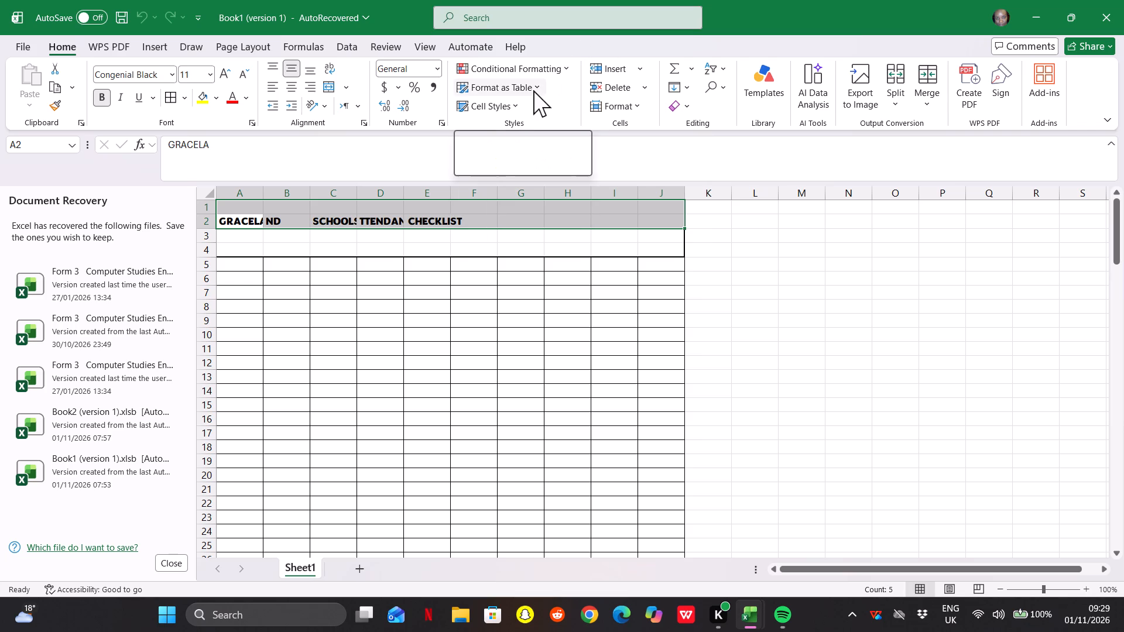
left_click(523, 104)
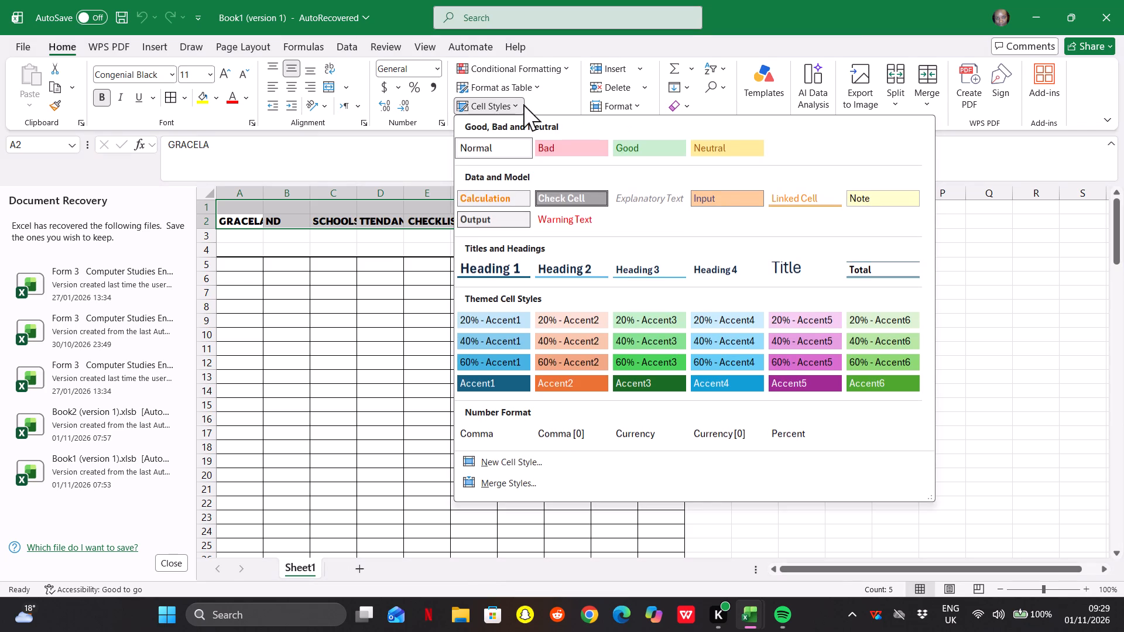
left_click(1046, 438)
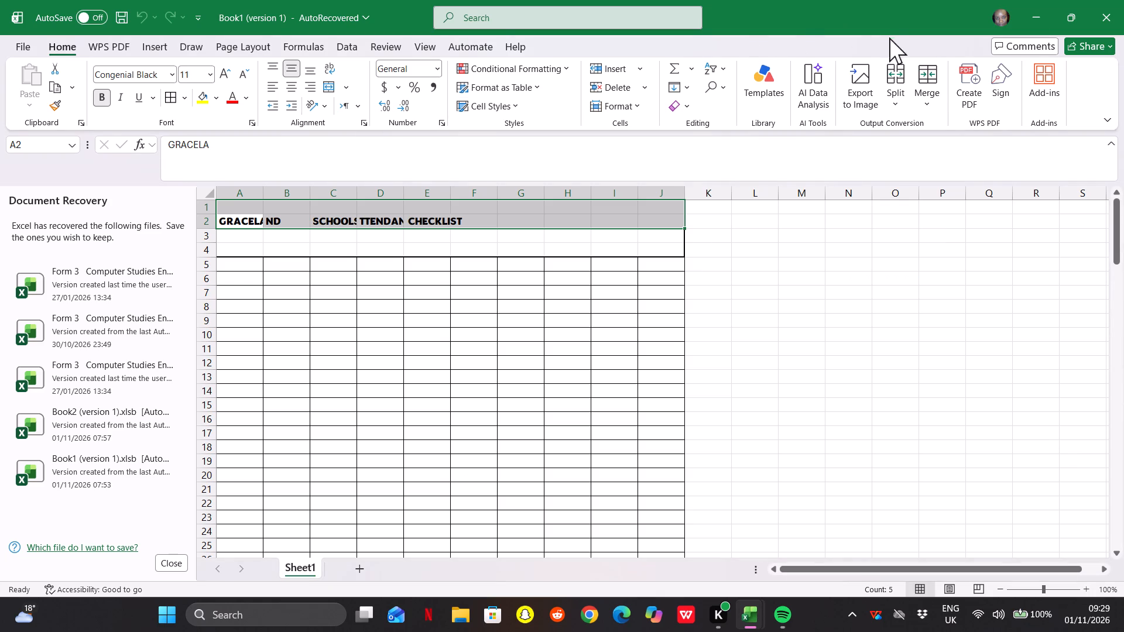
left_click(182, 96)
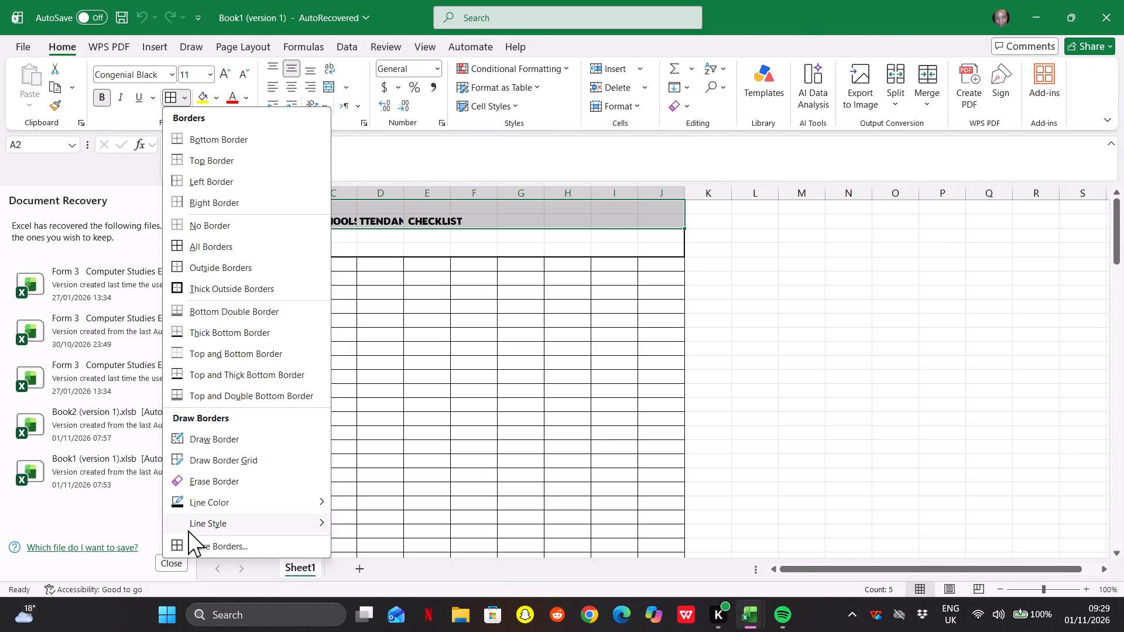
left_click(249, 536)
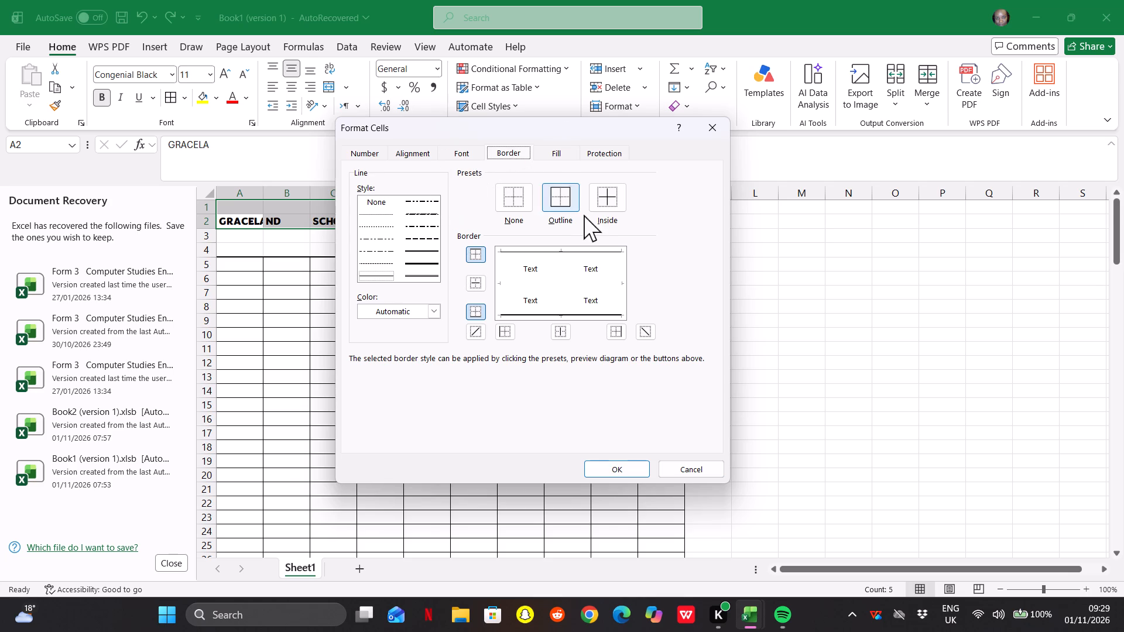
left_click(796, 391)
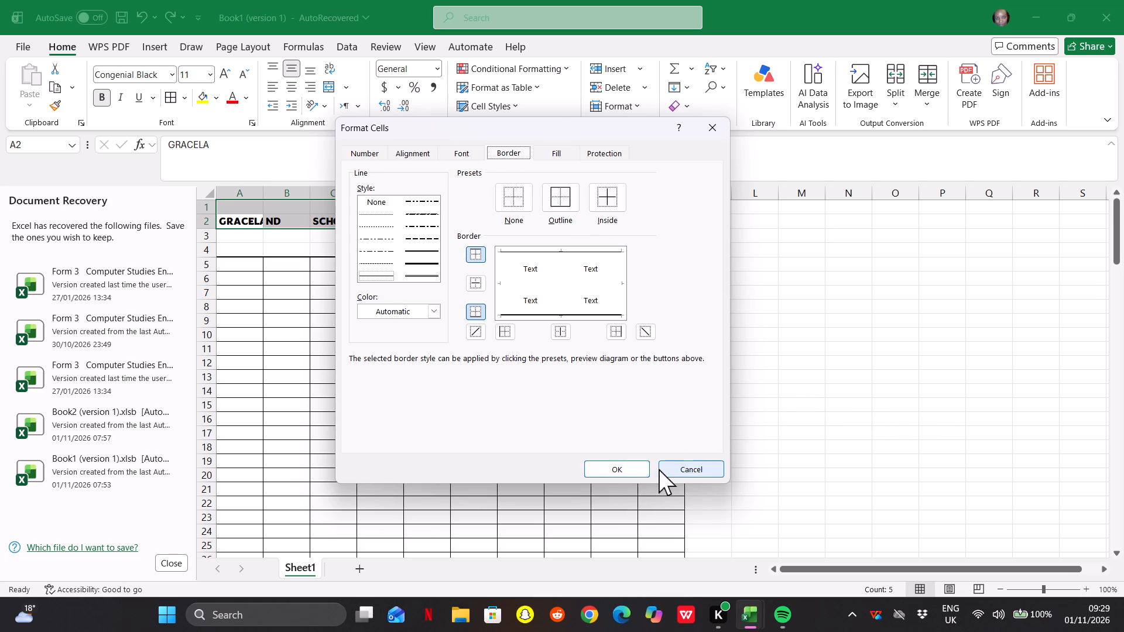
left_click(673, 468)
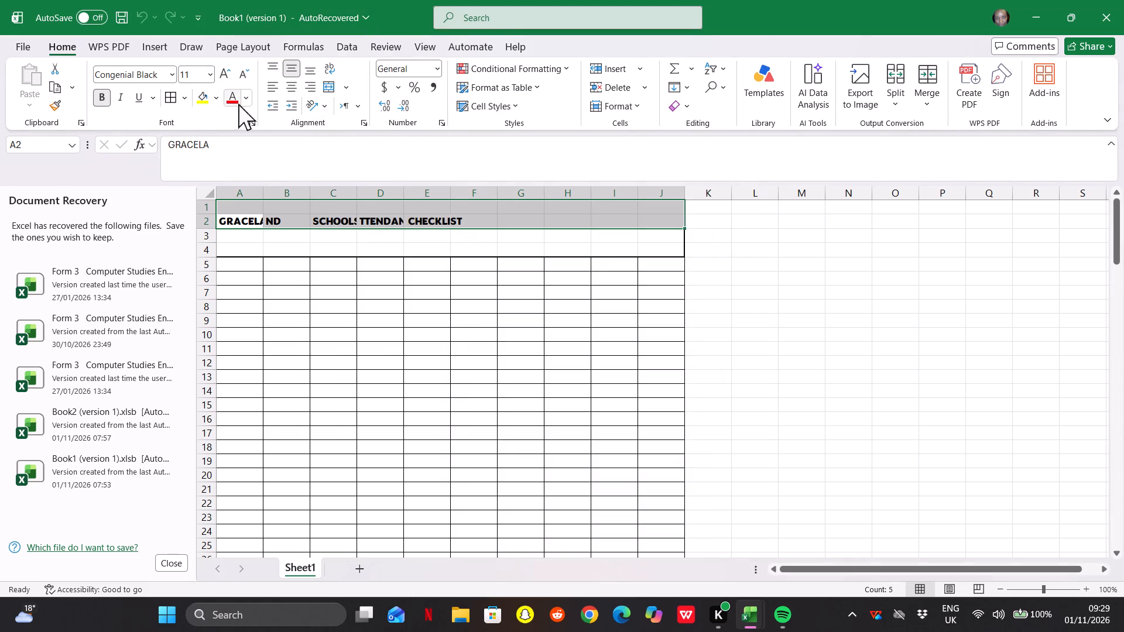
Increase the font size of the heading words in A1:J2 to 12 and align them to the vertical middle.
left_click(222, 71)
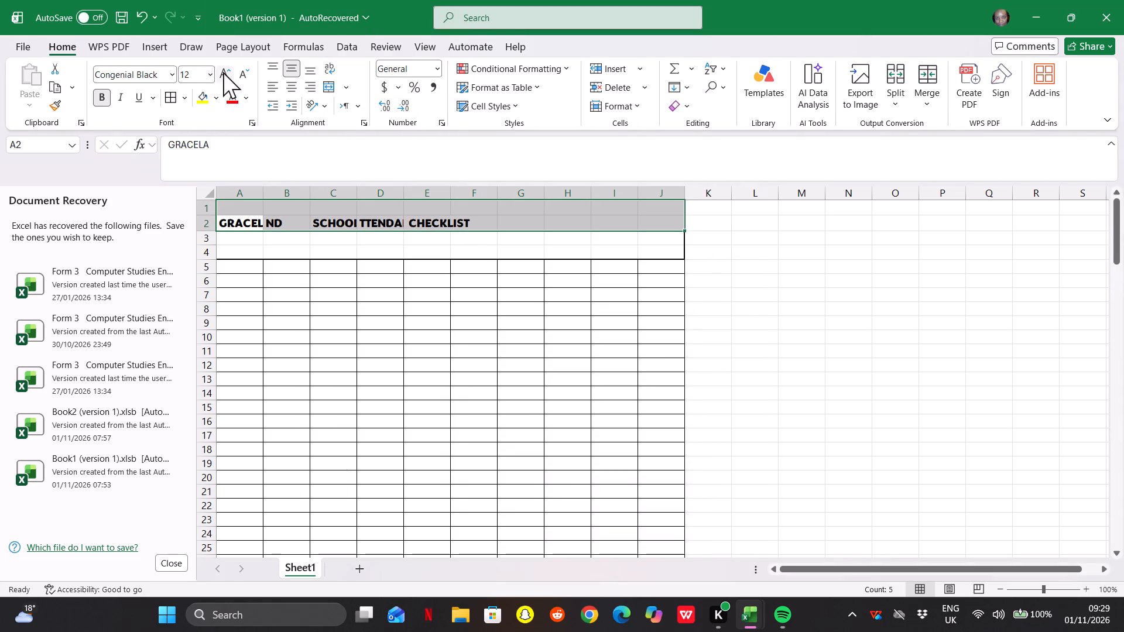
left_click(275, 66)
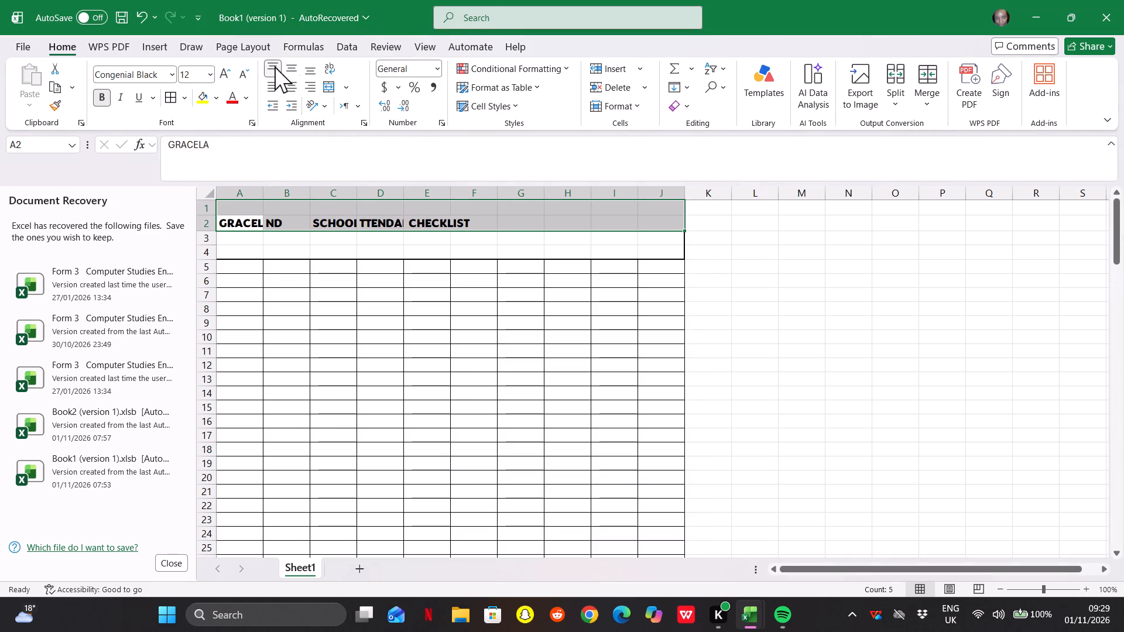
left_click(294, 71)
Merge and centre the range A1:J2 into one heading cell, accepting the loss of the other cells' values.
left_click(330, 83)
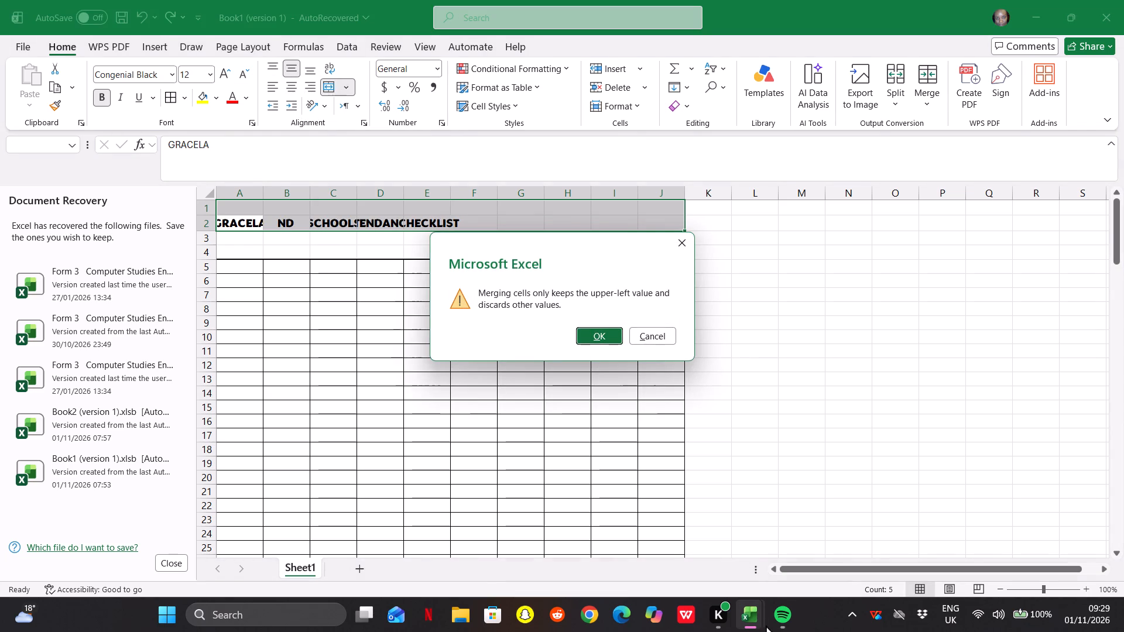
left_click(601, 333)
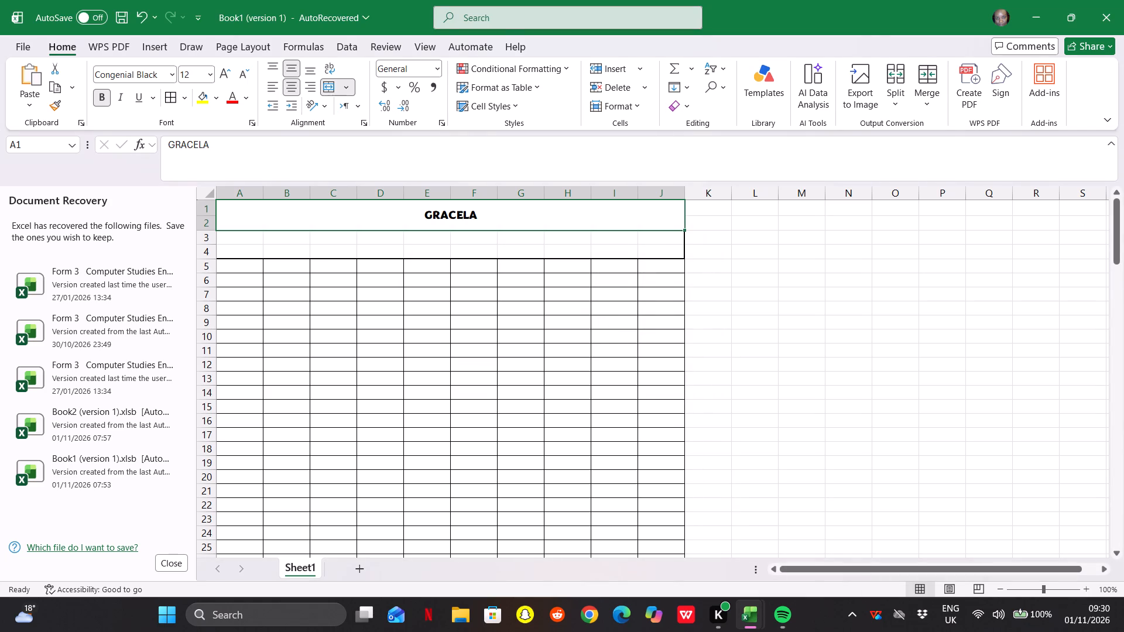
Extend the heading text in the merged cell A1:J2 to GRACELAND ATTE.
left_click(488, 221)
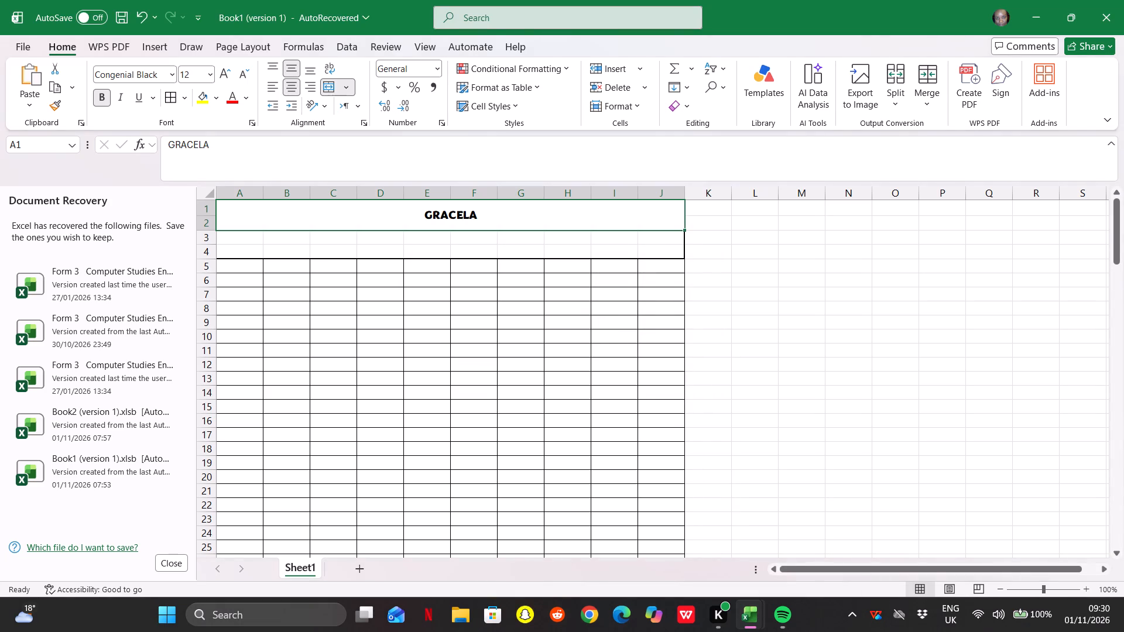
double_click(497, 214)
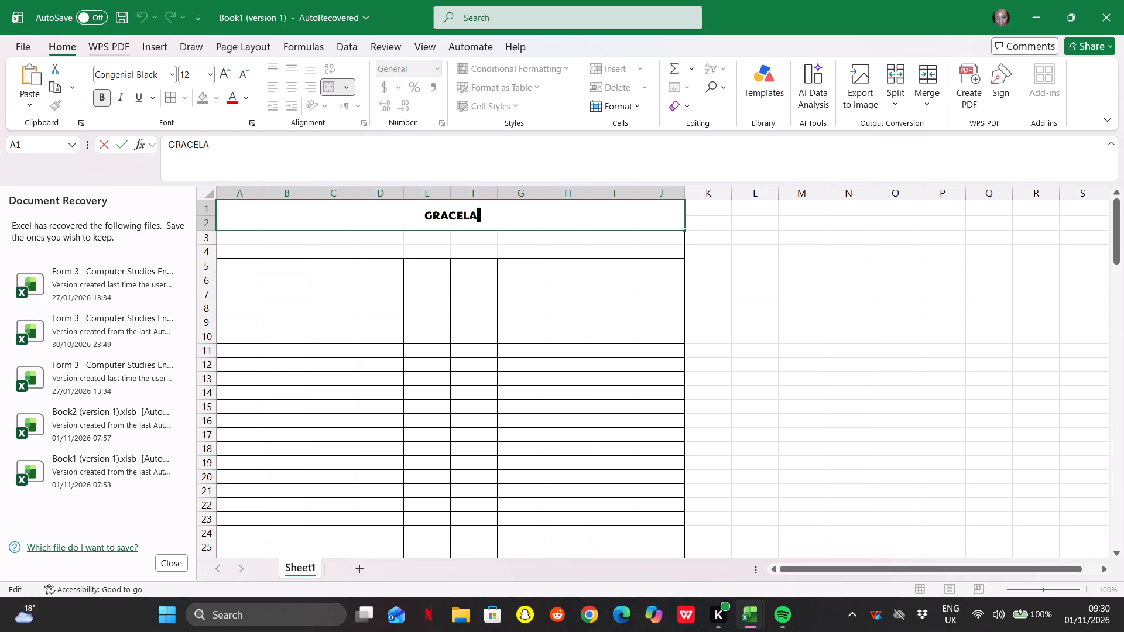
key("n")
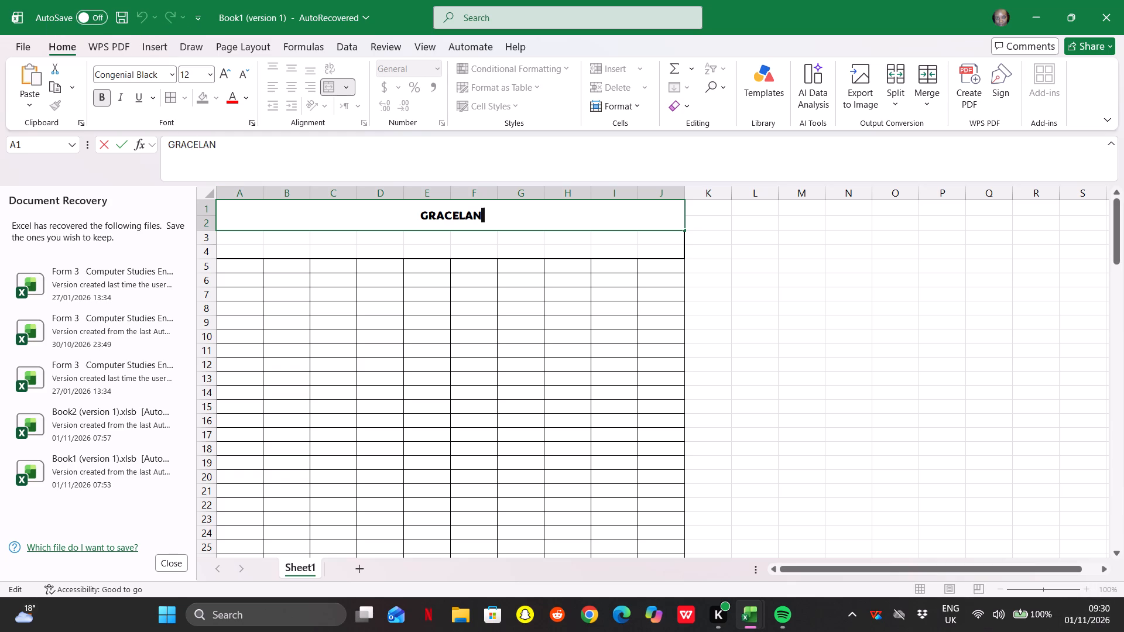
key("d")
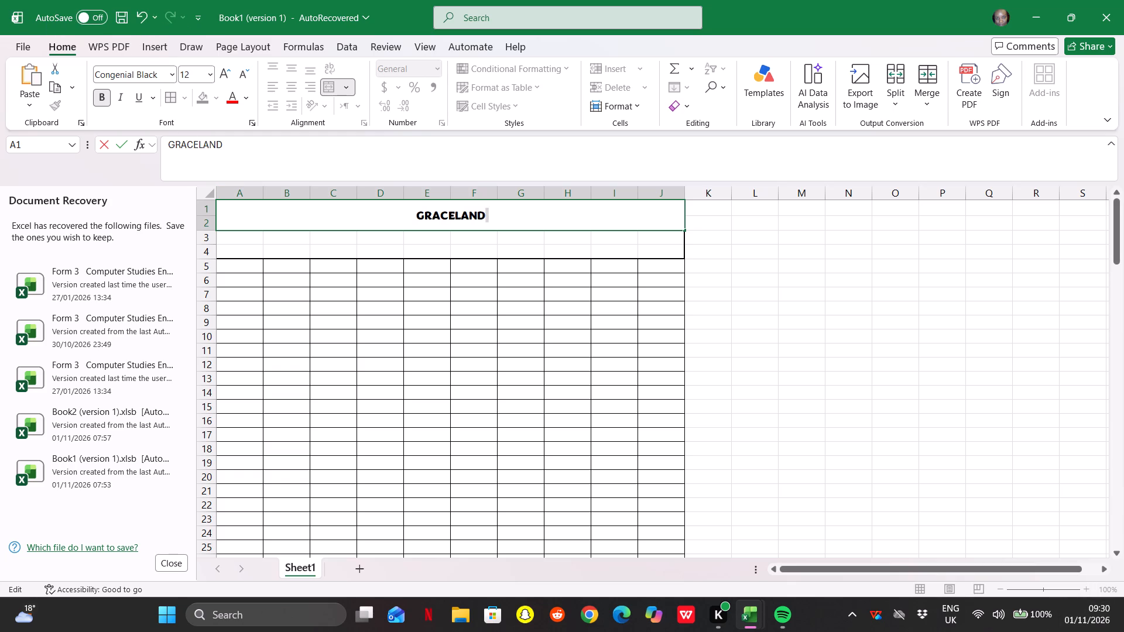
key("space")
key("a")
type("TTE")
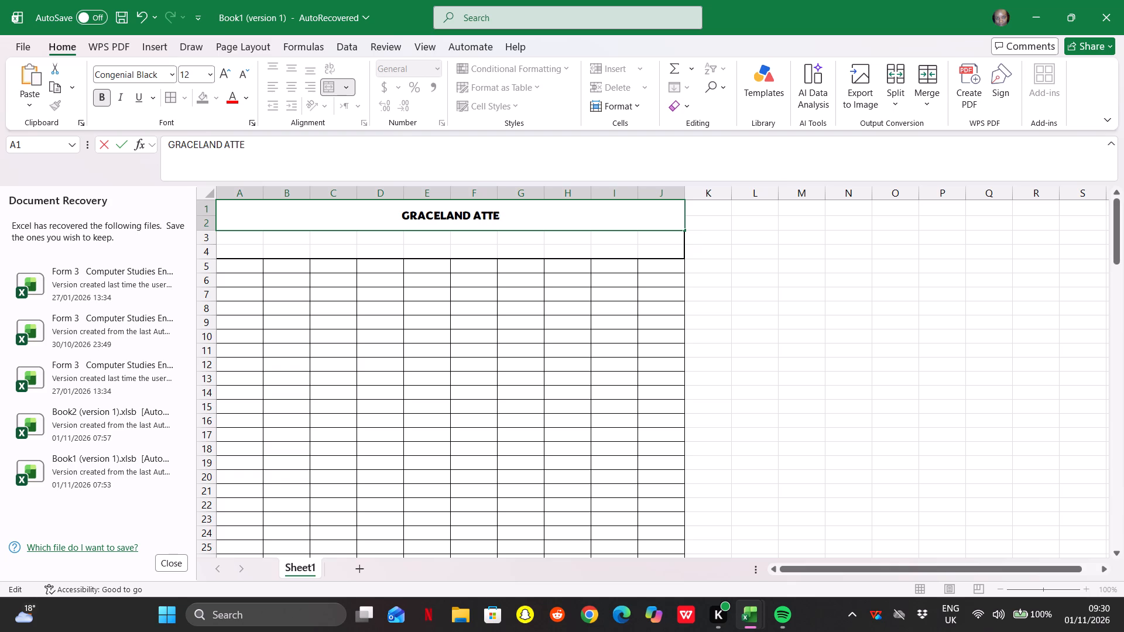
Replace the heading text in the merged cell A1:J2 with NJESH COLLECTIONS SHOES AND CLOTHS.
key("BackSpace")
key("BackSpace")
key("BackSpace")
key("BackSpace")
key("BackSpace")
key("BackSpace")
key("BackSpace")
key("BackSpace")
key("BackSpace")
key("BackSpace")
key("BackSpace")
key("BackSpace")
key("BackSpace")
key("BackSpace")
key("BackSpace")
key("BackSpace")
key("BackSpace")
key("BackSpace")
key("BackSpace")
key("BackSpace")
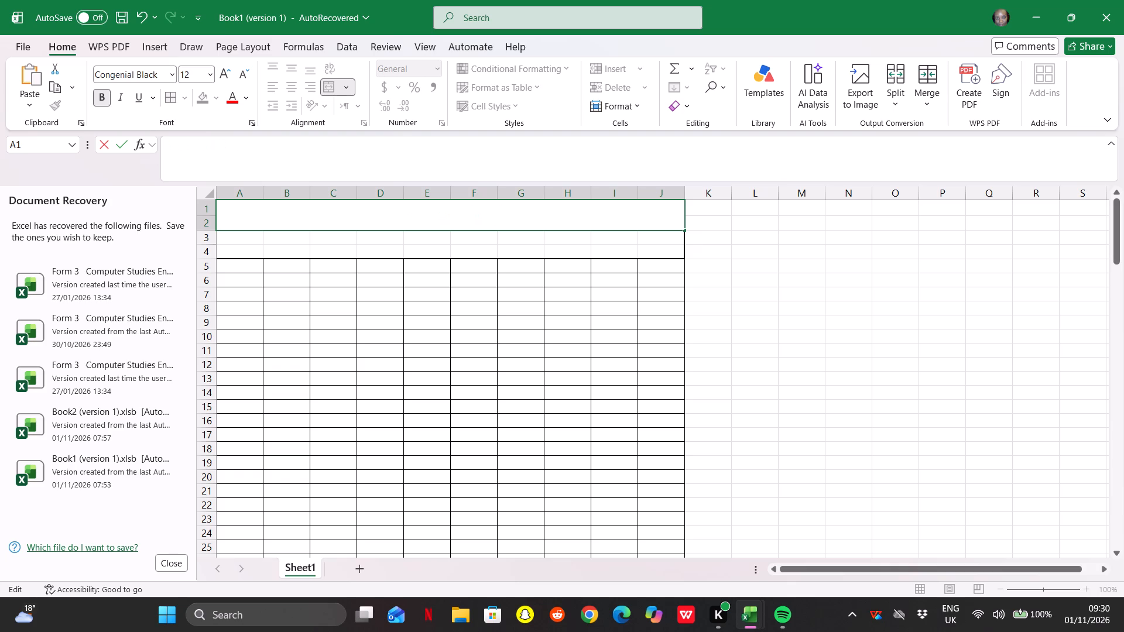
key("BackSpace")
key("BackSpace")
type("NJ")
type("ES")
type("H C")
type("OLLECTIONS")
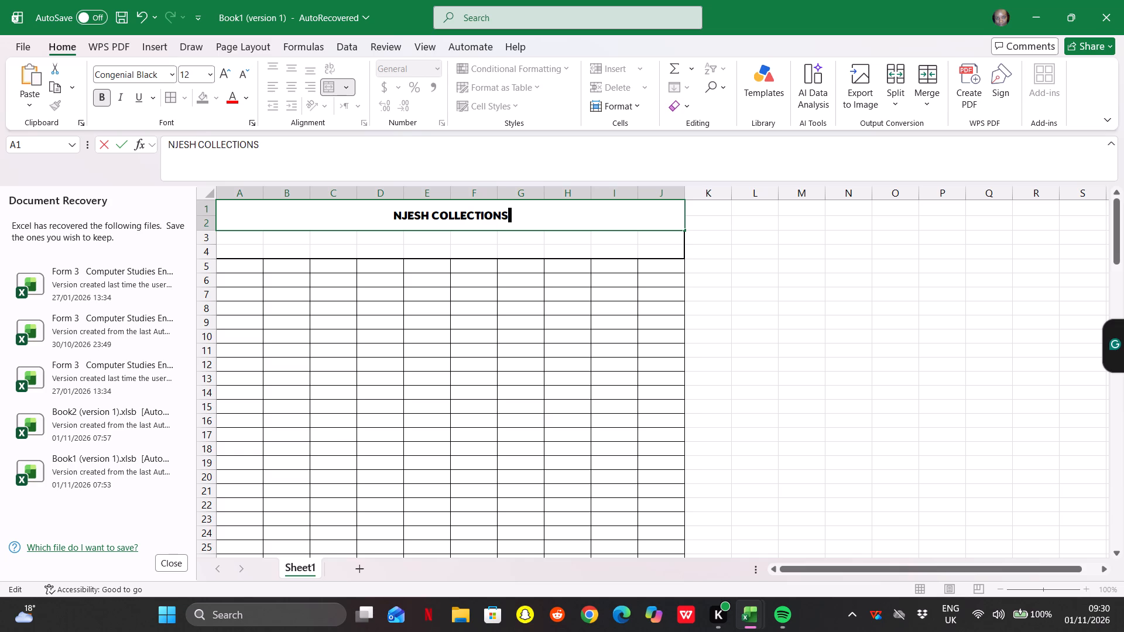
key("space")
key("s")
type("HOES AND CLOTHS")
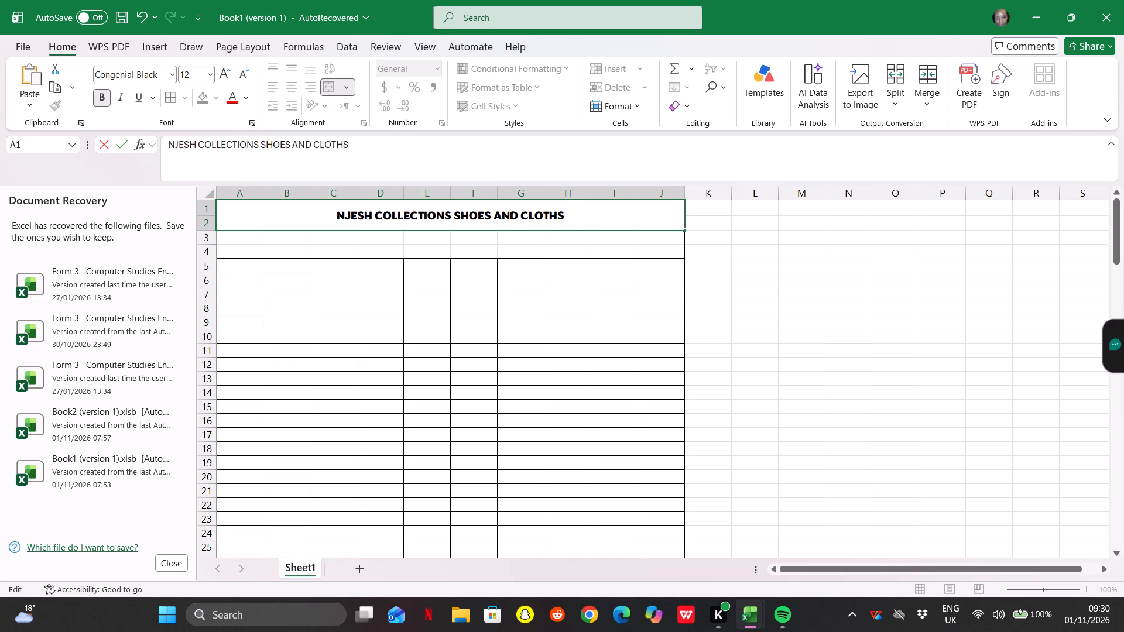
left_click(883, 353)
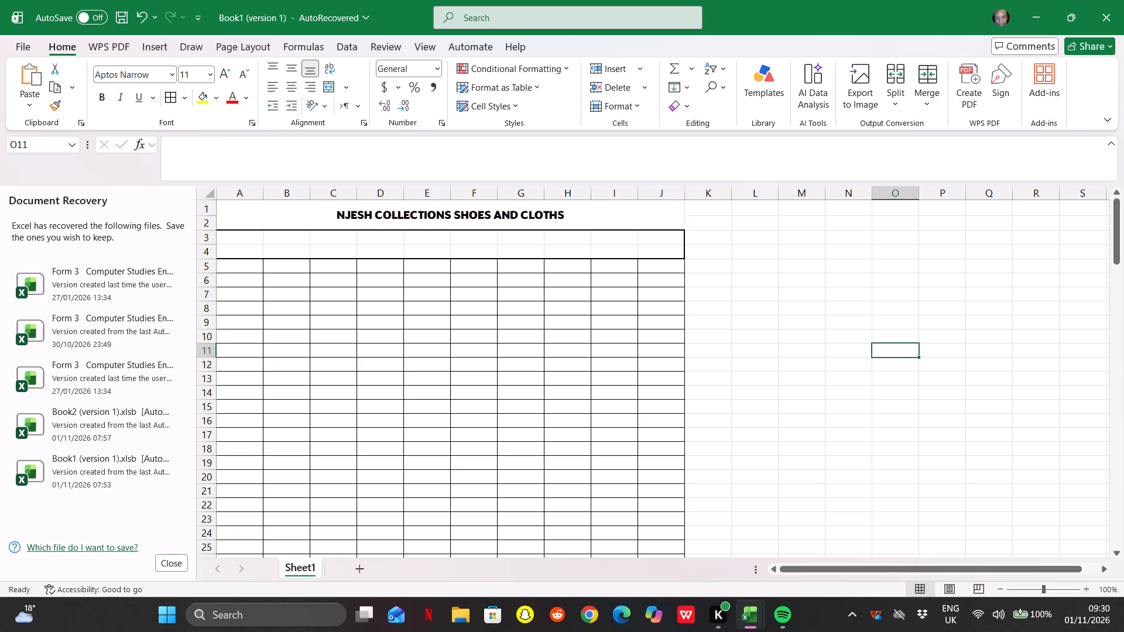
Change the heading's font to Goudy Old Style in the Format Cells settings.
left_click(593, 216)
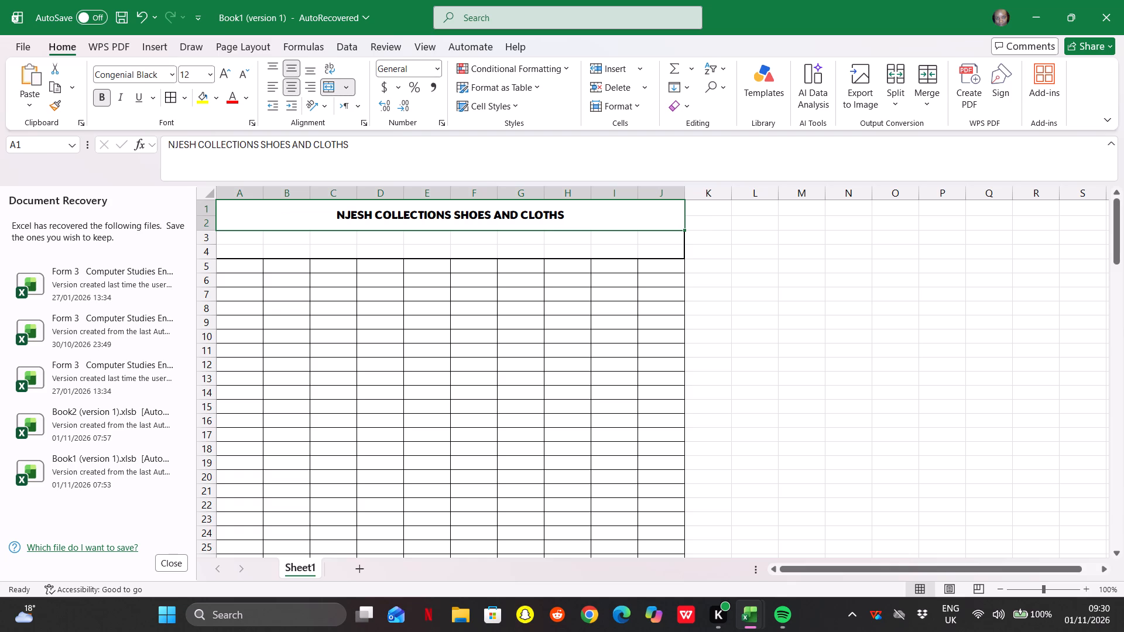
left_click(349, 83)
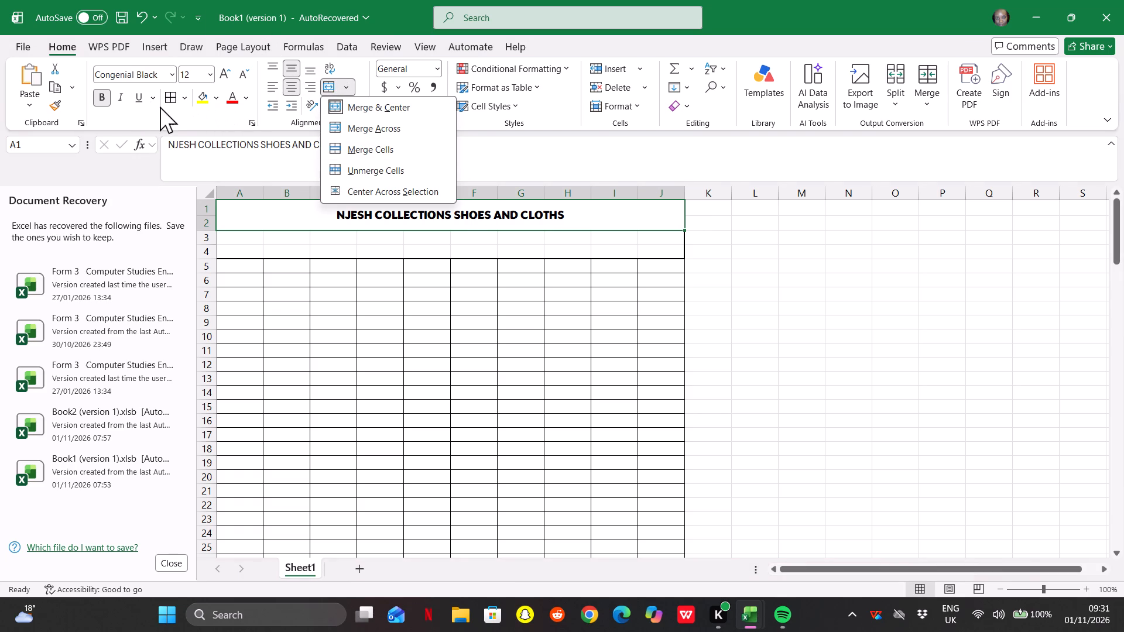
left_click(176, 92)
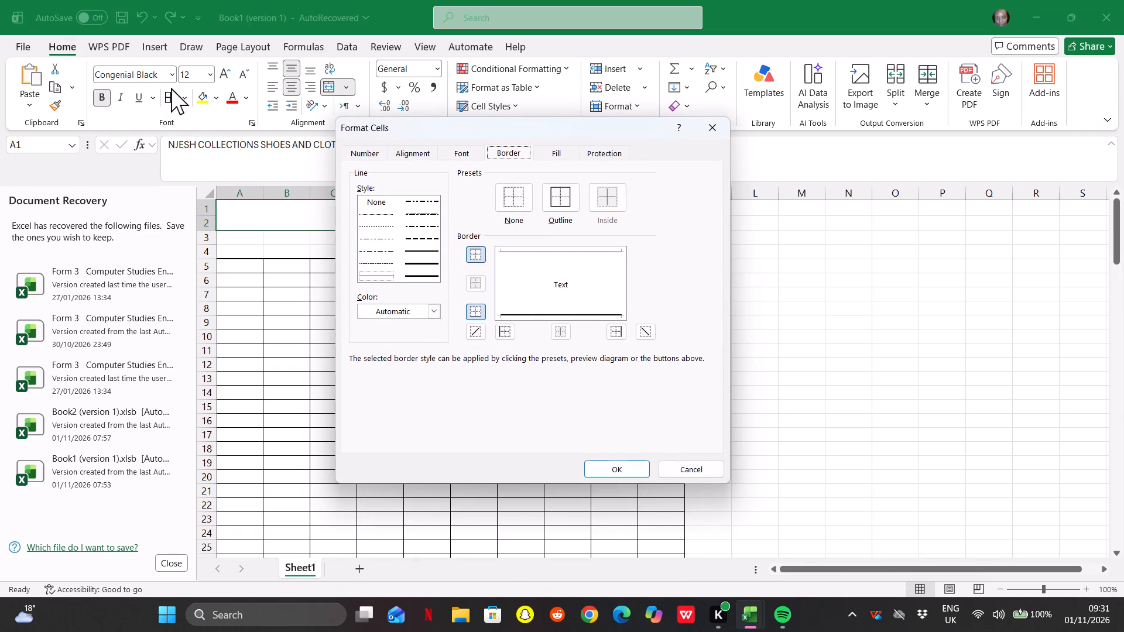
left_click(186, 98)
left_click(427, 151)
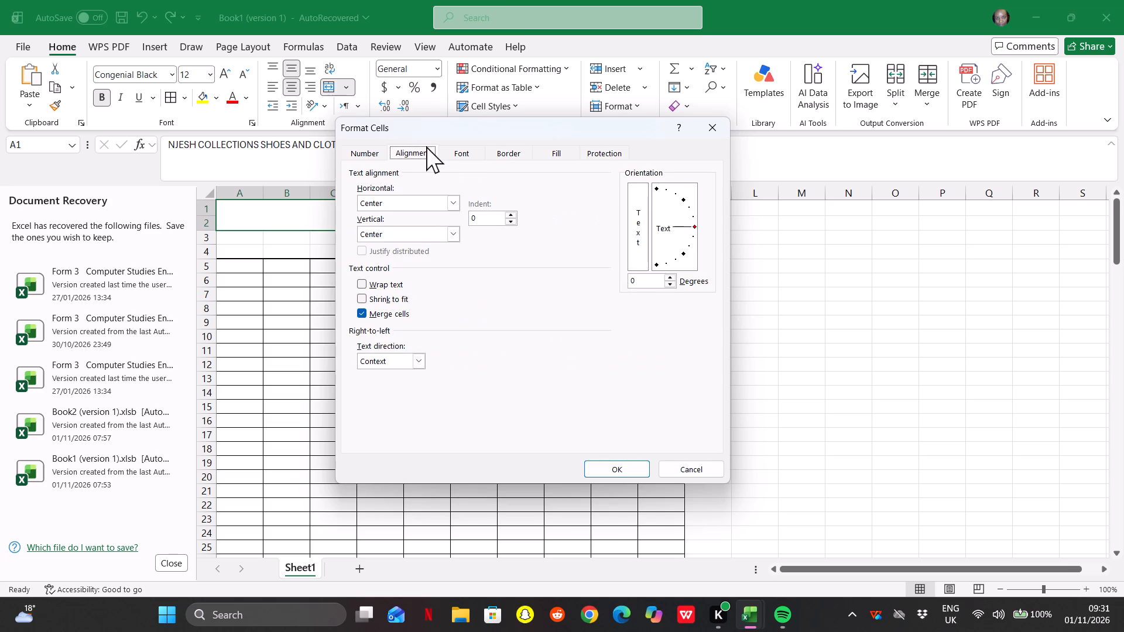
left_click(364, 150)
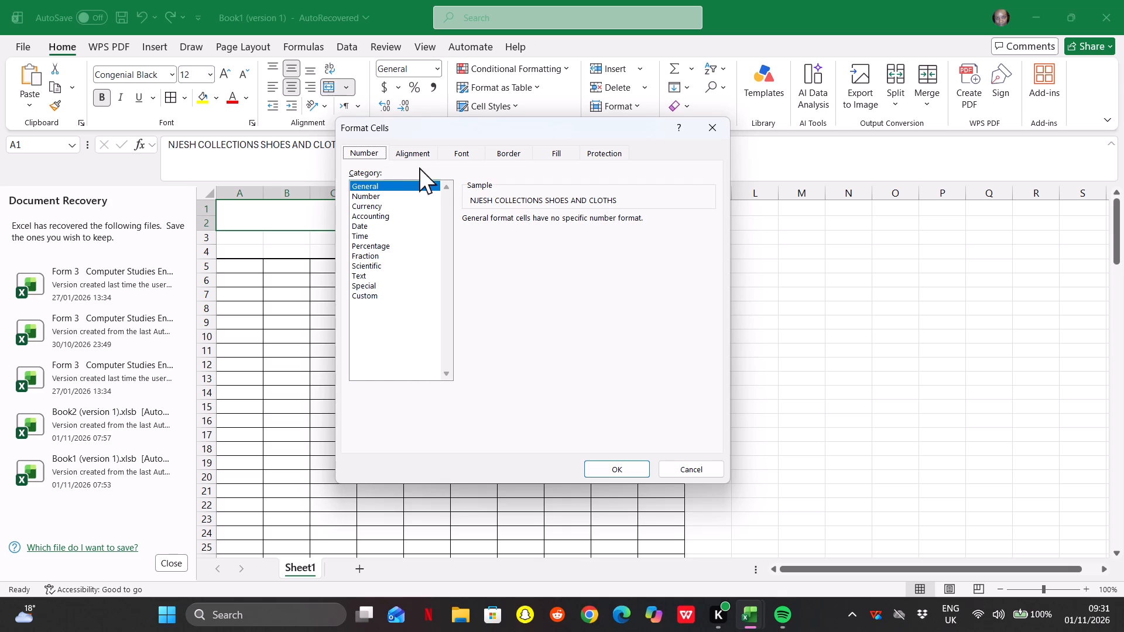
left_click(464, 154)
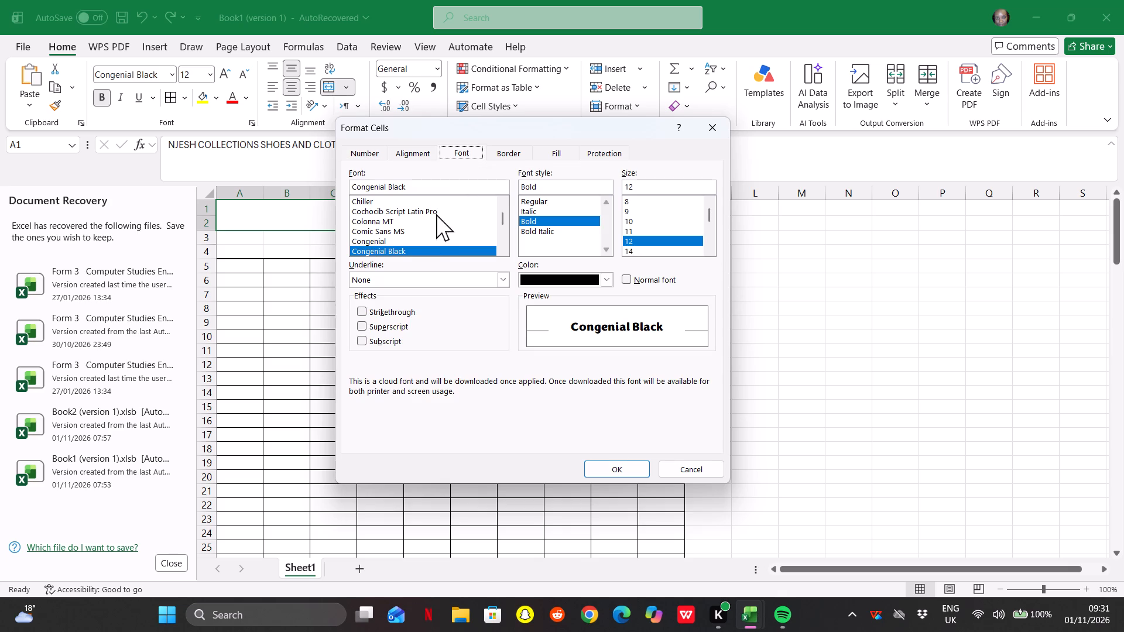
left_click(505, 222)
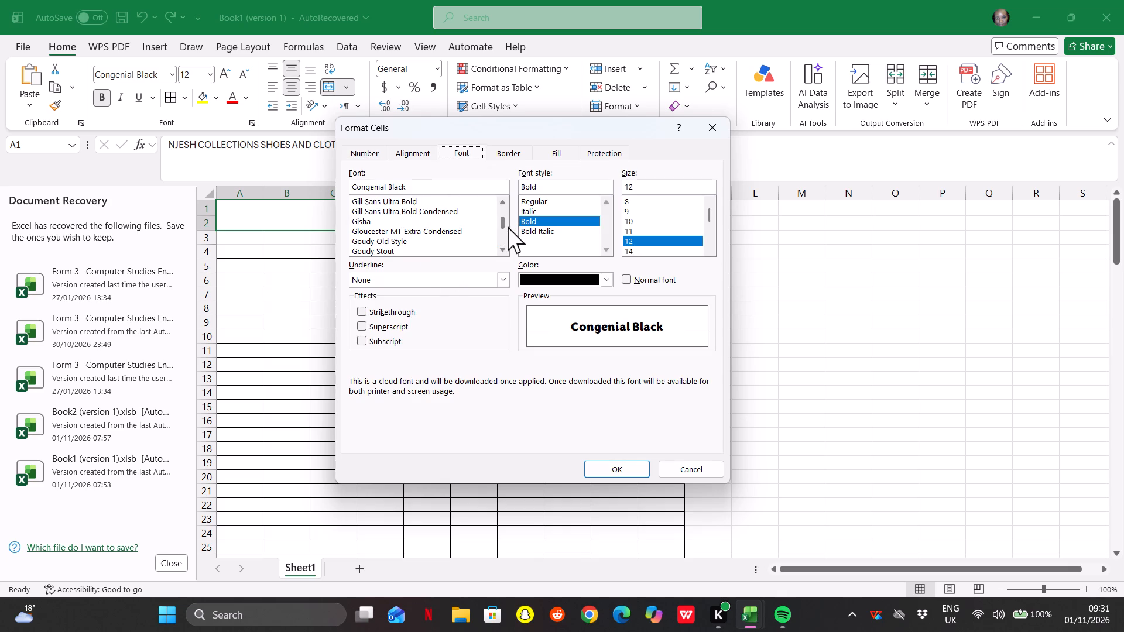
left_click(383, 233)
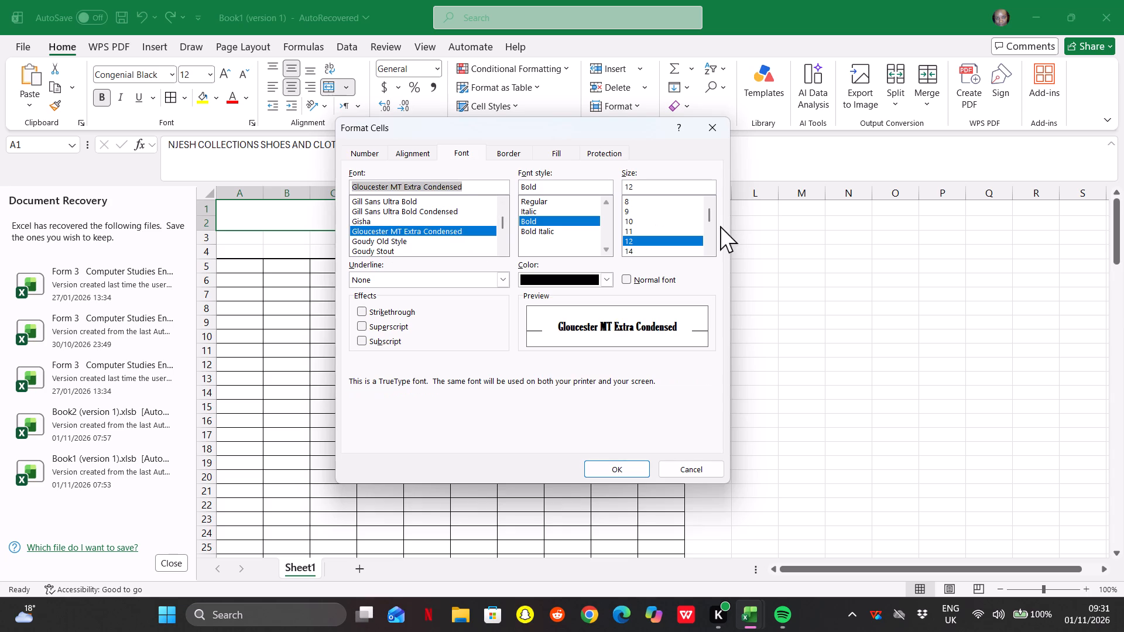
key("Down")
key("Down")
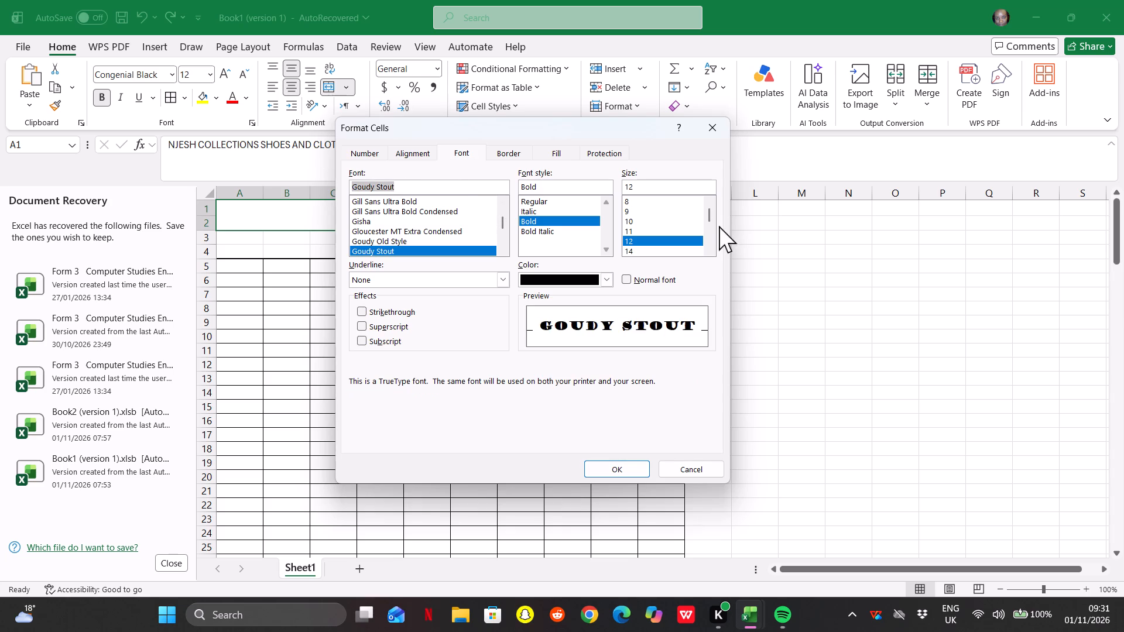
key("Up")
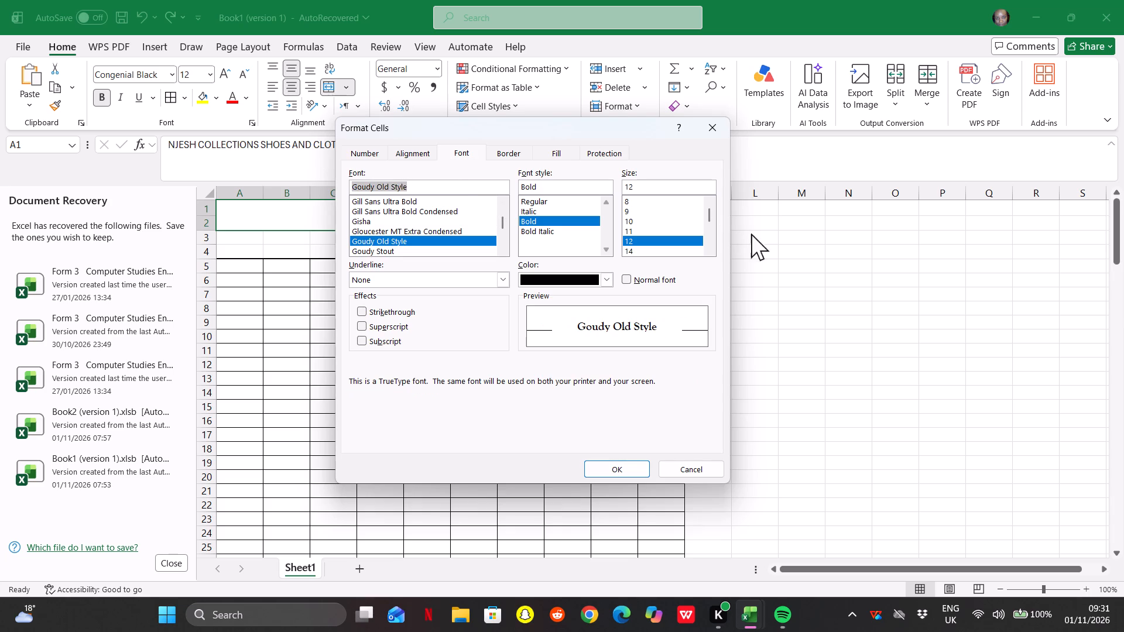
left_click(587, 314)
left_click(616, 464)
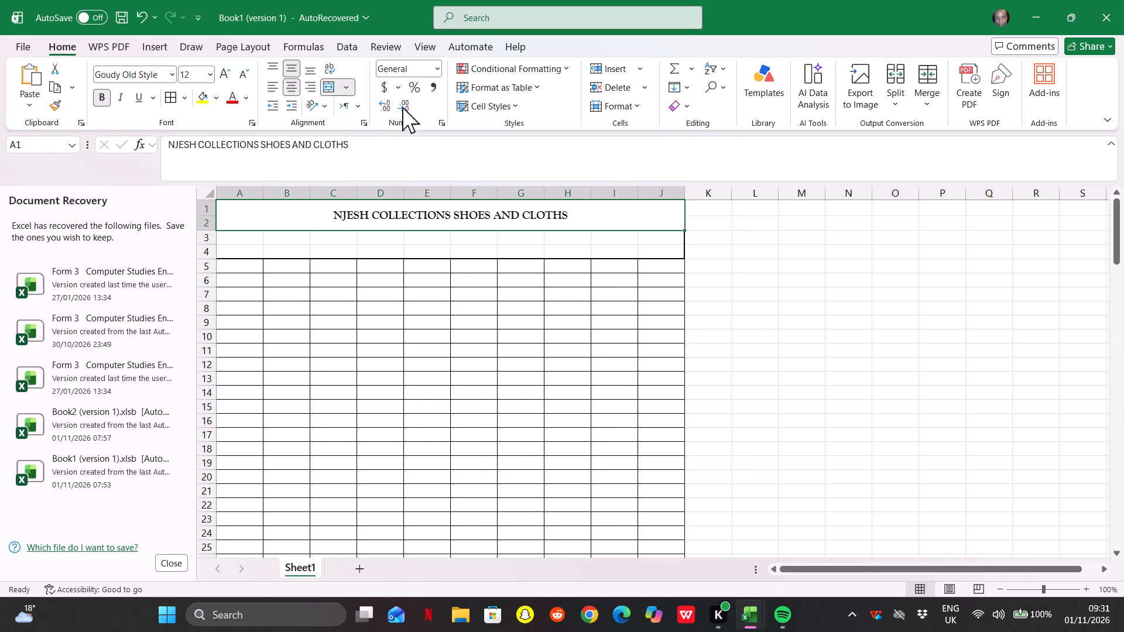
Increase the heading's font size to 16, keeping it bold.
left_click(373, 218)
left_click_drag(299, 212, 502, 231)
left_click_drag(502, 231, 566, 214)
left_click(97, 97)
left_click(98, 98)
left_click(231, 69)
left_click(231, 69)
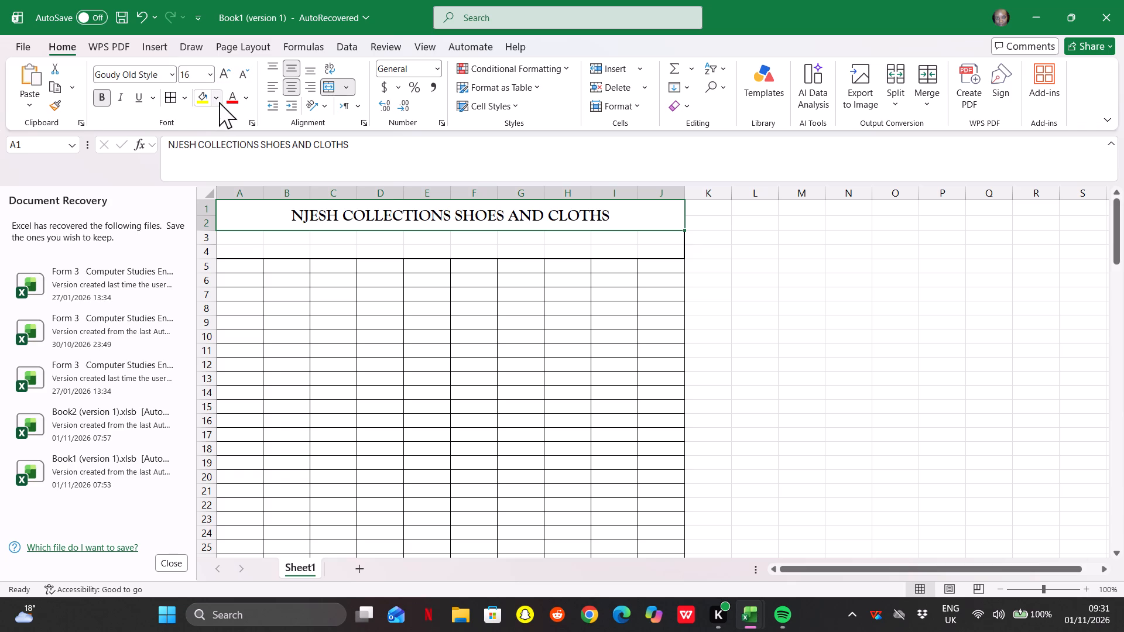
Fill the merged heading cell A1:J2 with the light orange theme colour.
left_click(217, 93)
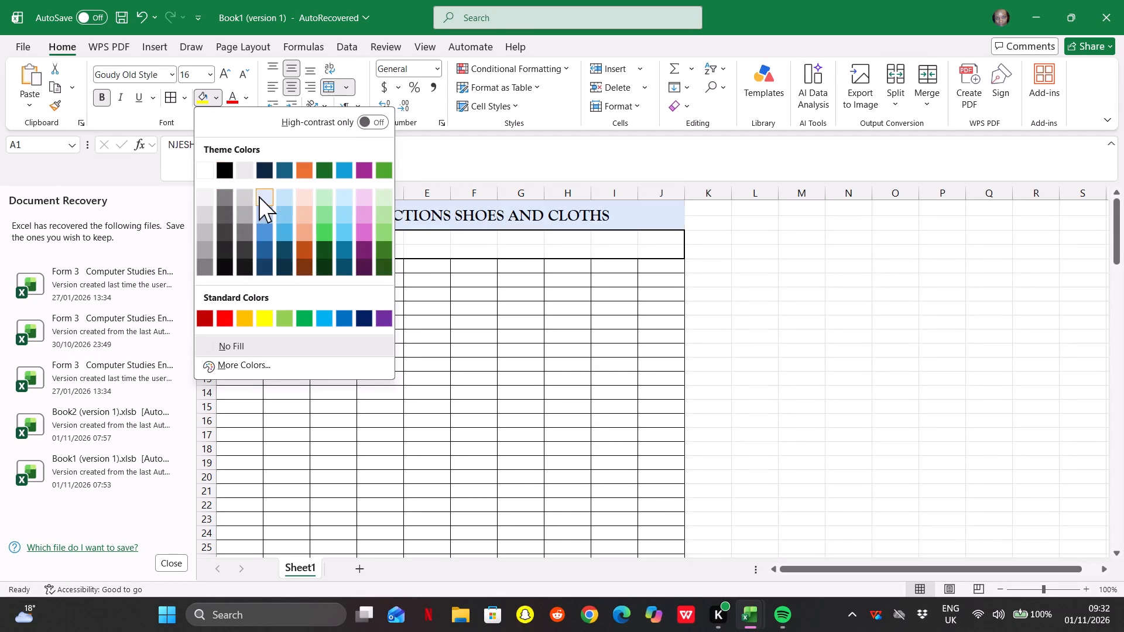
left_click(307, 218)
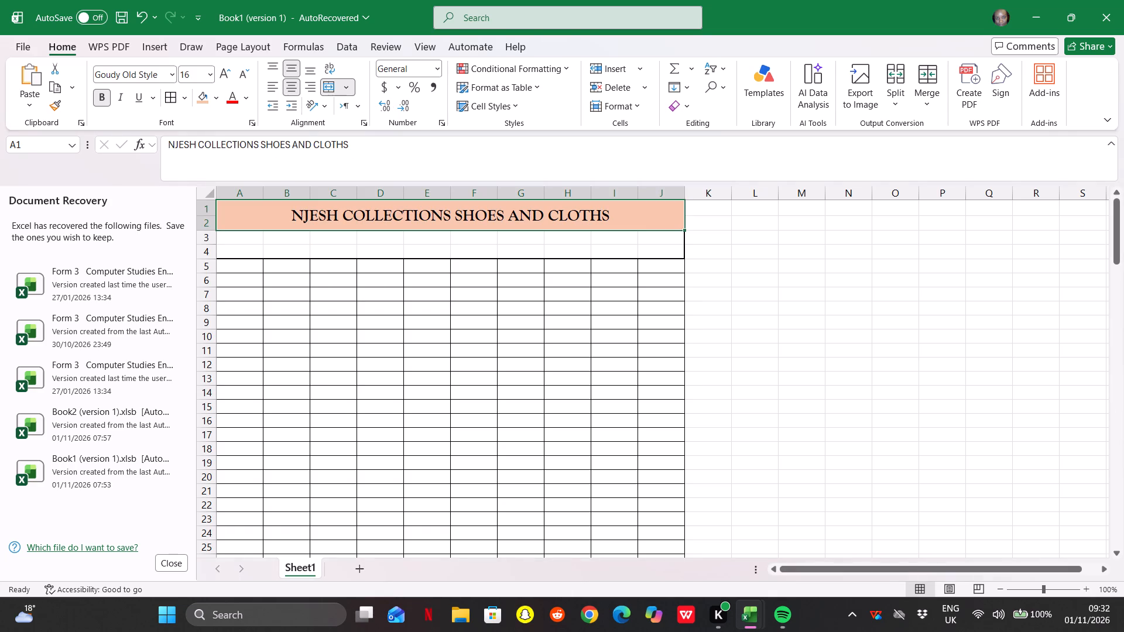
left_click(904, 396)
Apply a right border to the merged heading cell A1:J2.
left_click(508, 217)
left_click(188, 95)
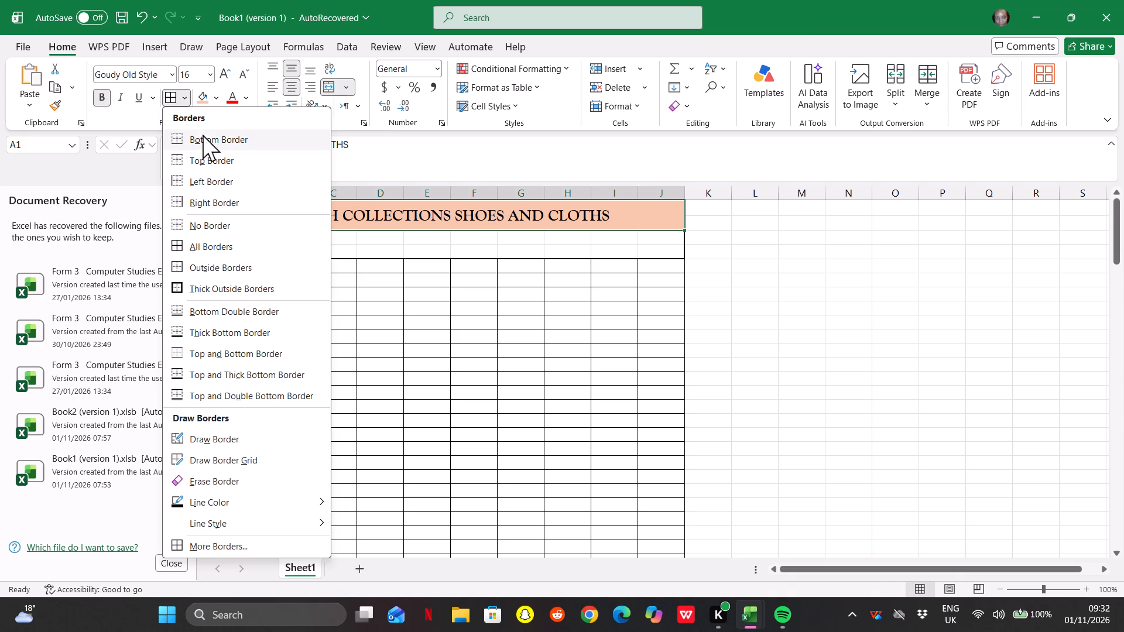
left_click(206, 203)
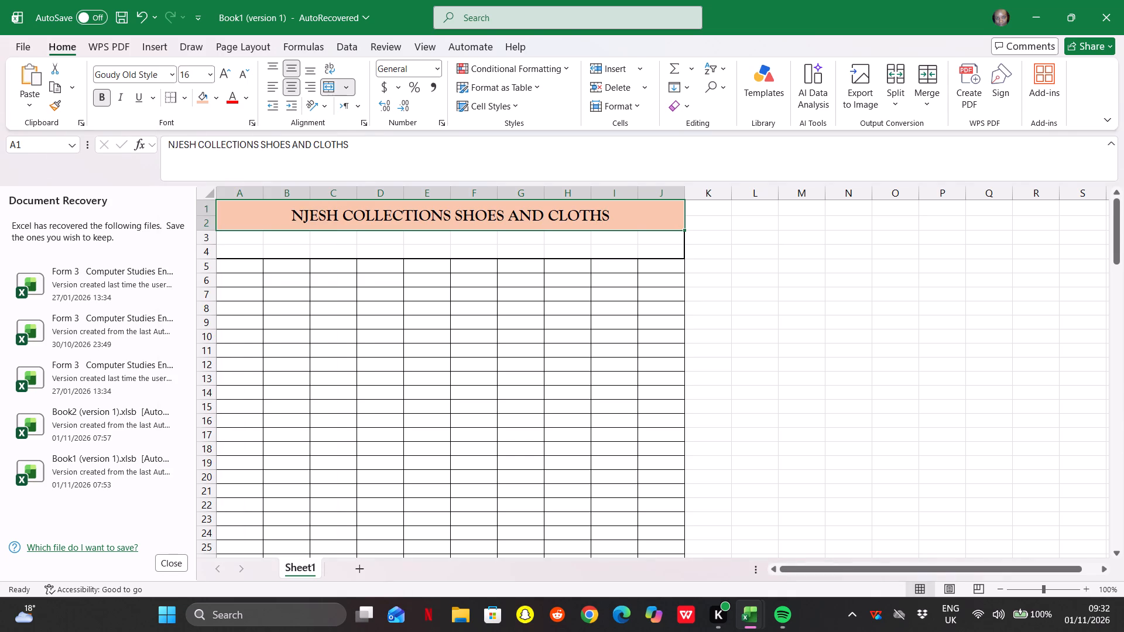
left_click(742, 317)
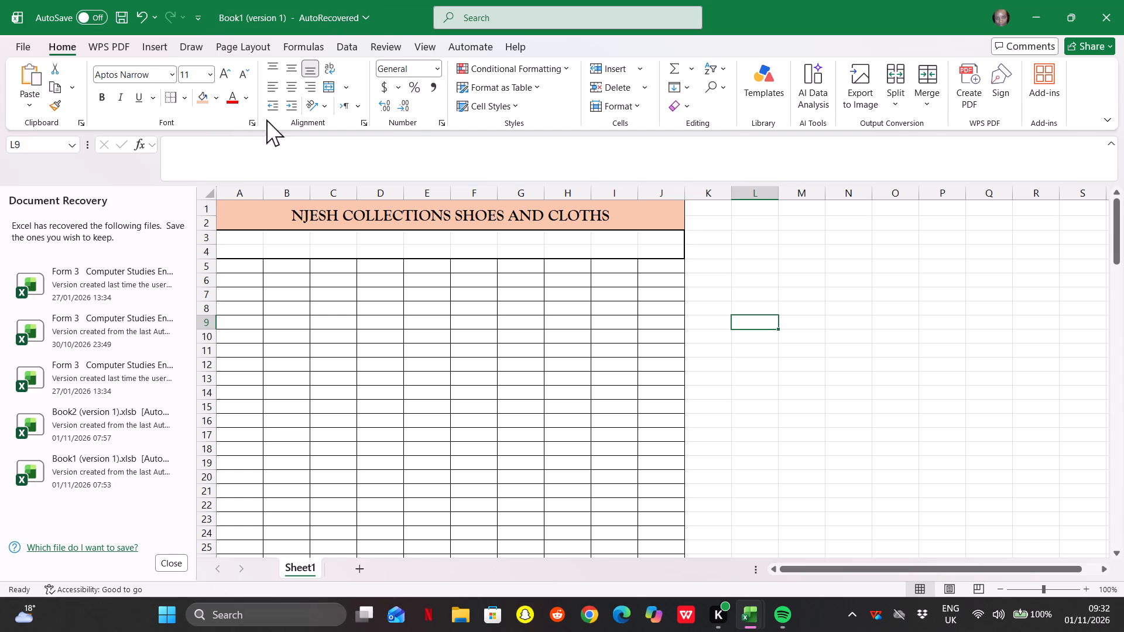
Start the row numbering in column A with 1 in A5 and 2 in A6.
left_click(226, 267)
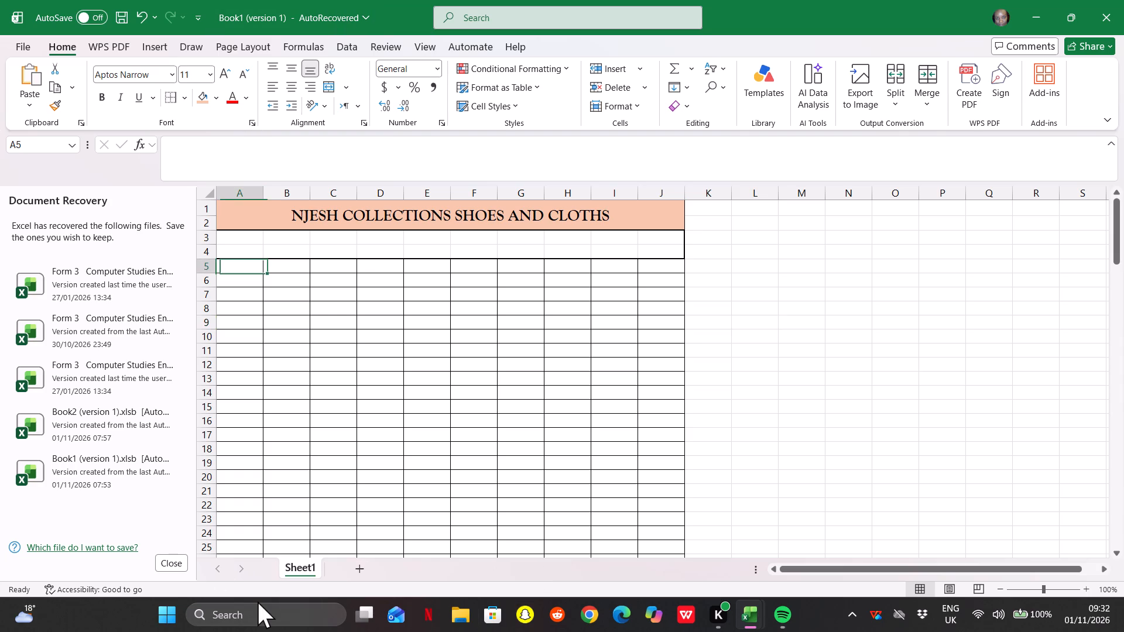
key("1")
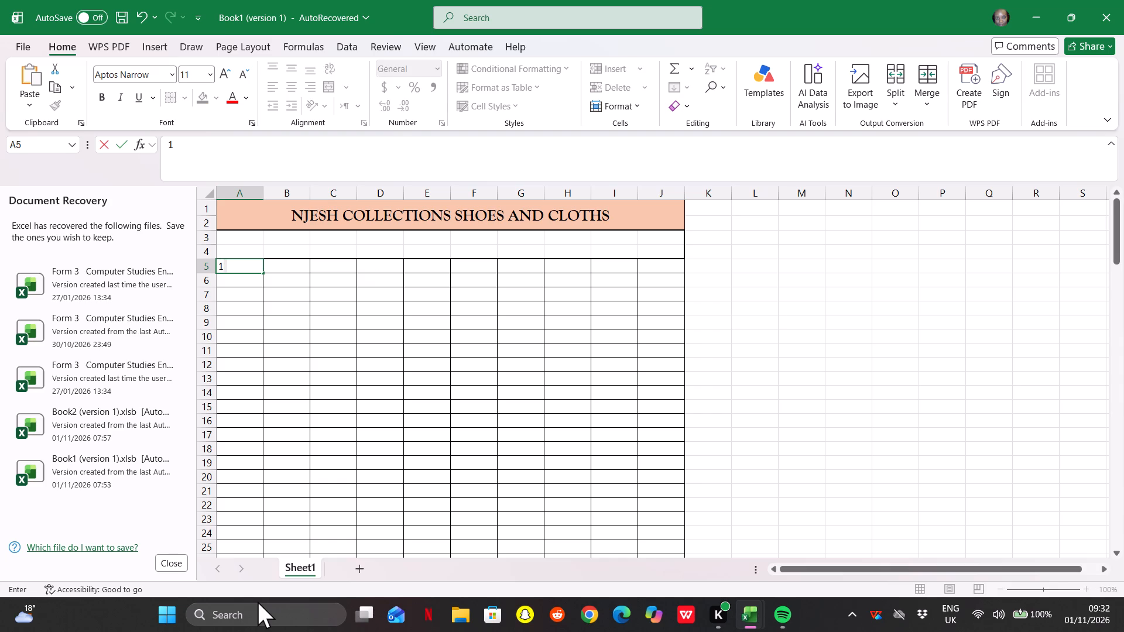
key("Down")
key("2")
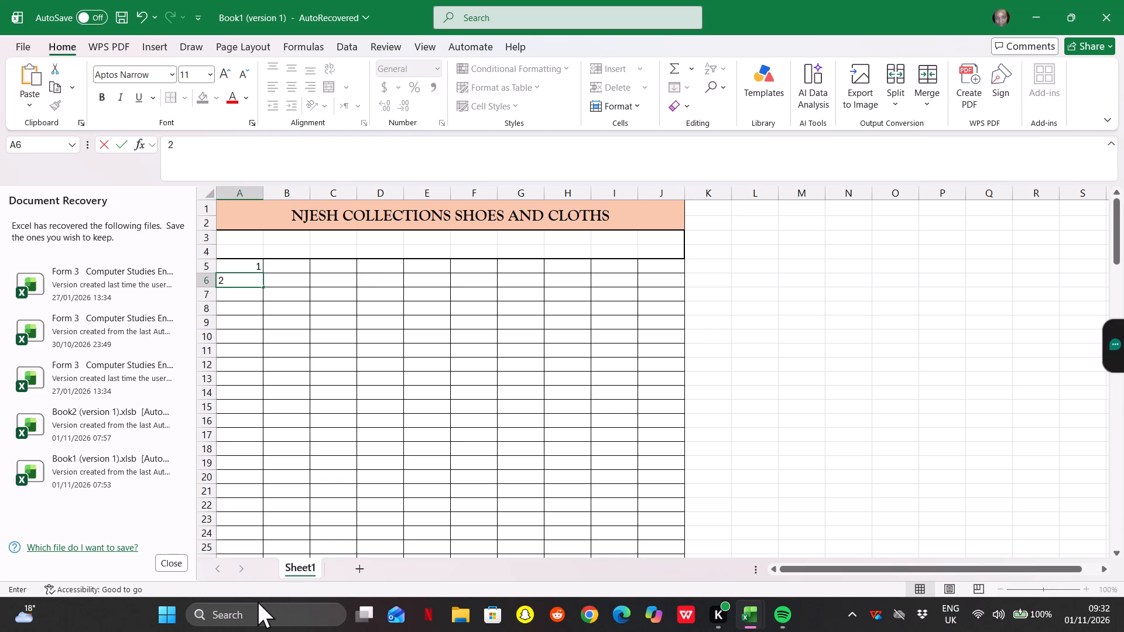
left_click(400, 413)
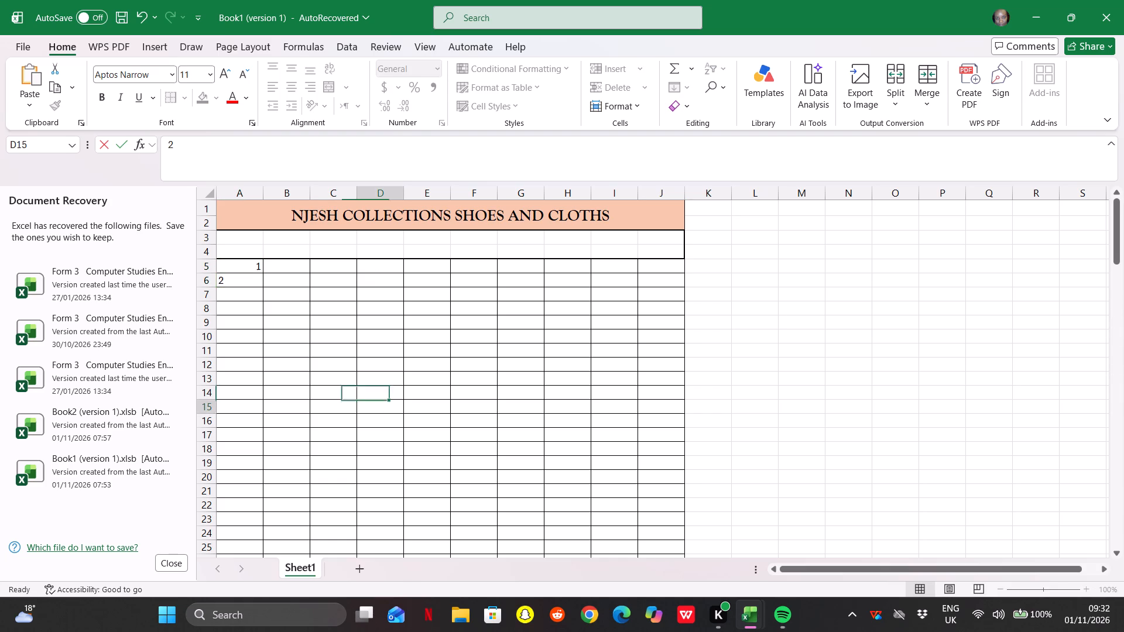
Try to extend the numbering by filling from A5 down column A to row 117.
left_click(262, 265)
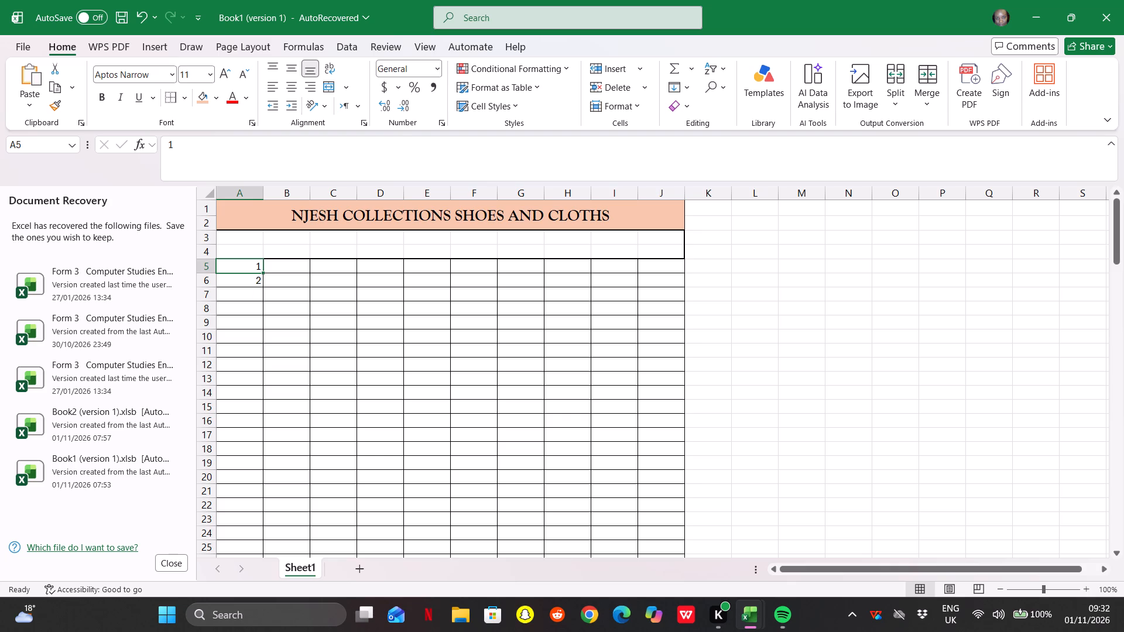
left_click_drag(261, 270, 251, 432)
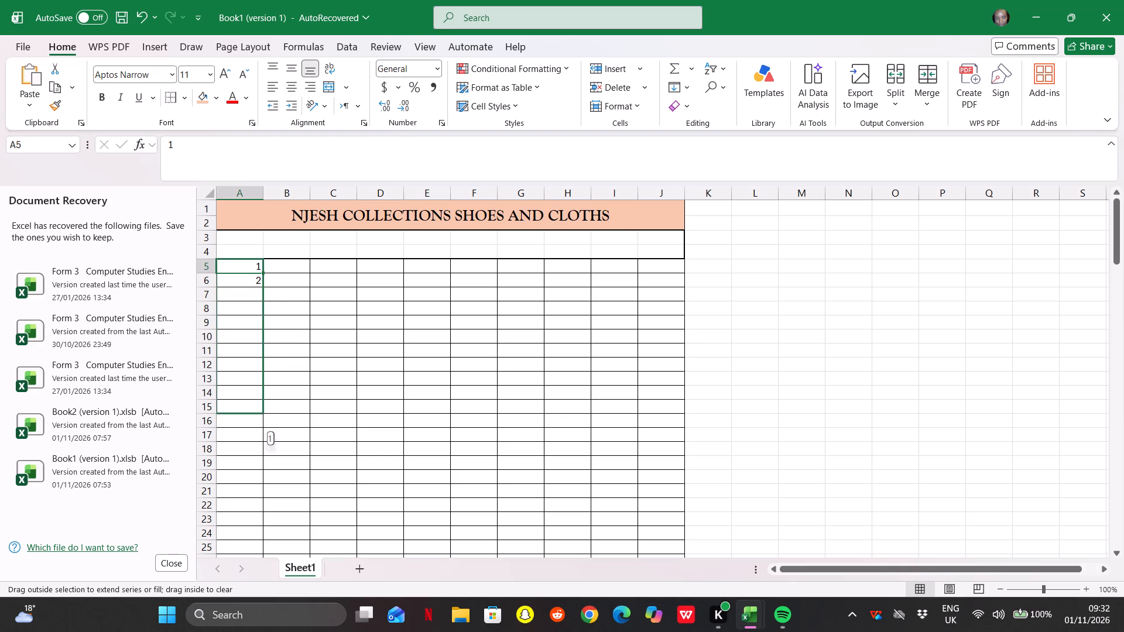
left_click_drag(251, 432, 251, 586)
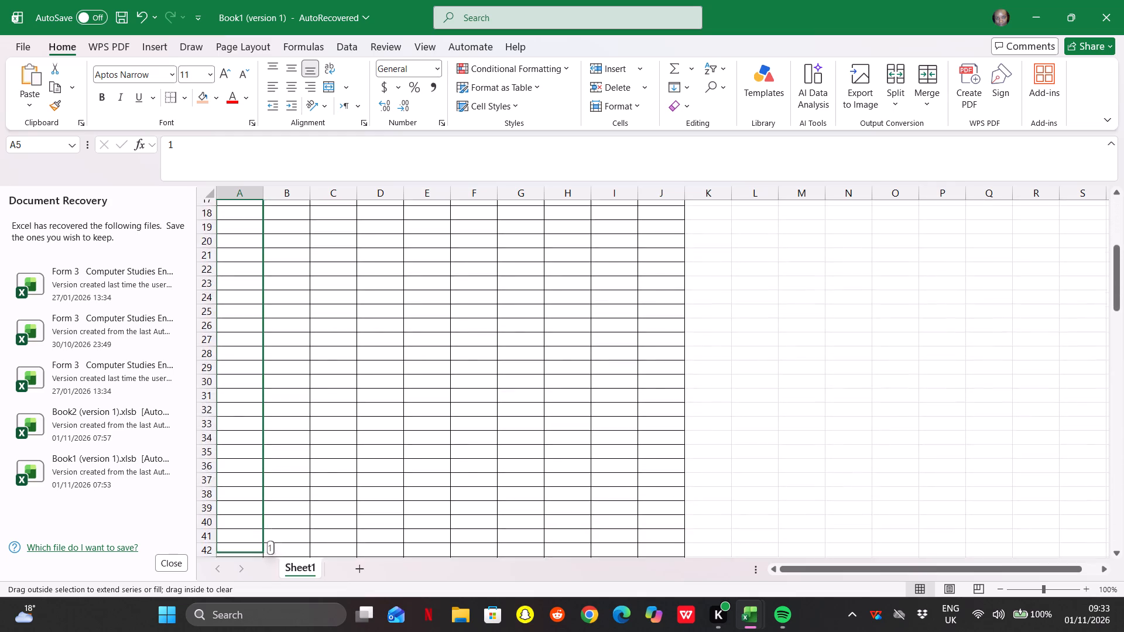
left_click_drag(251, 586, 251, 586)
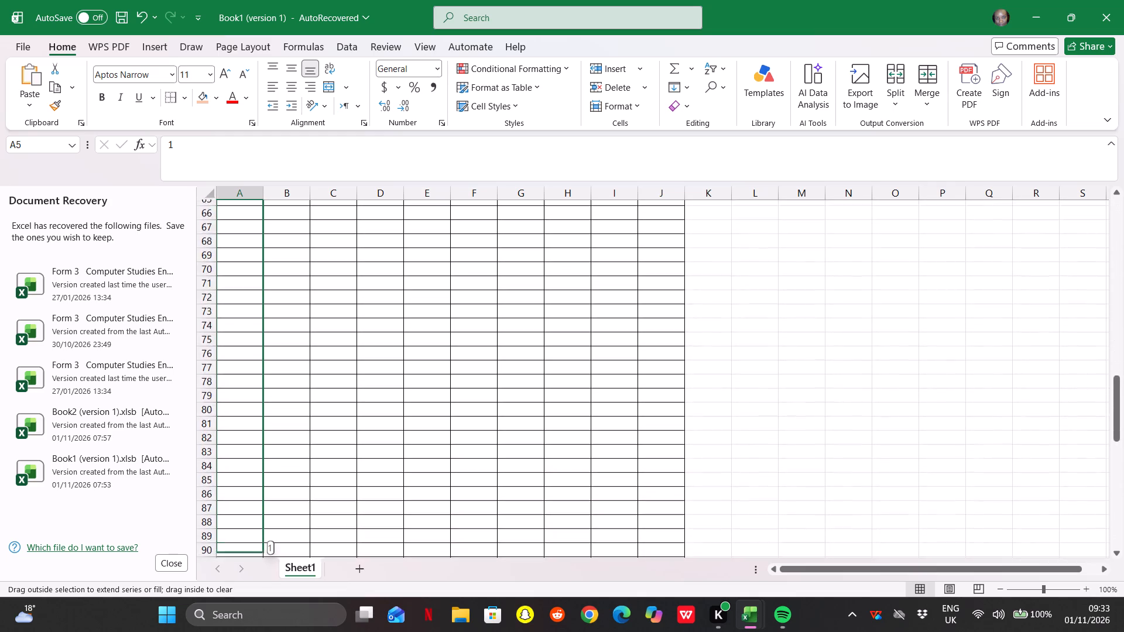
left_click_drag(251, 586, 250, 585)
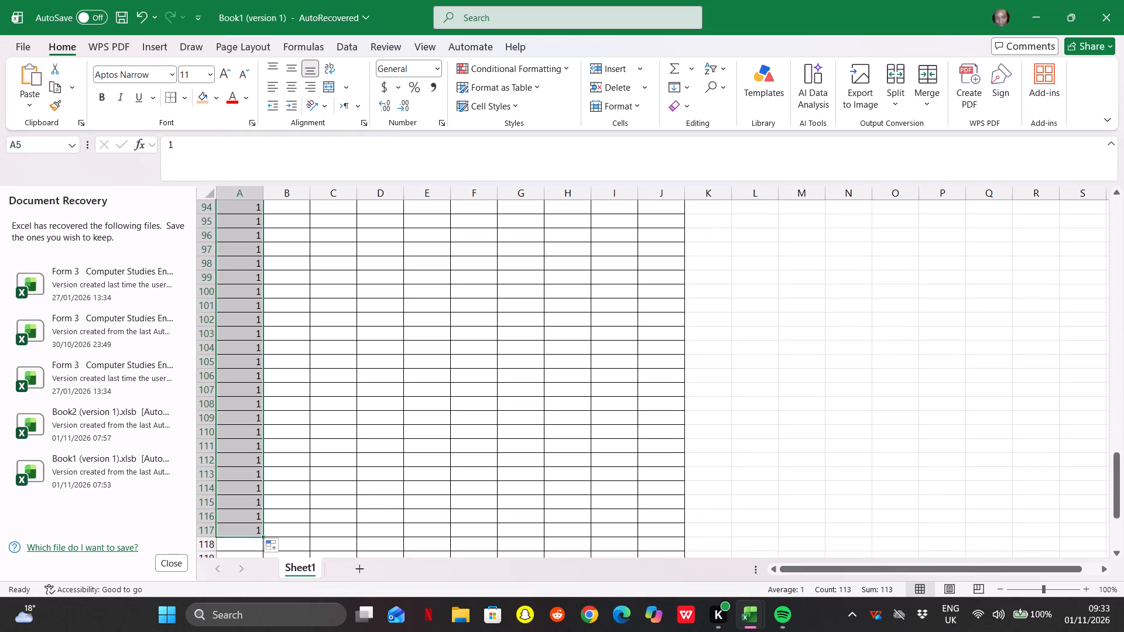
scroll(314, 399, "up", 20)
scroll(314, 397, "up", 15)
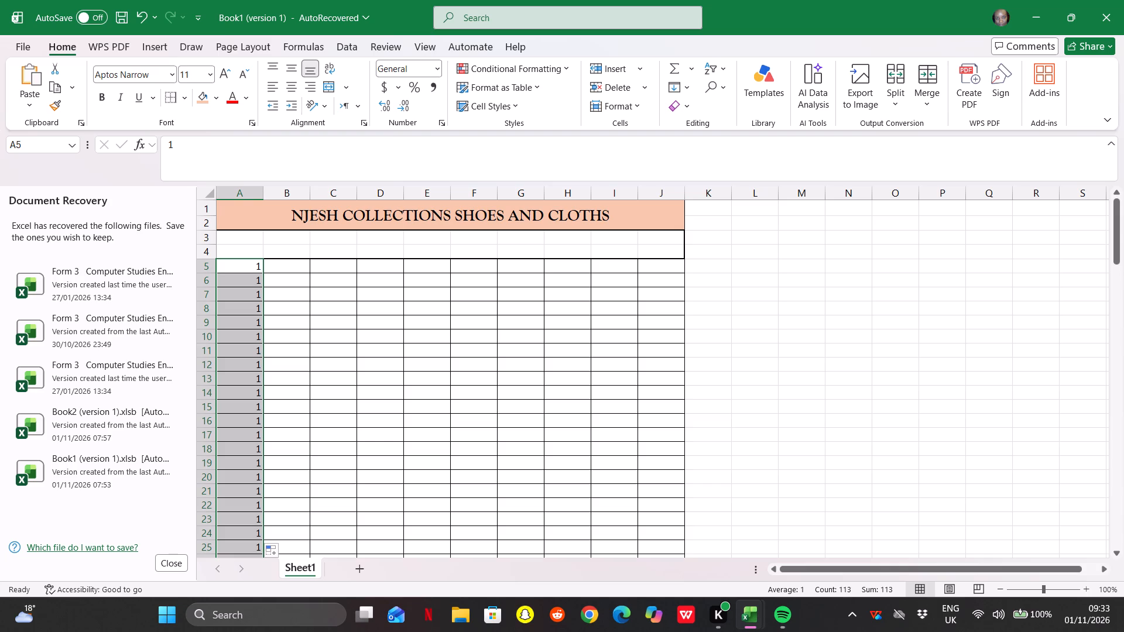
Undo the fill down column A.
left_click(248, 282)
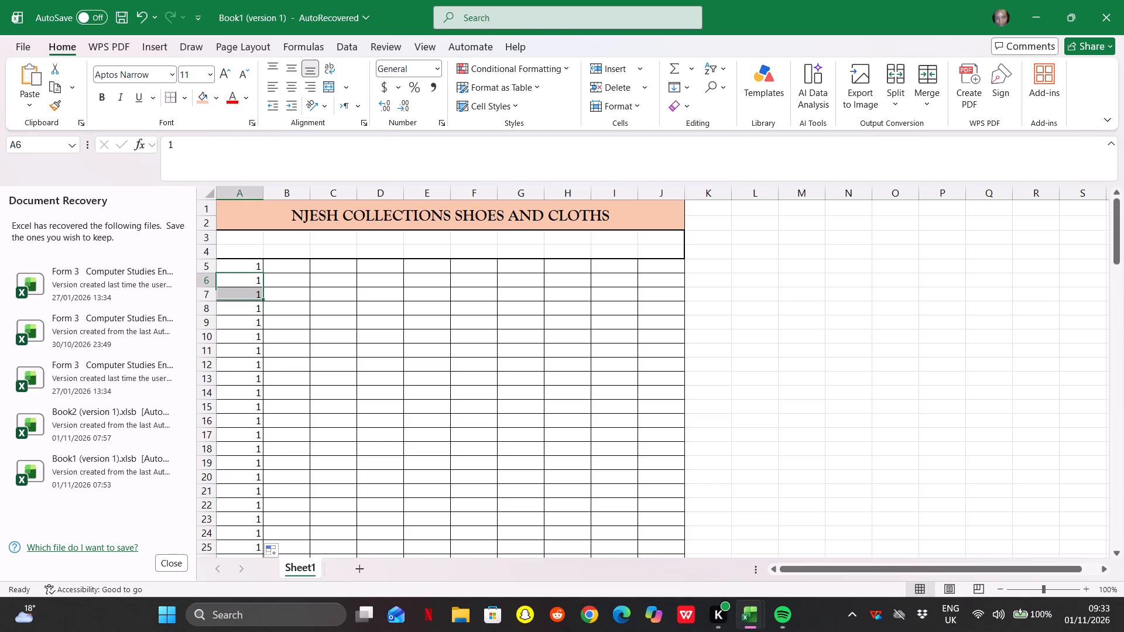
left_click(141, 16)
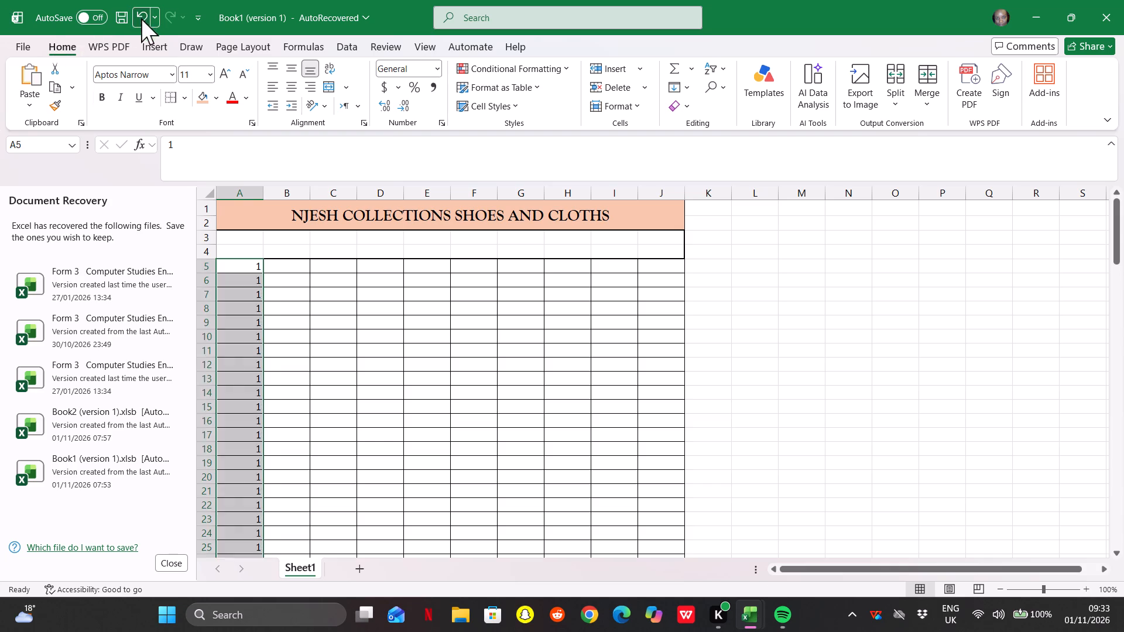
Continue the numbering in column A by entering 3 in A7.
left_click(231, 284)
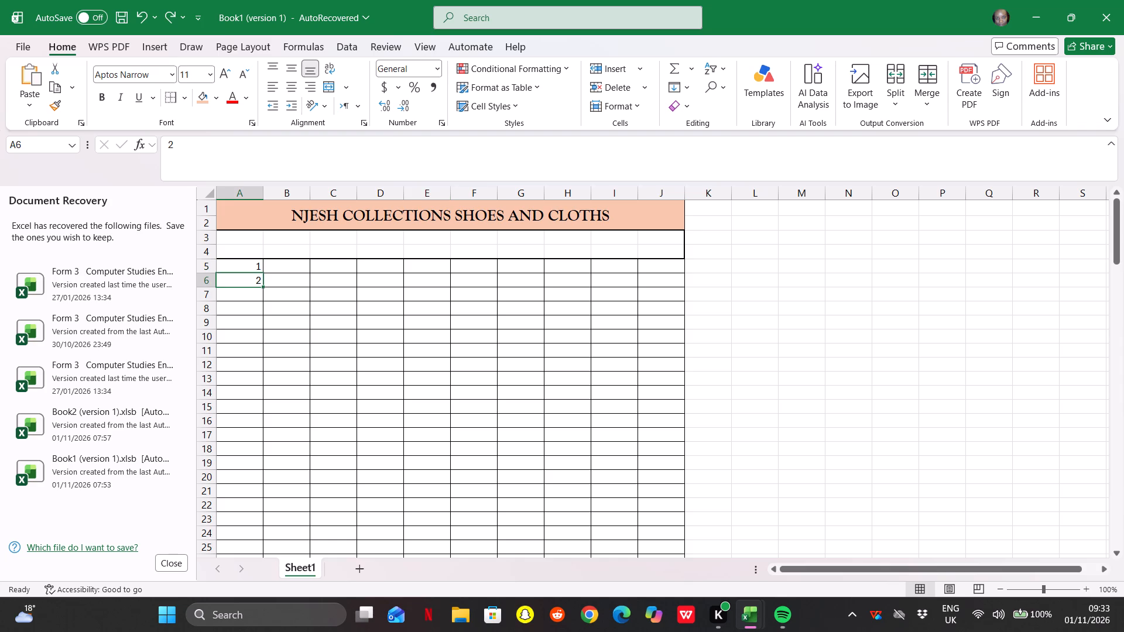
left_click(246, 187)
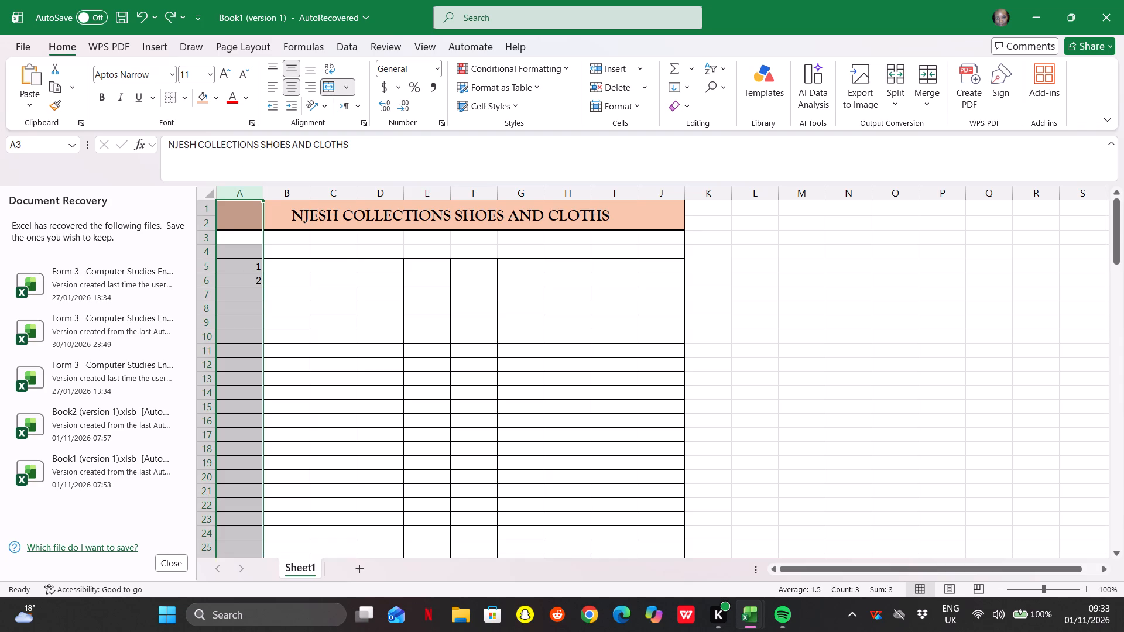
left_click(252, 298)
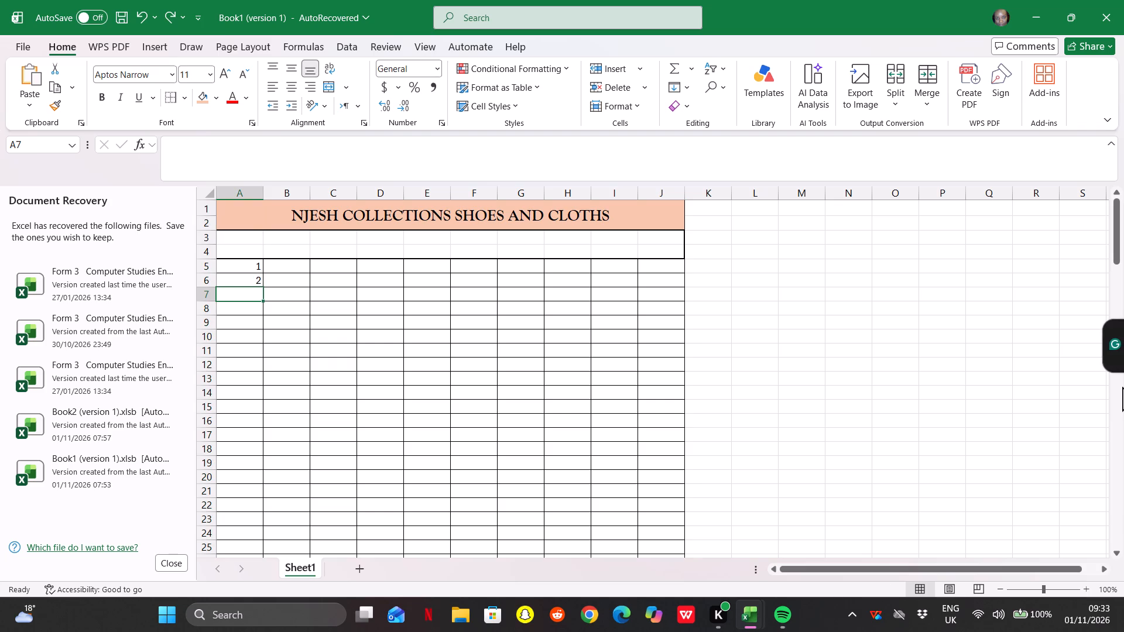
key("3")
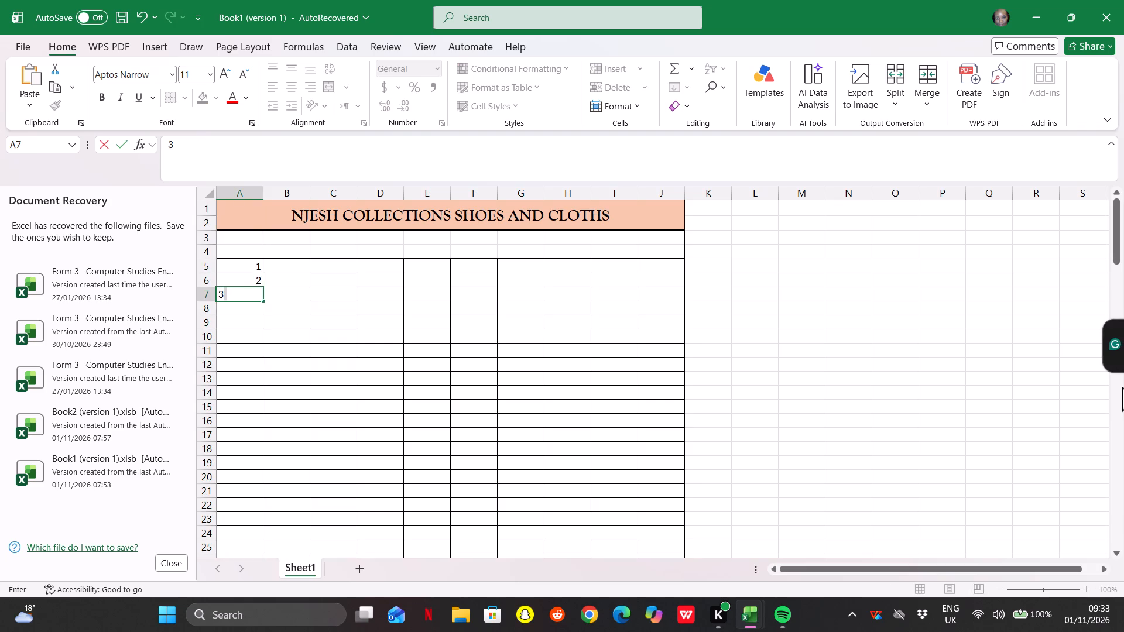
key("Down")
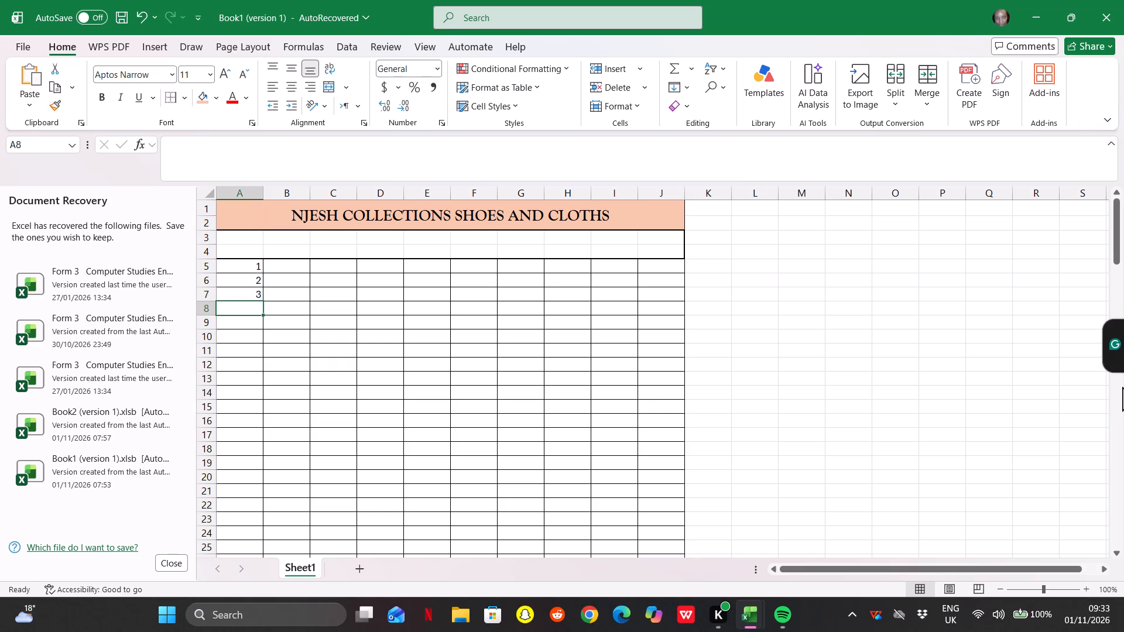
Widen column B to about four times its original width.
left_click(277, 264)
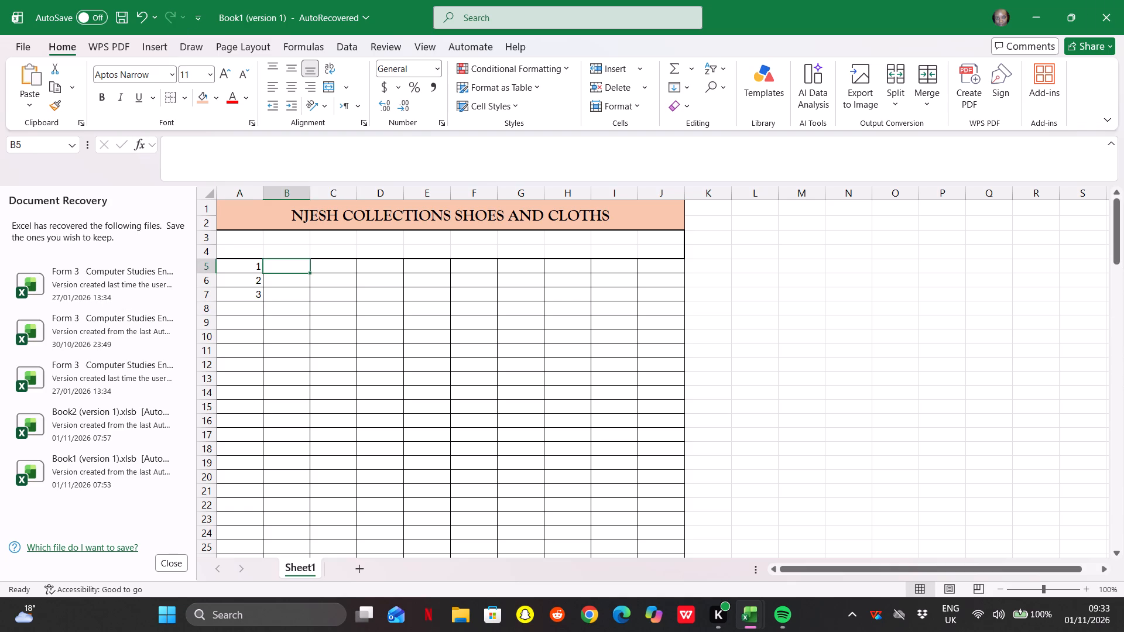
left_click_drag(311, 195, 319, 201)
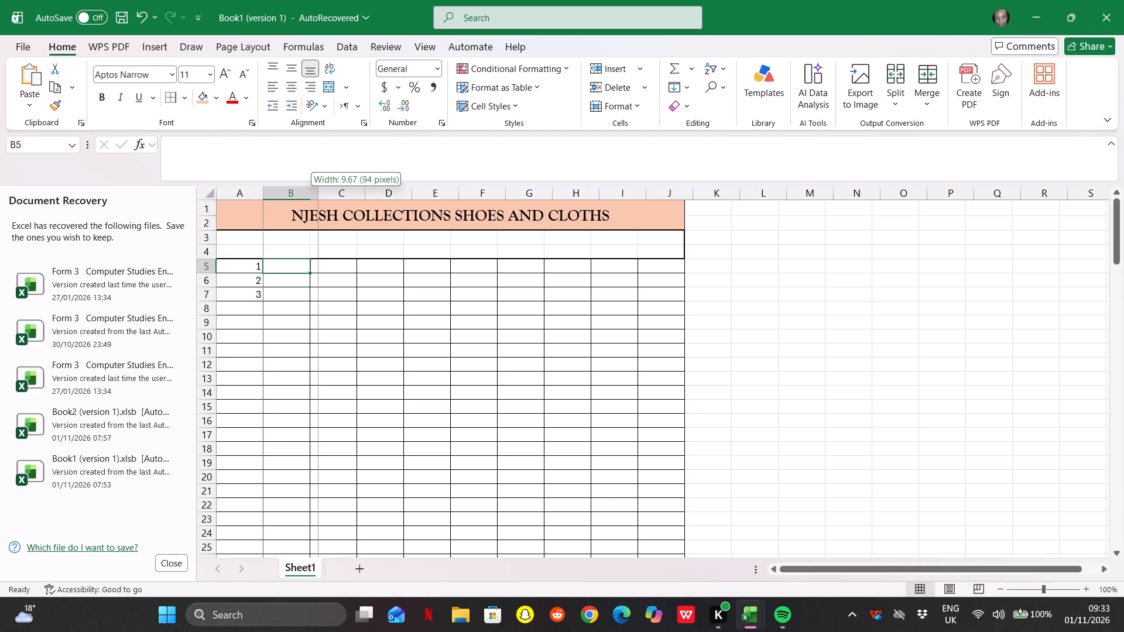
left_click_drag(319, 201, 453, 190)
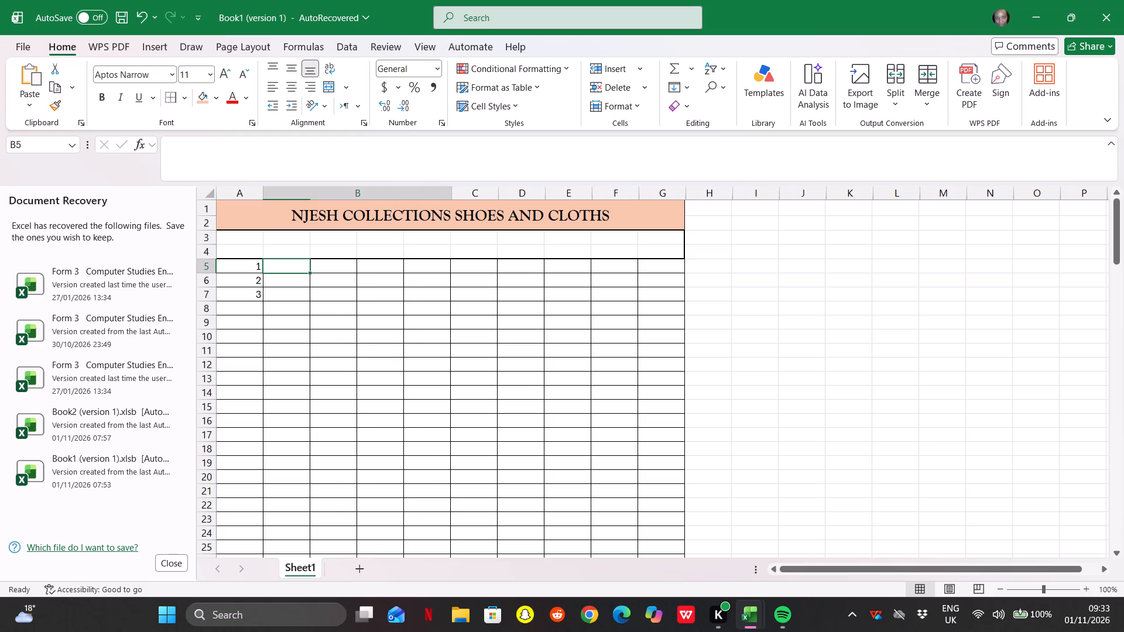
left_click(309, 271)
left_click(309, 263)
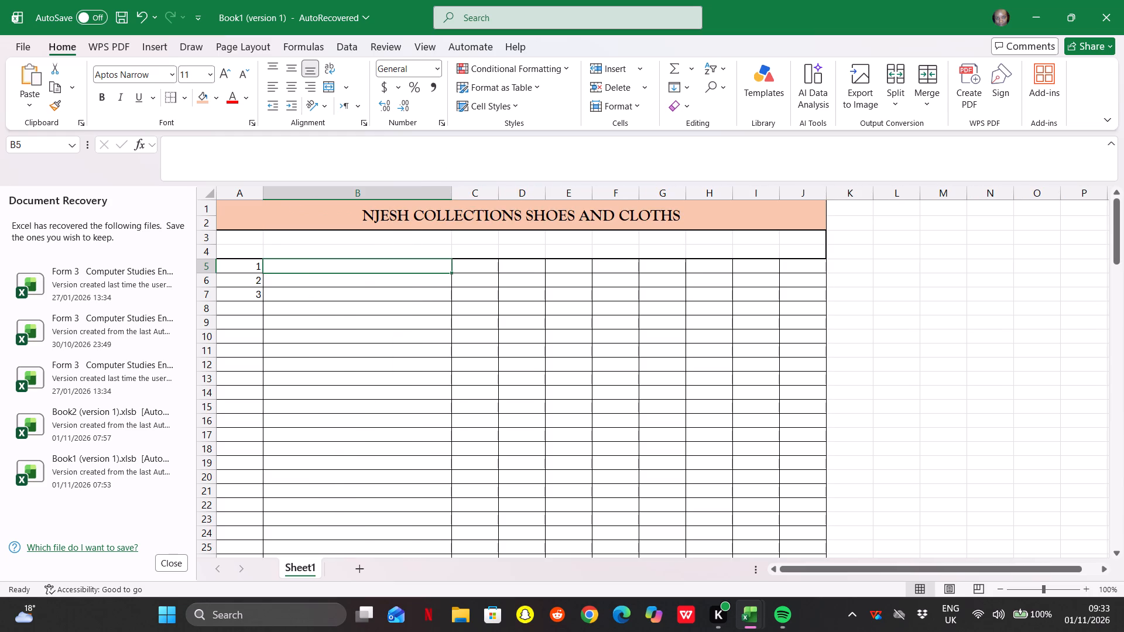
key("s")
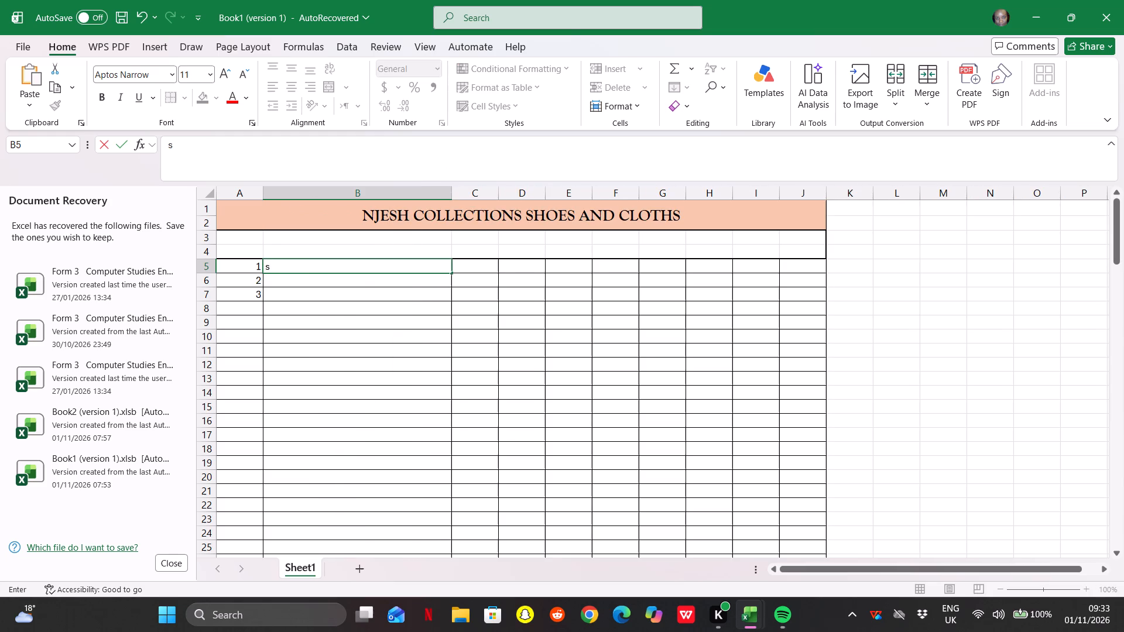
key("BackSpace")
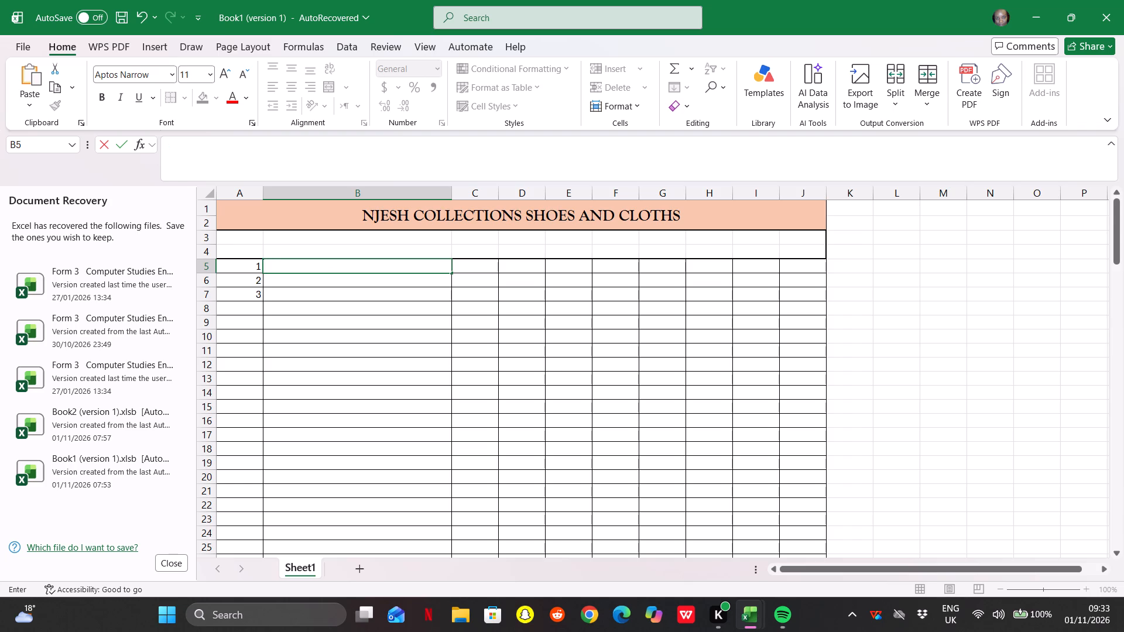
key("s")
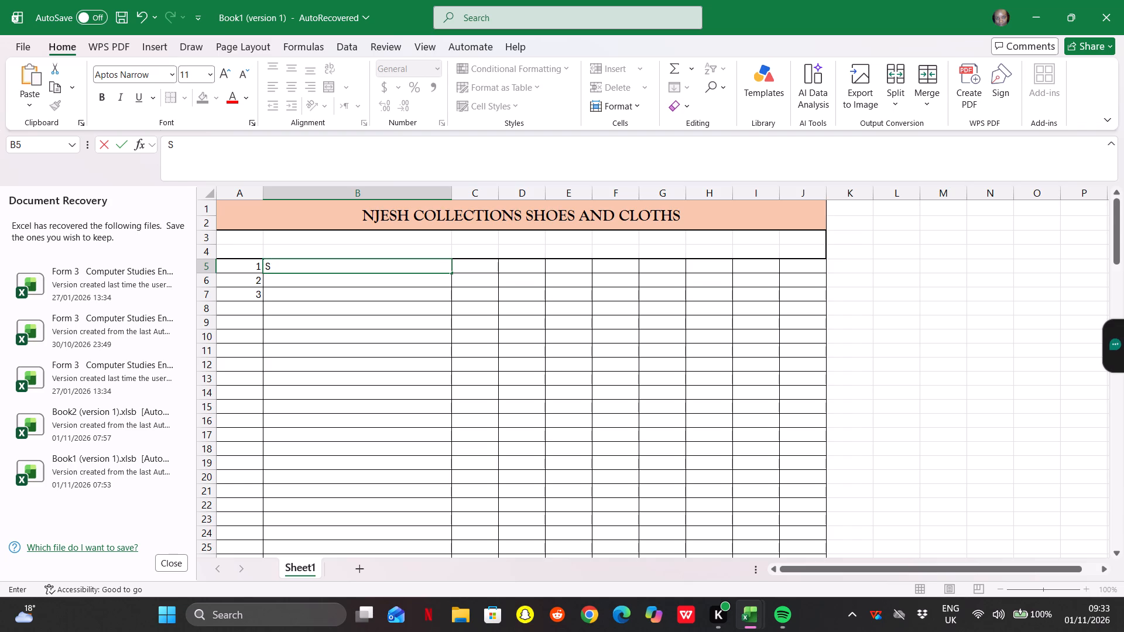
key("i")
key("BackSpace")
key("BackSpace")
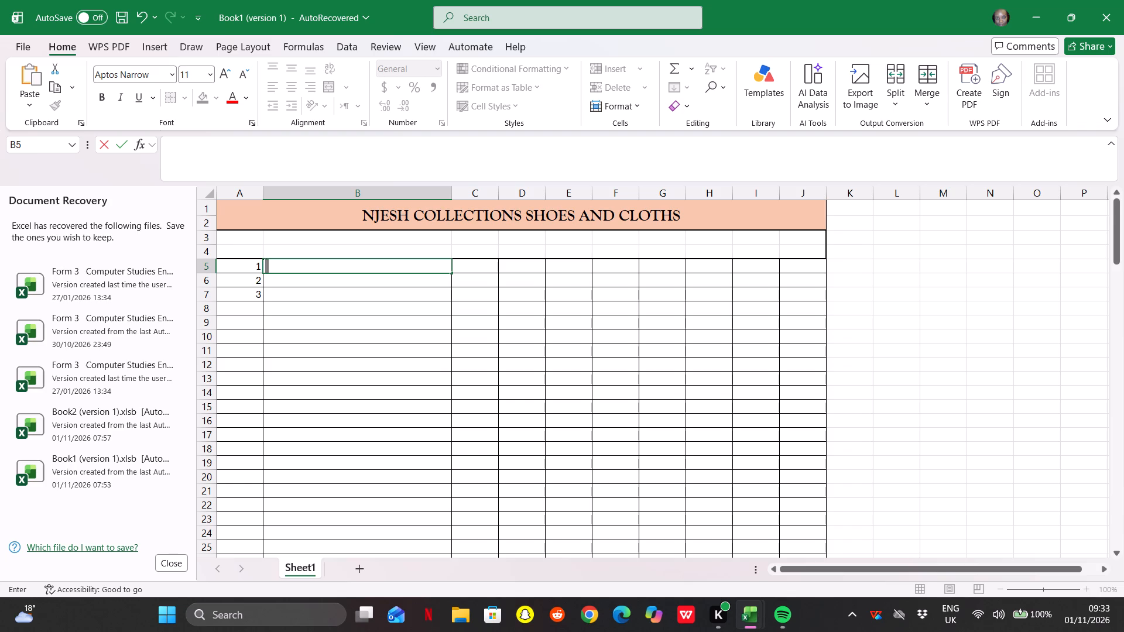
Enter the column heading SILK DERAS in cell B4, above the first numbered row.
left_click(282, 256)
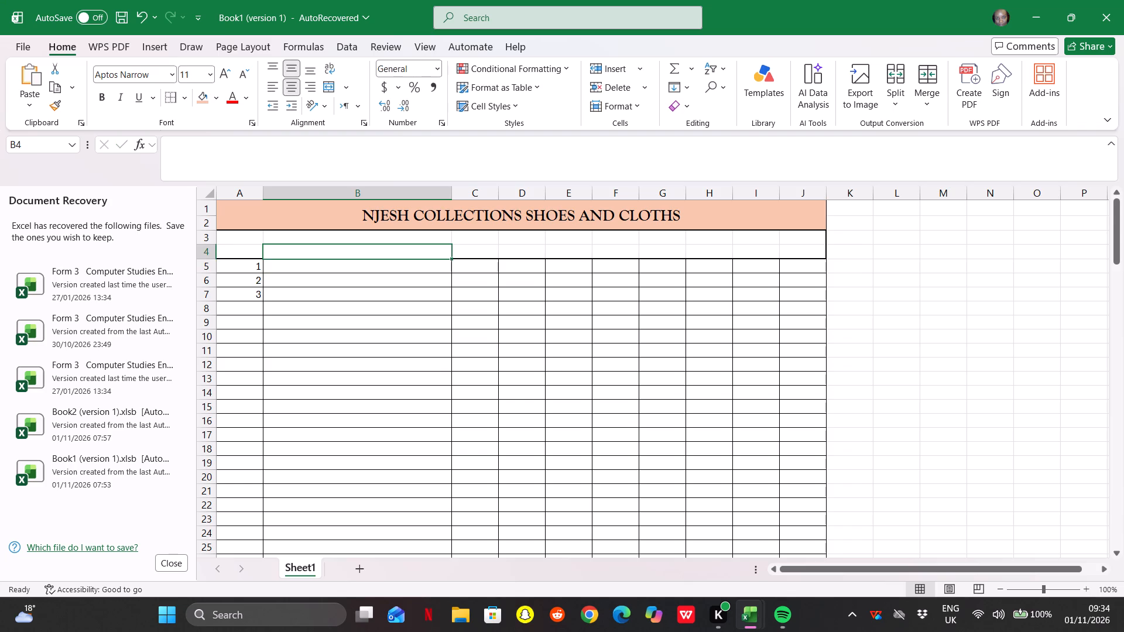
key("s")
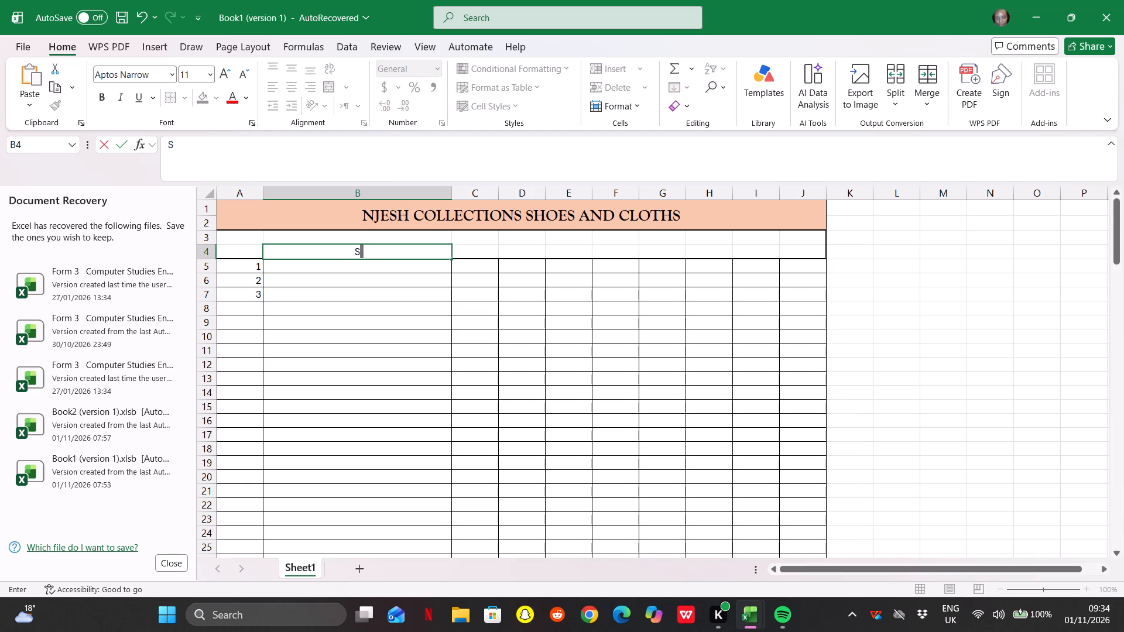
type("ILK")
key("space")
type("DERAS")
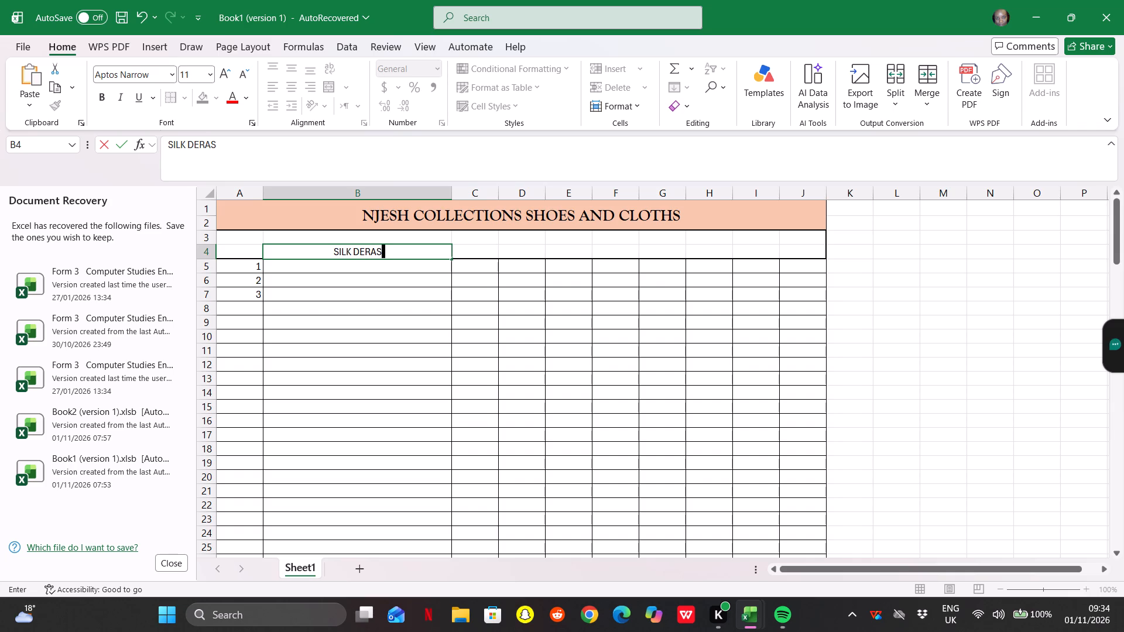
Enter RED in cell B5 under the SILK DERAS heading.
left_click(269, 265)
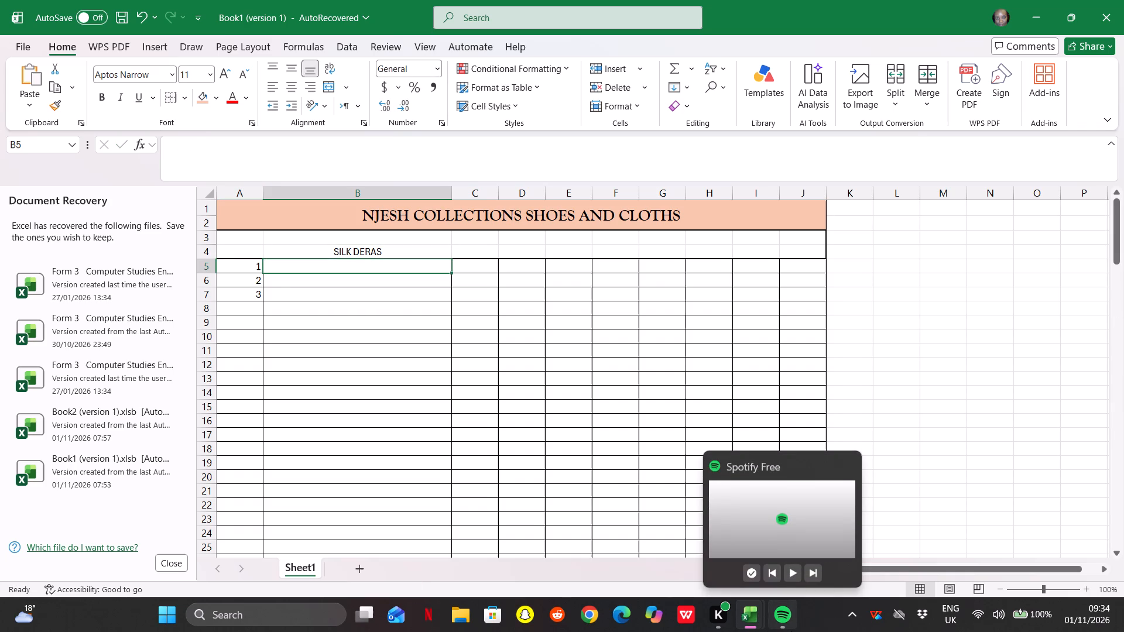
type("RED")
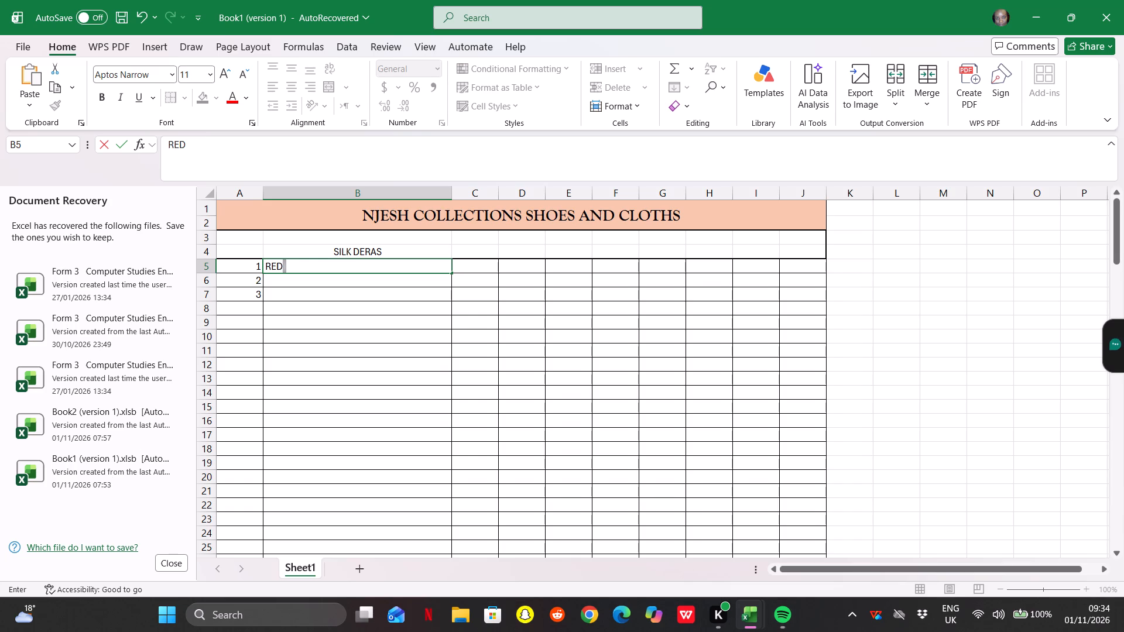
left_click(482, 254)
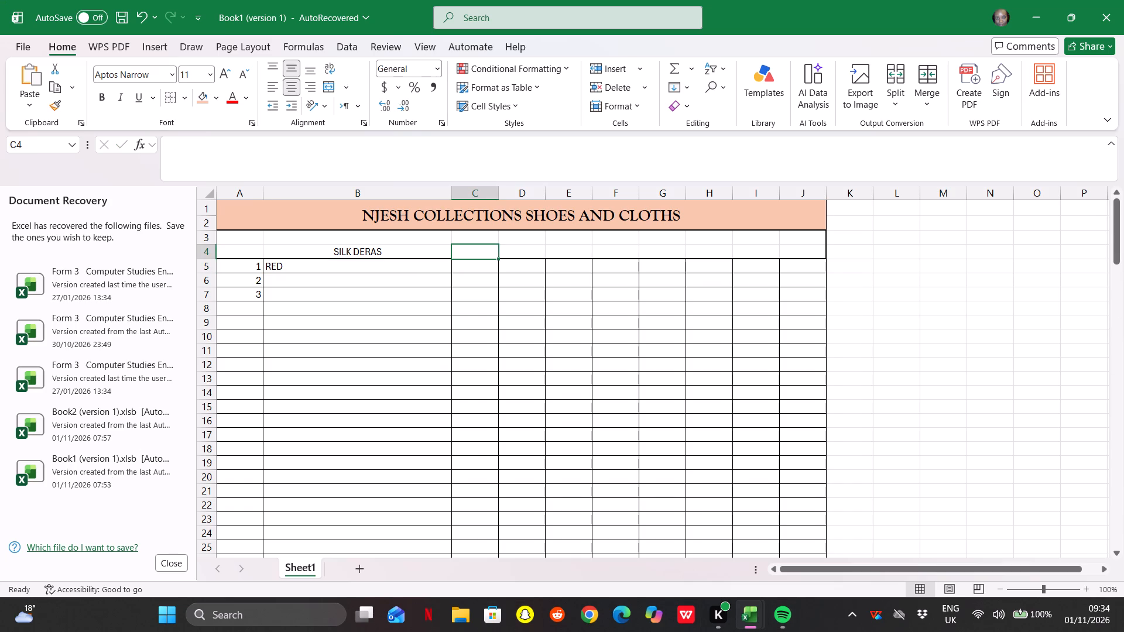
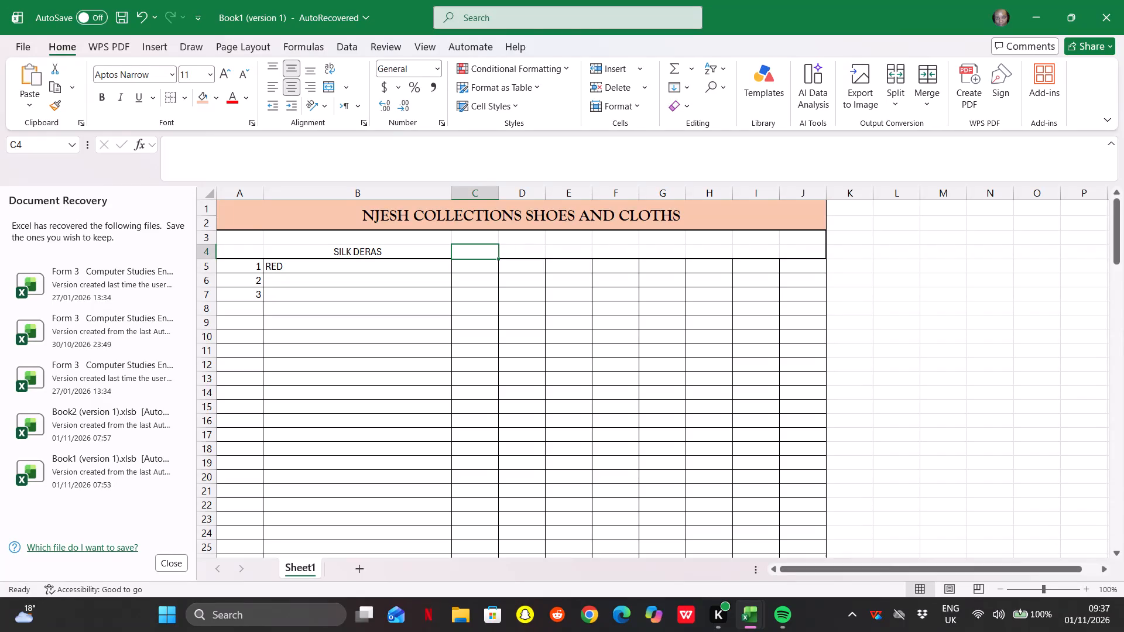
Make the SILK DERAS heading in cell B4 bold and increase its font size to 12.
left_click(357, 248)
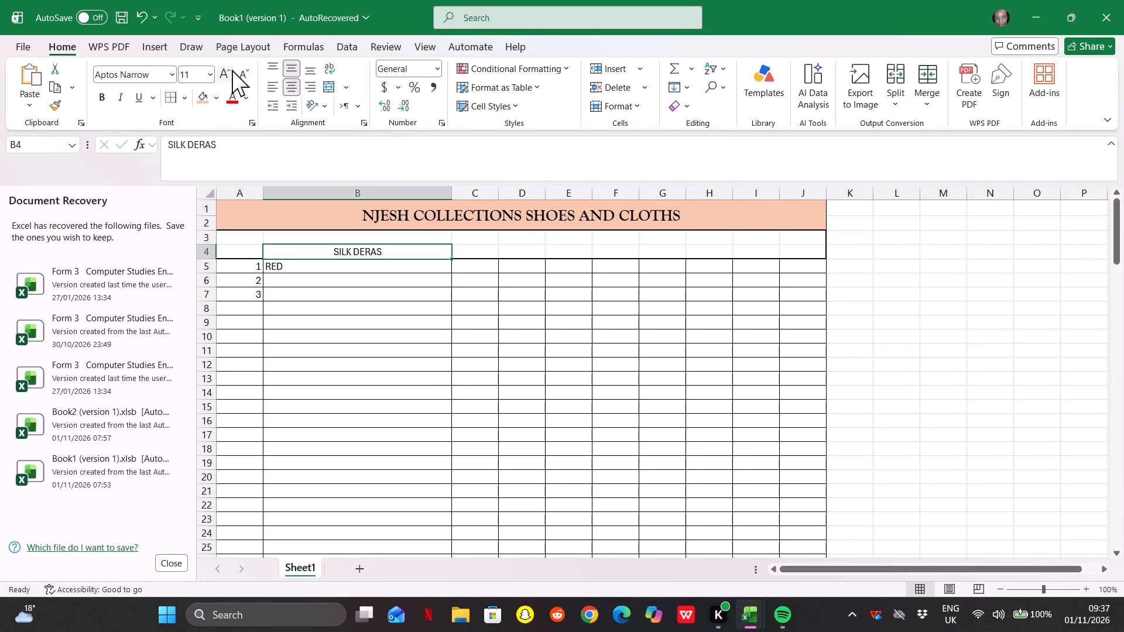
left_click(101, 97)
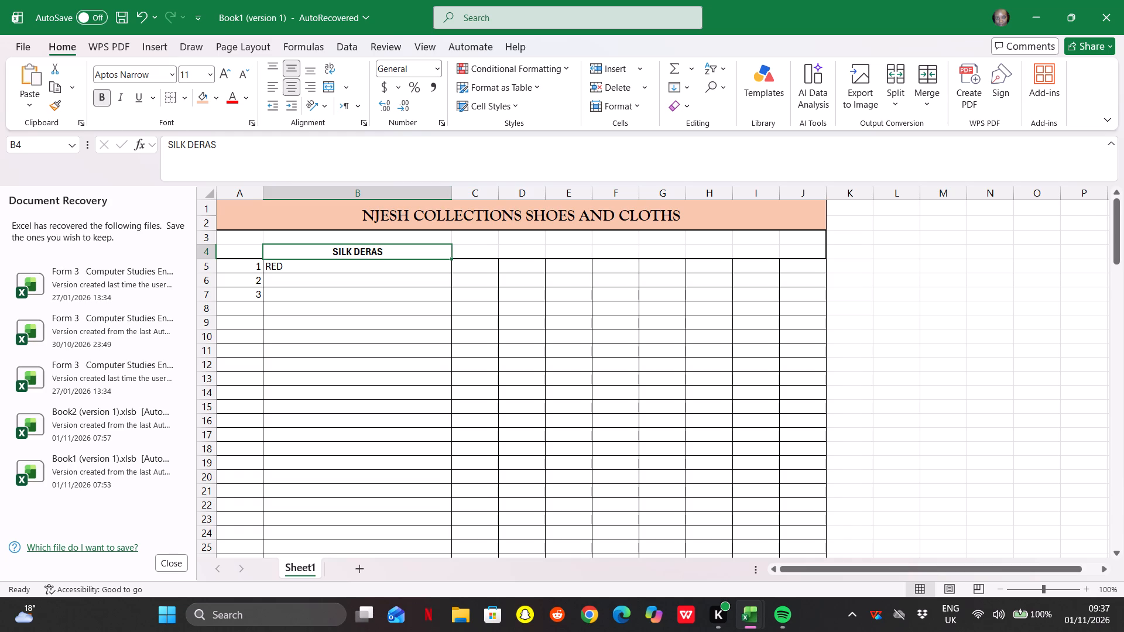
left_click(224, 71)
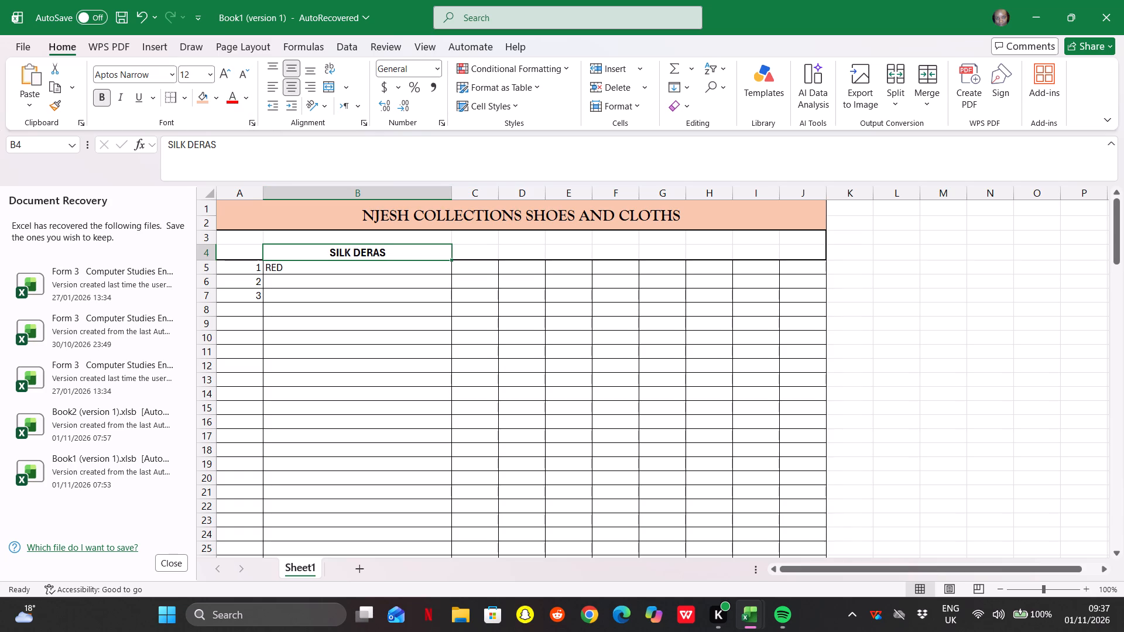
Select cell B5, containing RED, under the SILK DERAS heading.
left_click(286, 267)
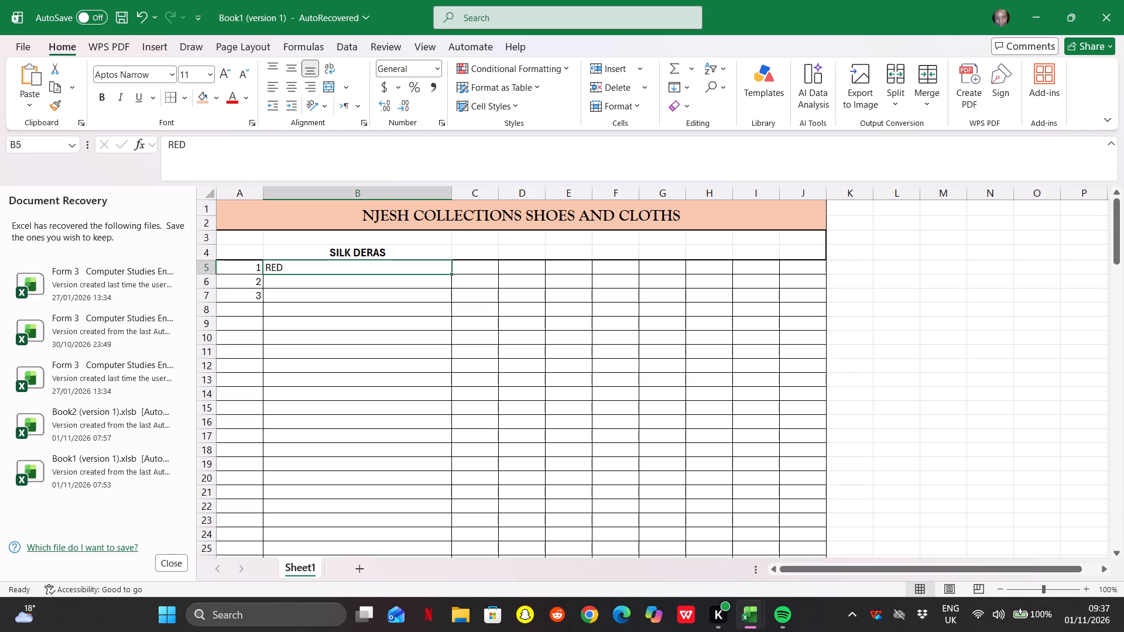
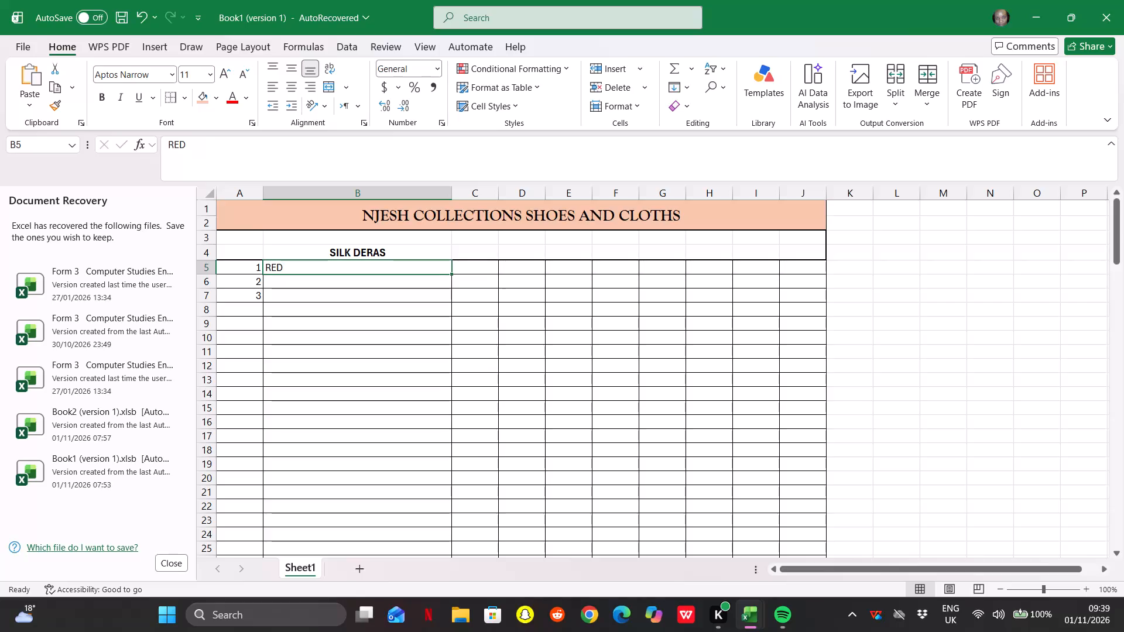
Select the empty cell B6, directly below RED in the SILK DERAS column.
left_click(291, 278)
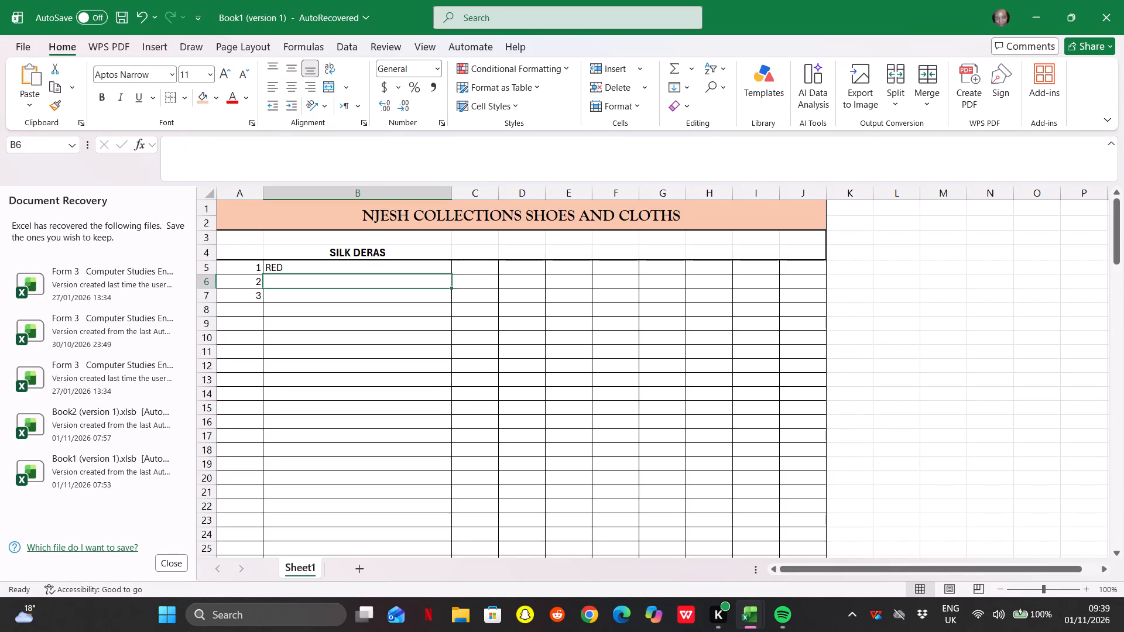
Save the workbook in the Documents folder as an Excel Workbook named NJESH COLLECTIONS STOCK EXCEL.
left_click(28, 44)
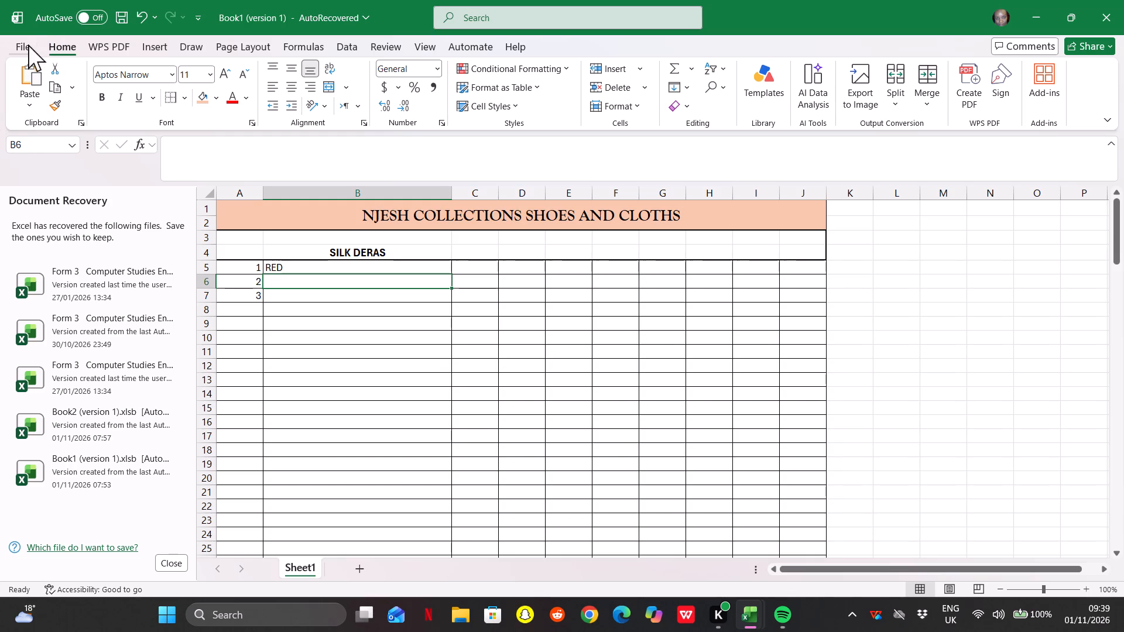
left_click(26, 45)
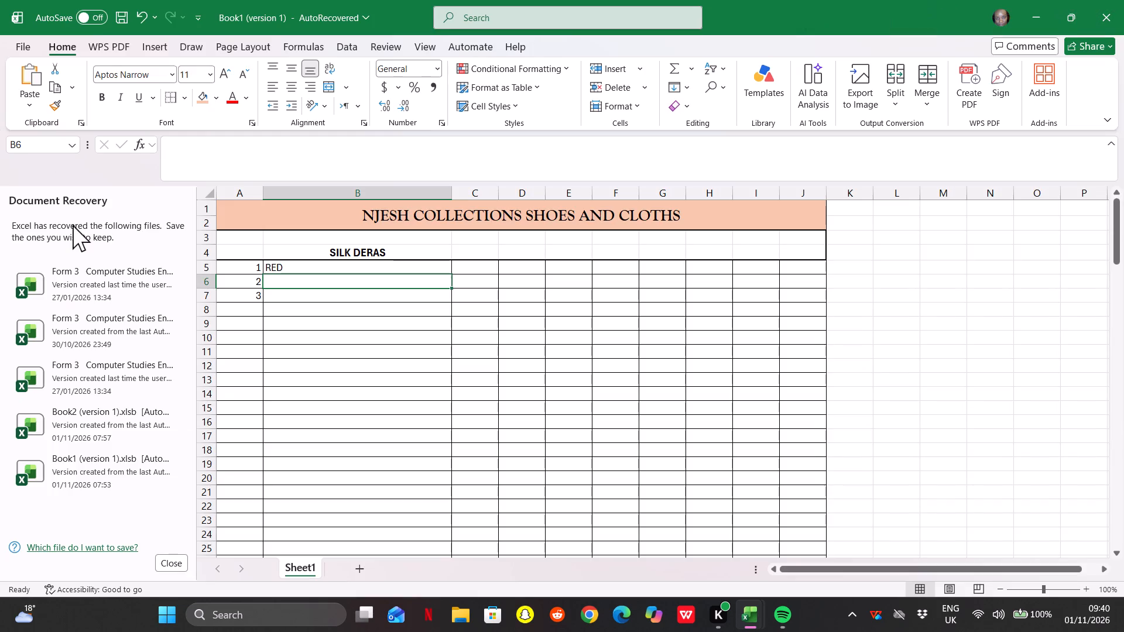
left_click(25, 50)
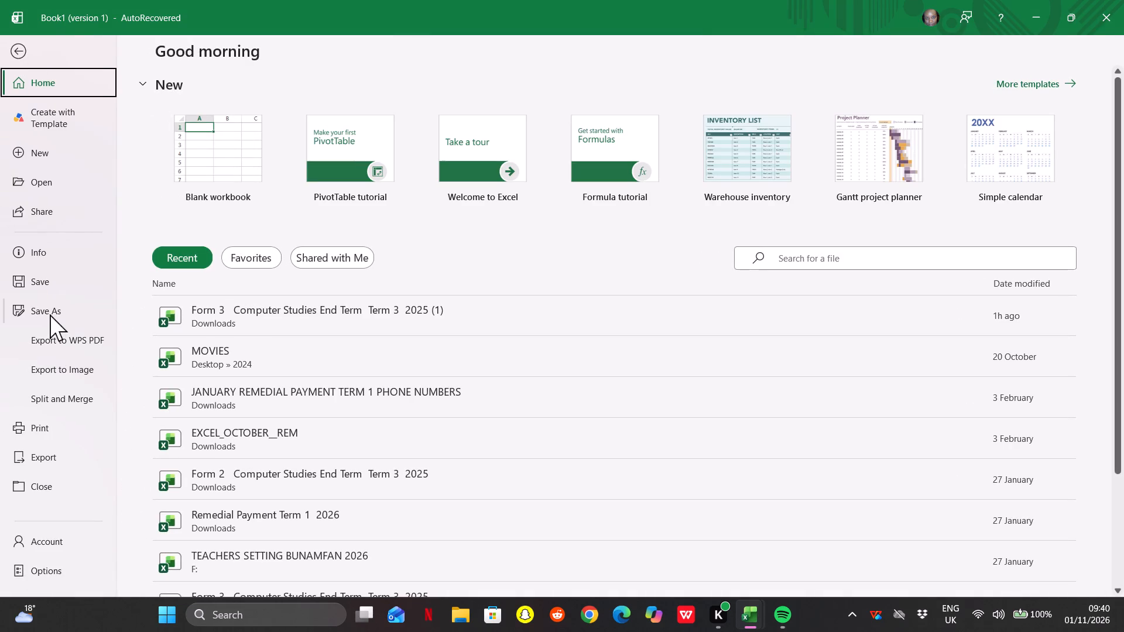
left_click(45, 279)
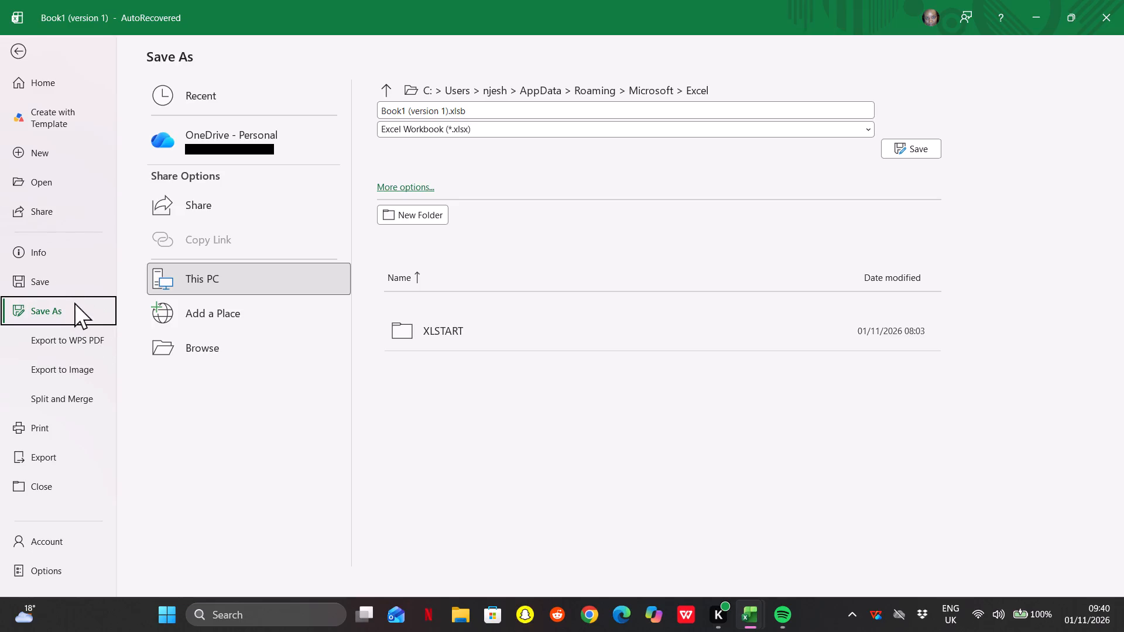
left_click(192, 345)
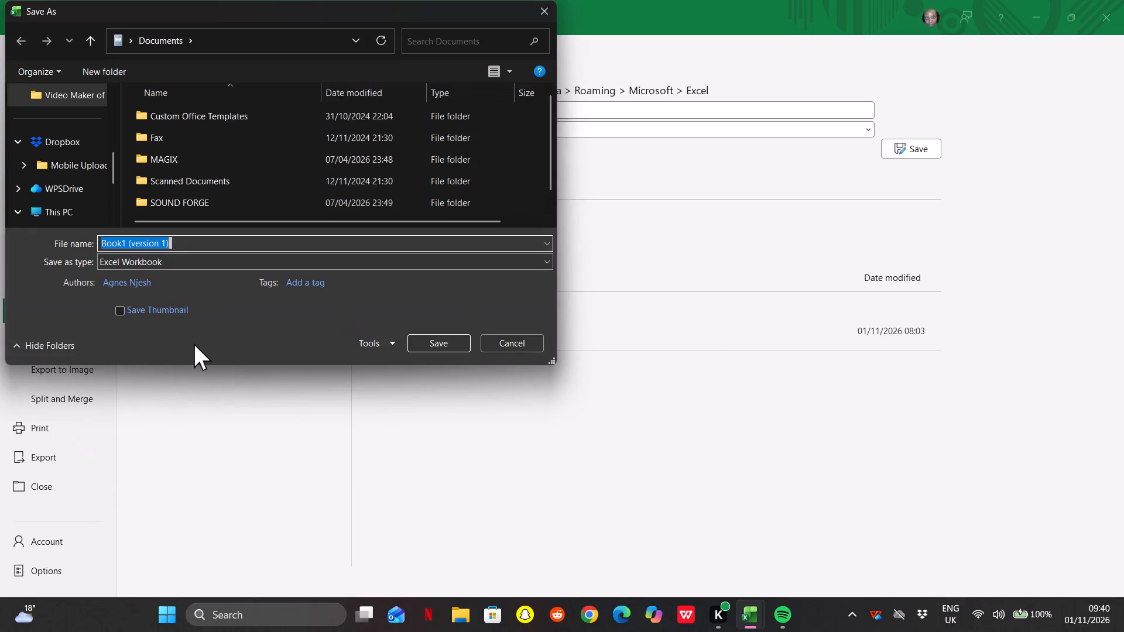
key("BackSpace")
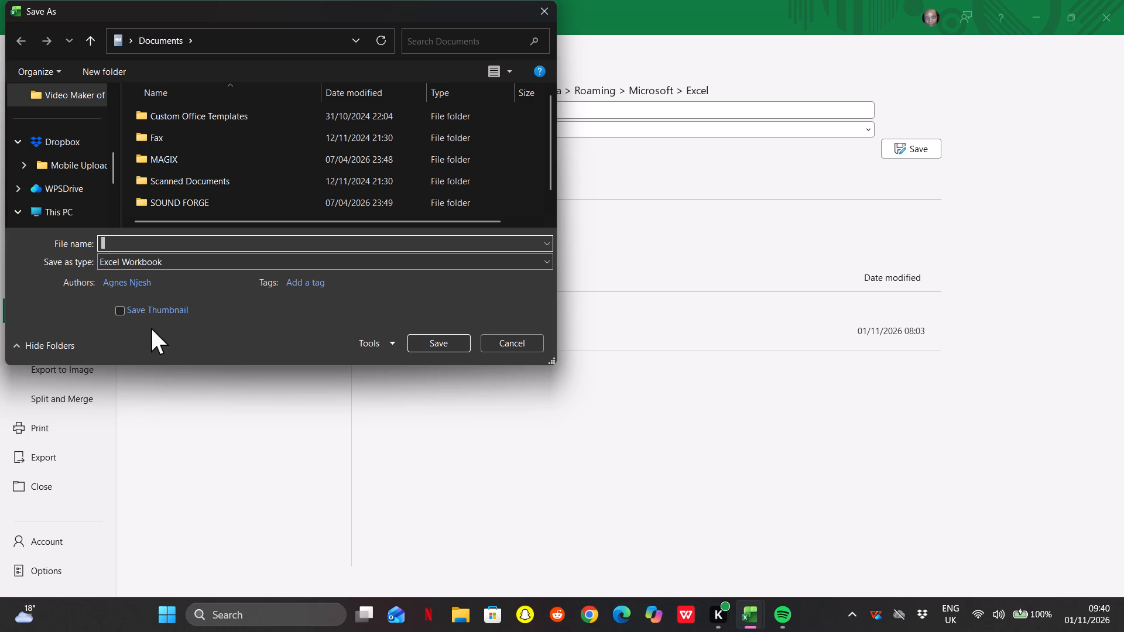
key("a")
key("BackSpace")
key("a")
key("BackSpace")
key("BackSpace")
type("NJ")
type("ESH COLLECTIONS STOCK")
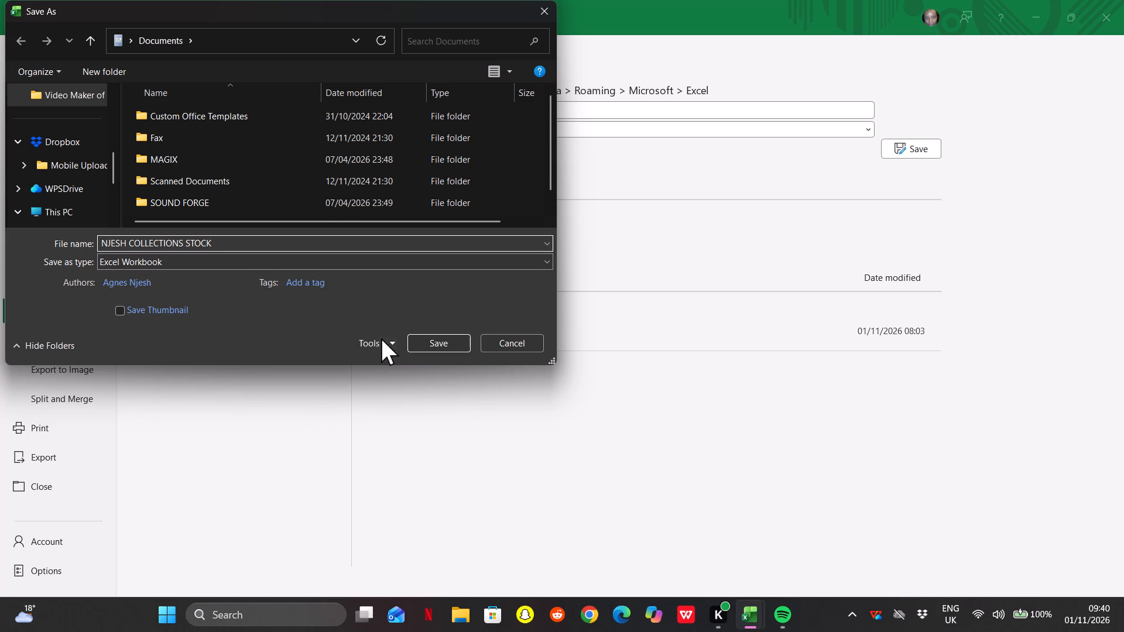
key("space")
type("EXCEL")
left_click(460, 339)
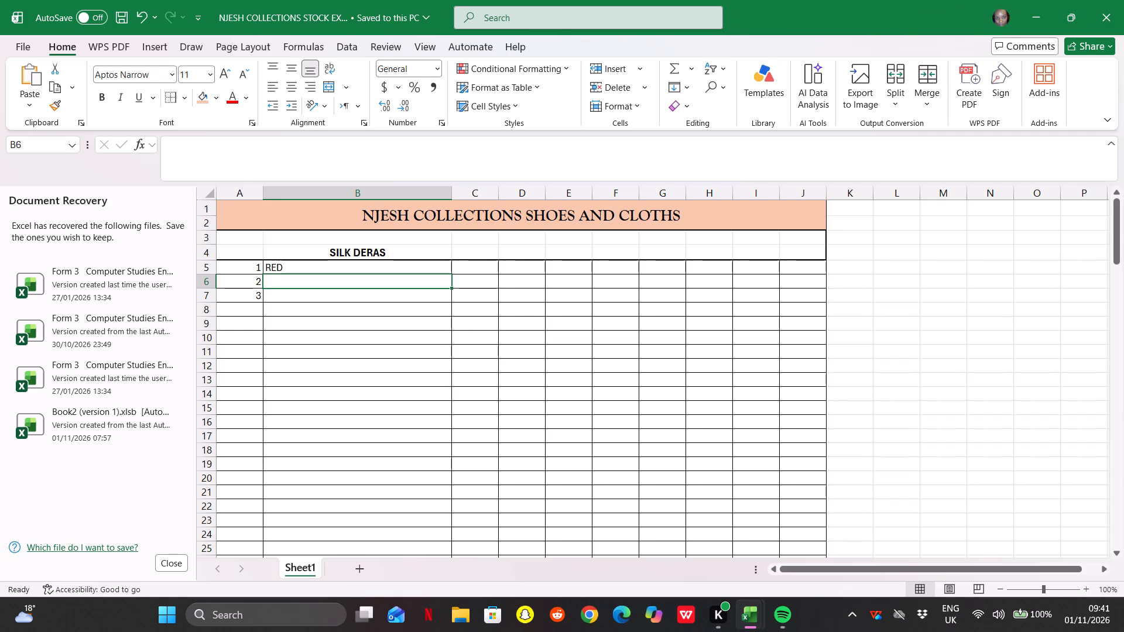
Select cell B6 in row number 2 of the SILK DERAS column for the entry below RED.
left_click(359, 282)
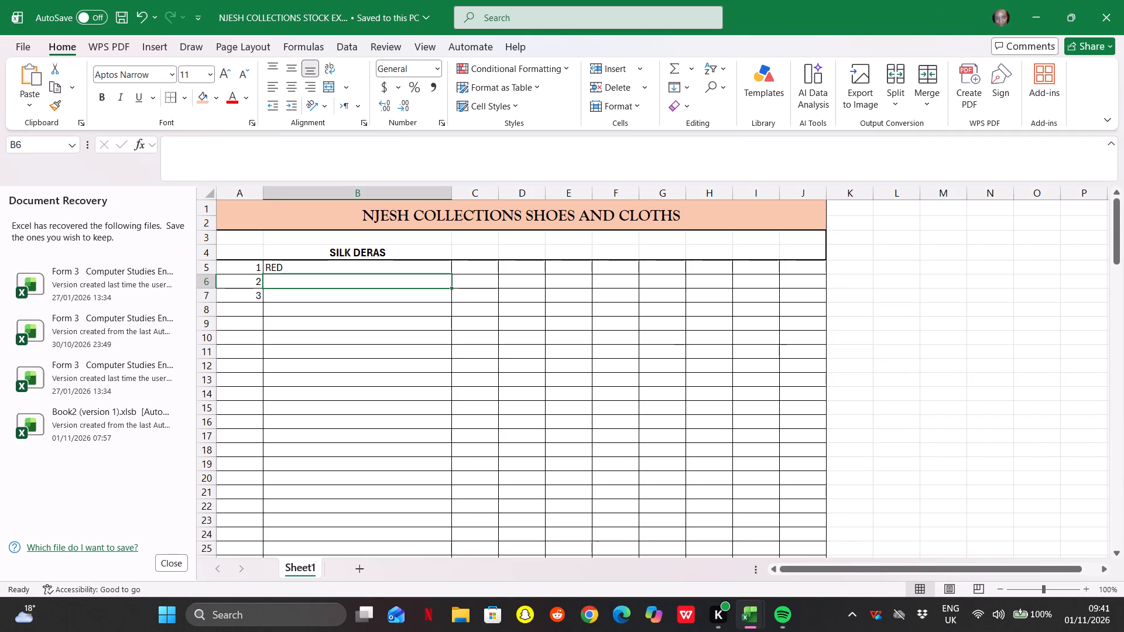
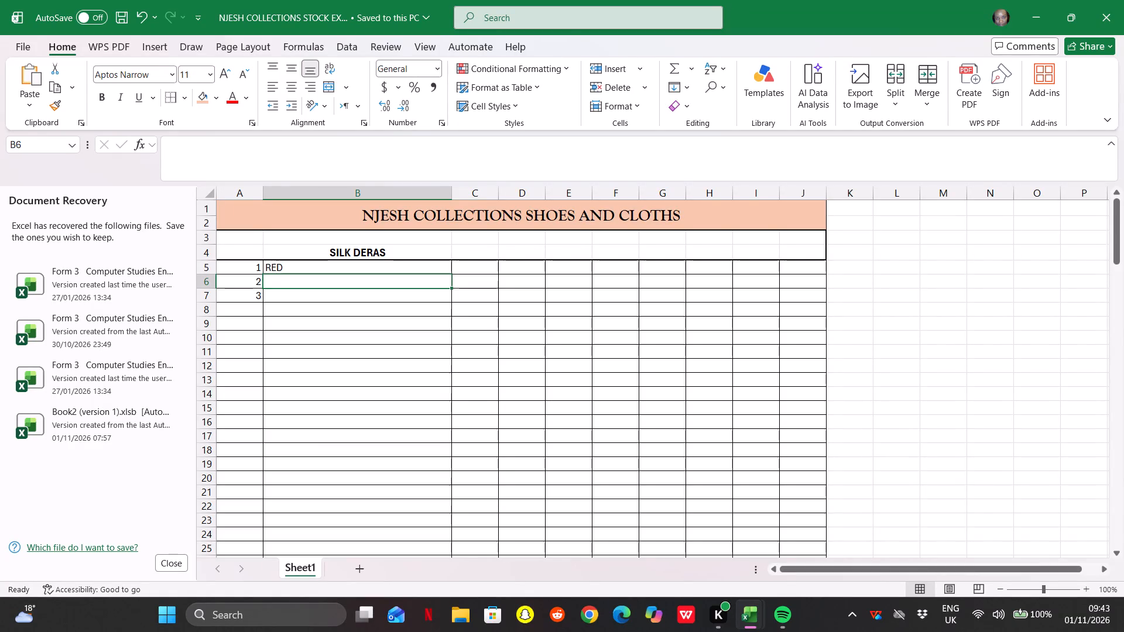
Enter BLUE in B6 and GUCII WHITE in B7 of the SILK DERAS column, beside numbers 2 and 3.
type("BLUE")
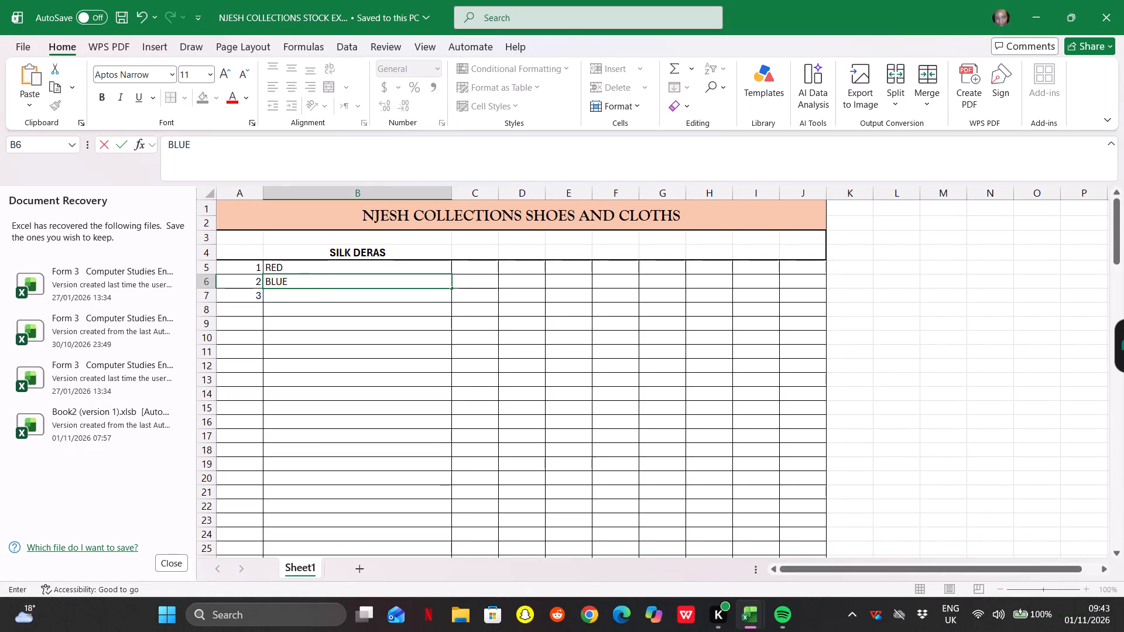
left_click(301, 295)
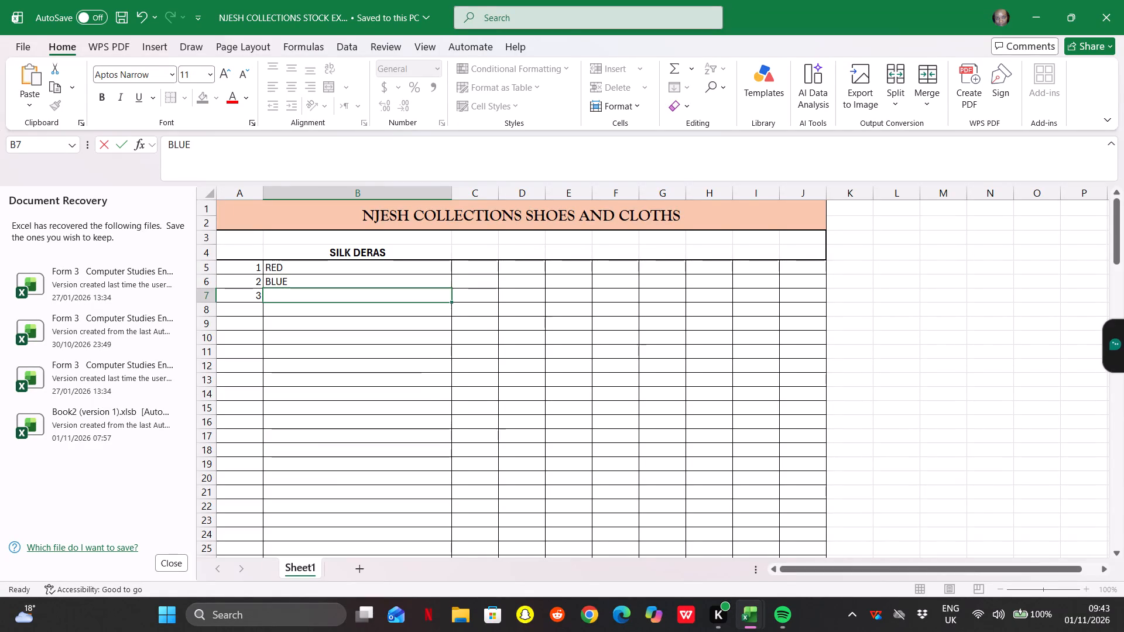
key("c")
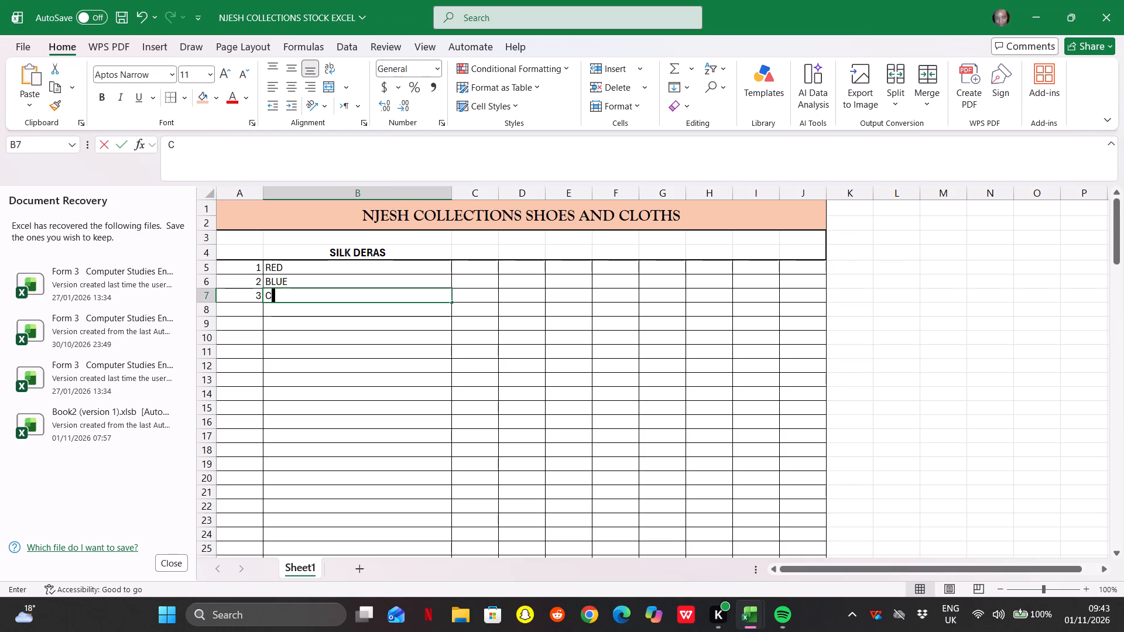
key("BackSpace")
type("GUCII W")
type("HITE")
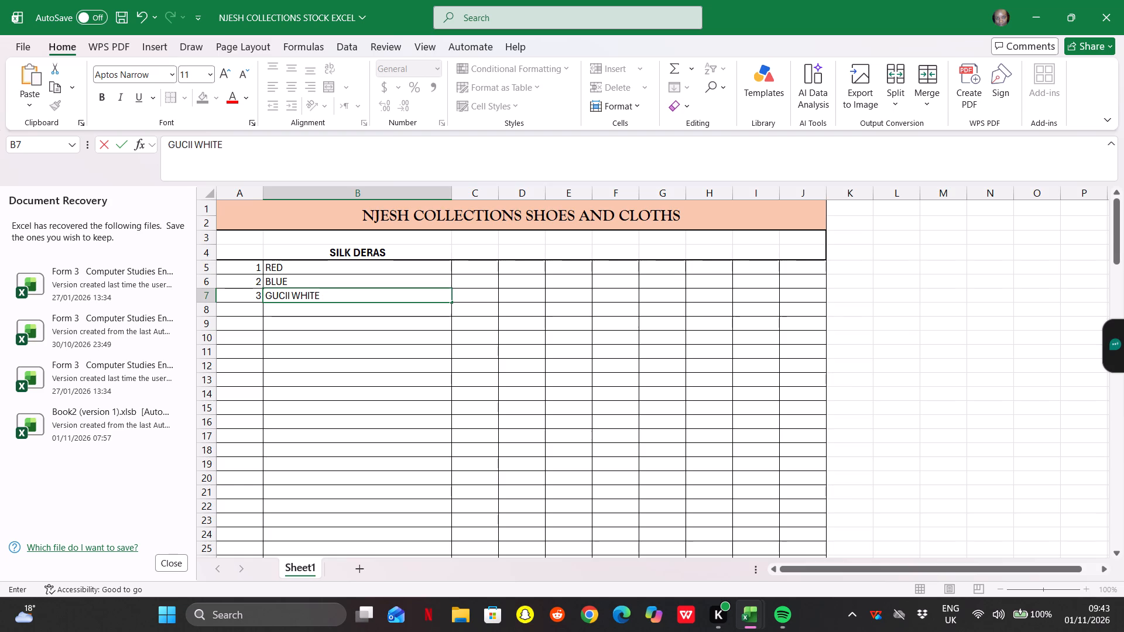
Enter a SILK DERAS item beginning with WHITE in cell B8, directly below GUCII WHITE.
left_click(335, 310)
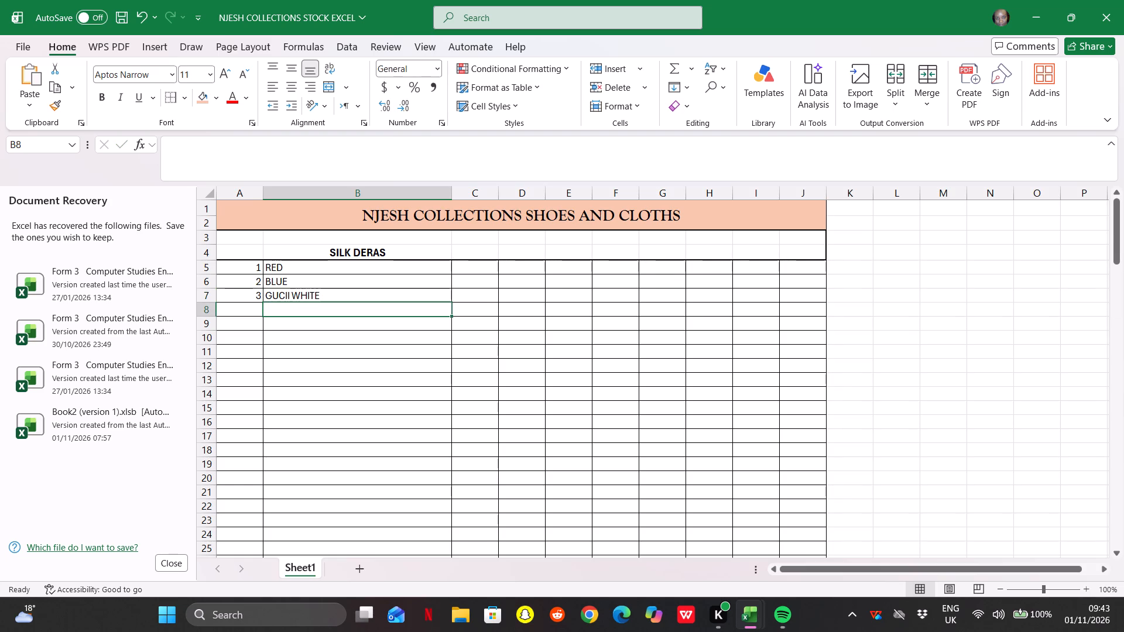
type("WHITE")
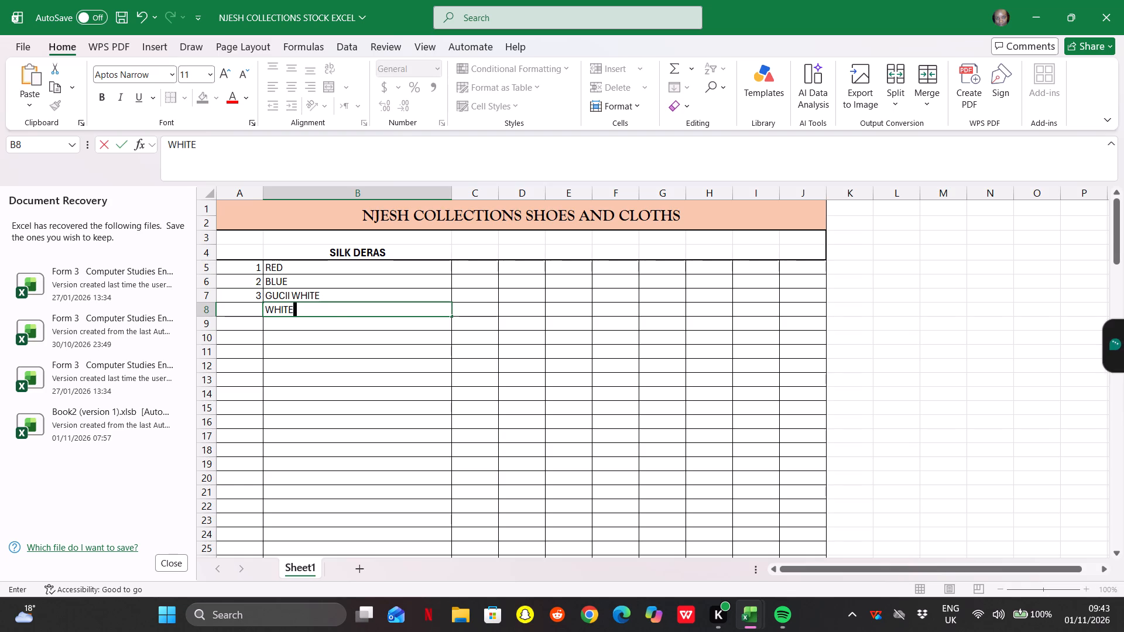
key("space")
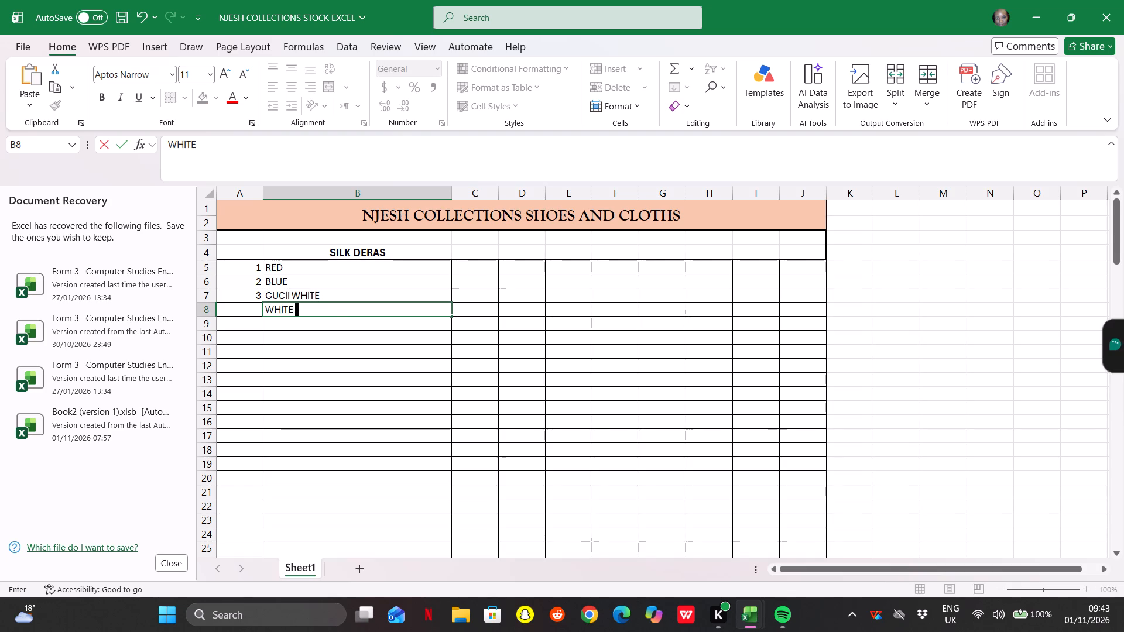
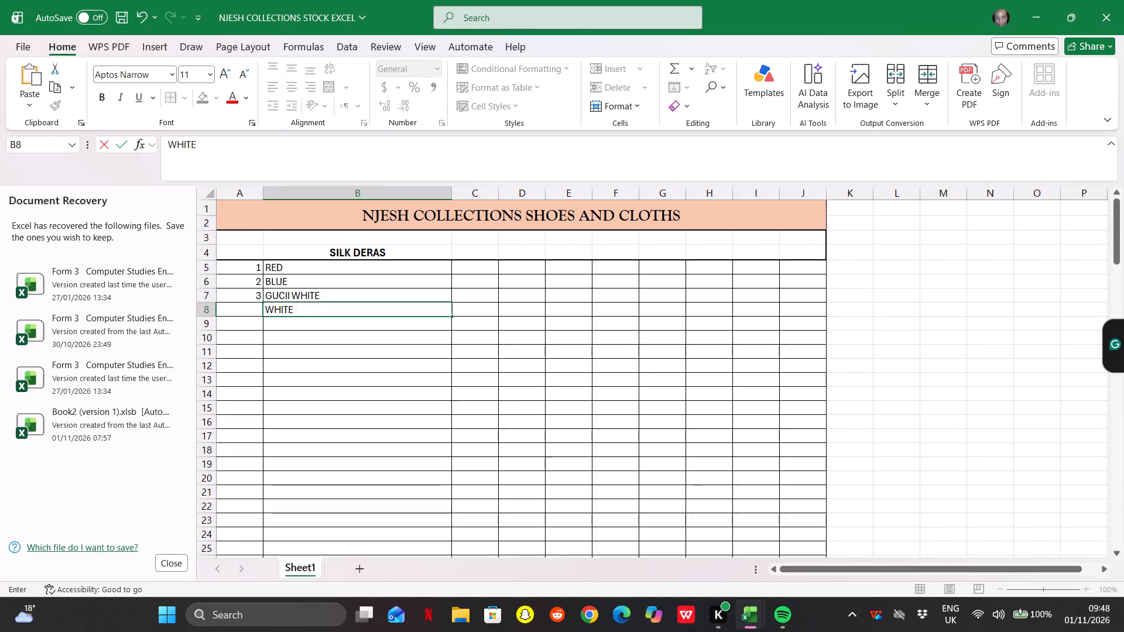
Continue the row numbering in column A by entering 4, 5, 6 and 7 in cells A8 to A11.
left_click(248, 312)
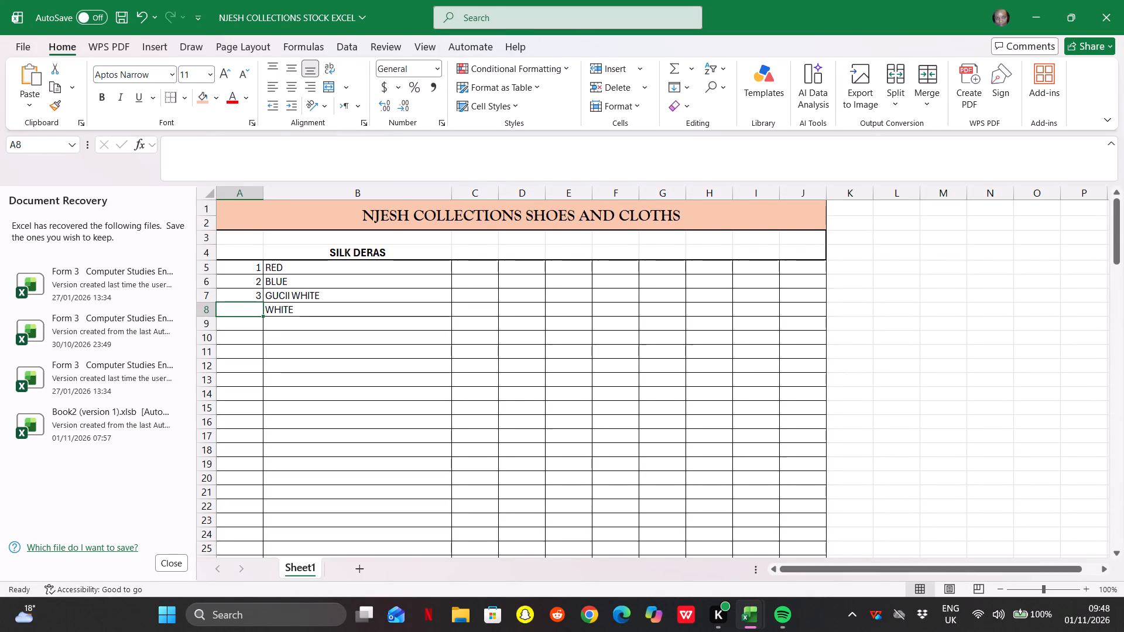
key("4")
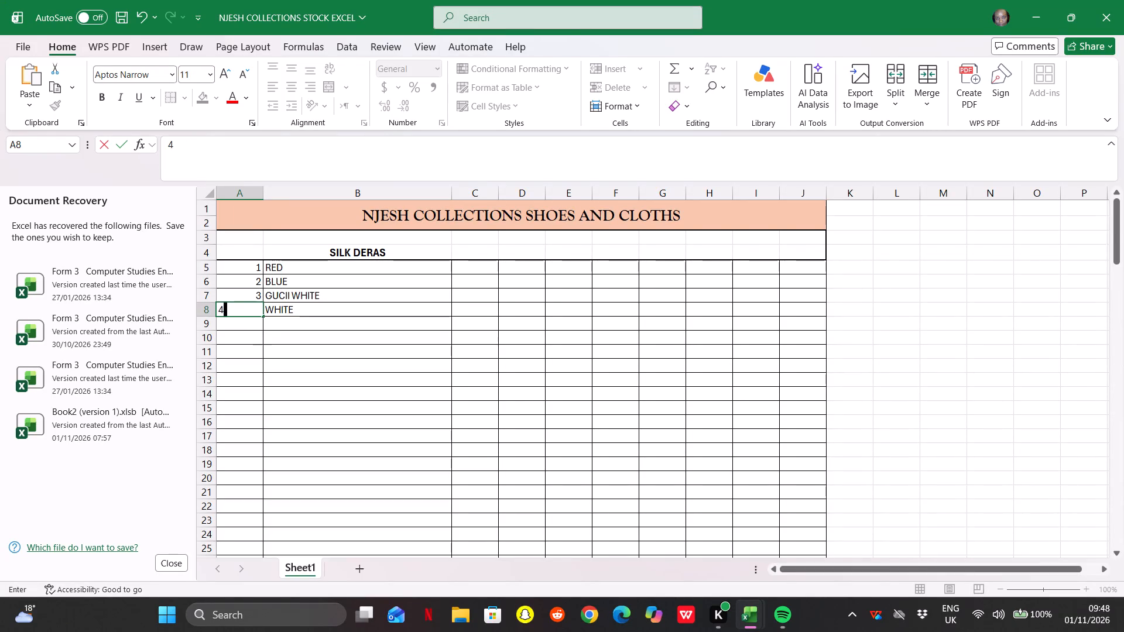
left_click(256, 322)
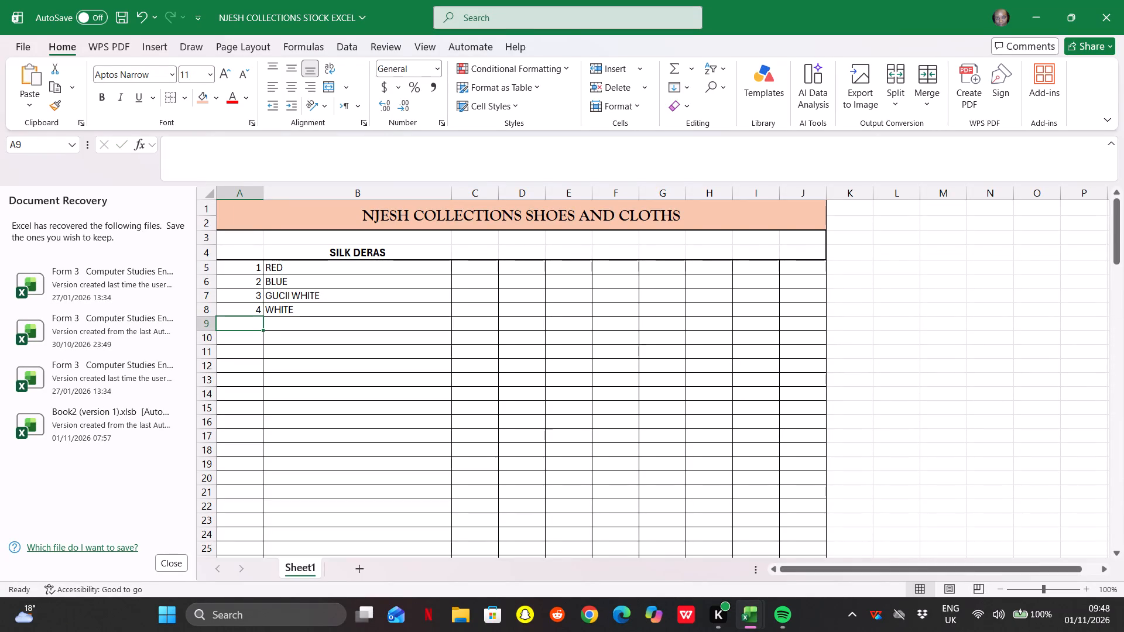
key("5")
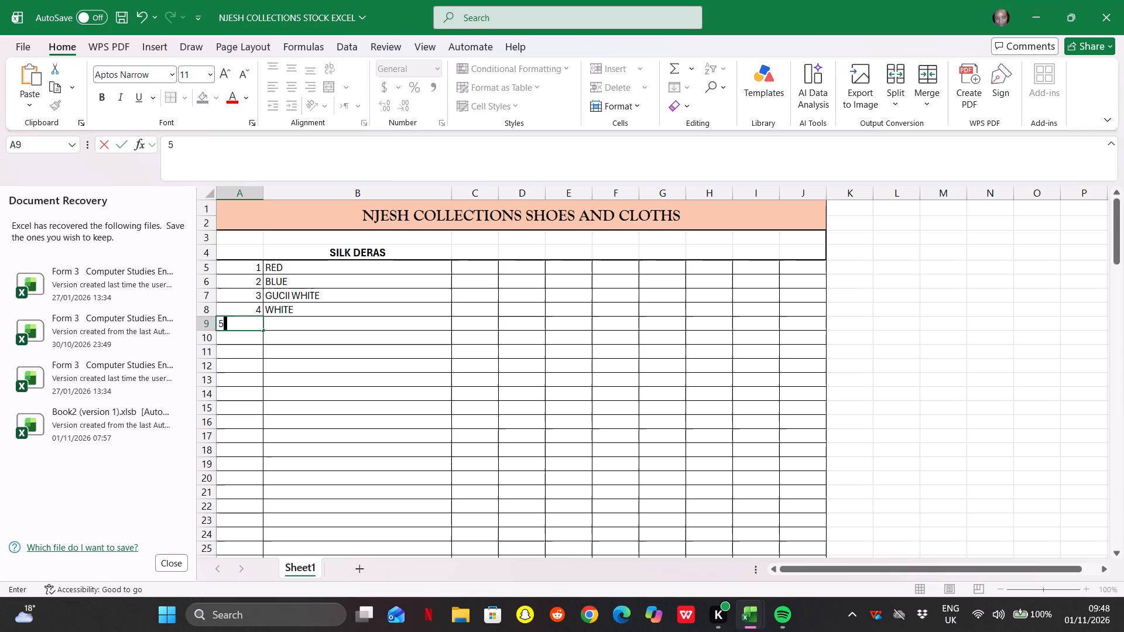
key("Down")
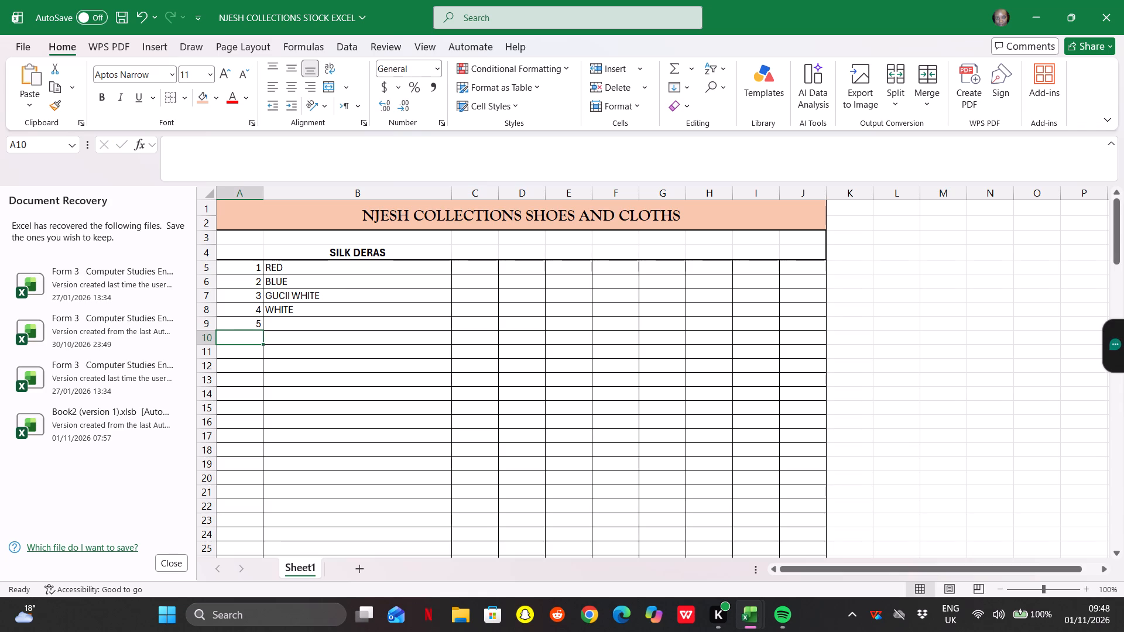
key("6")
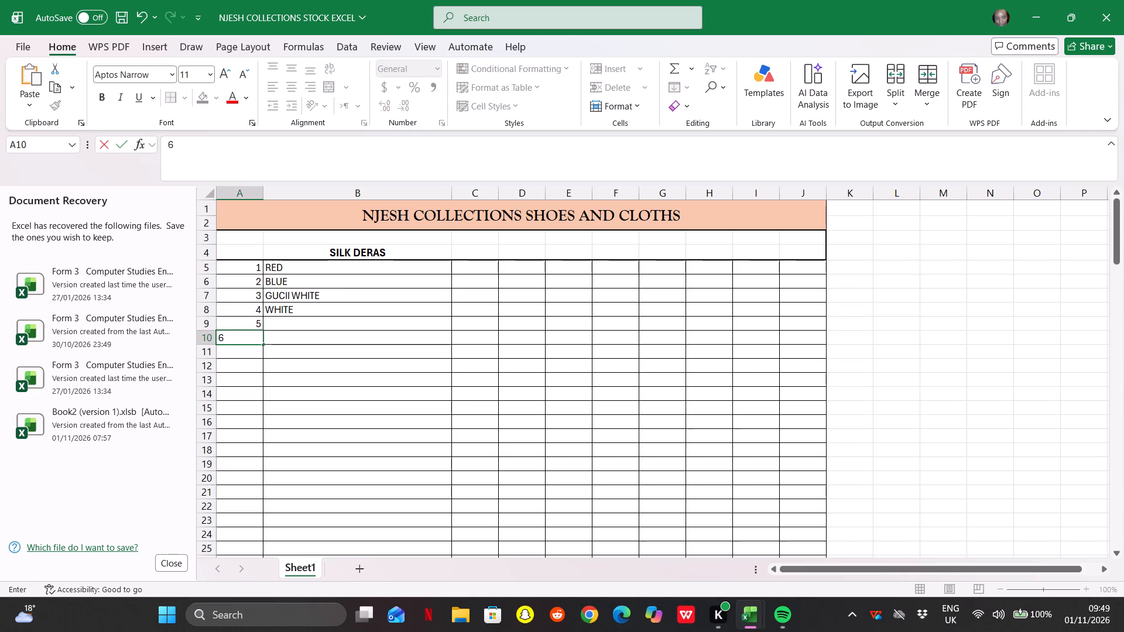
key("Down")
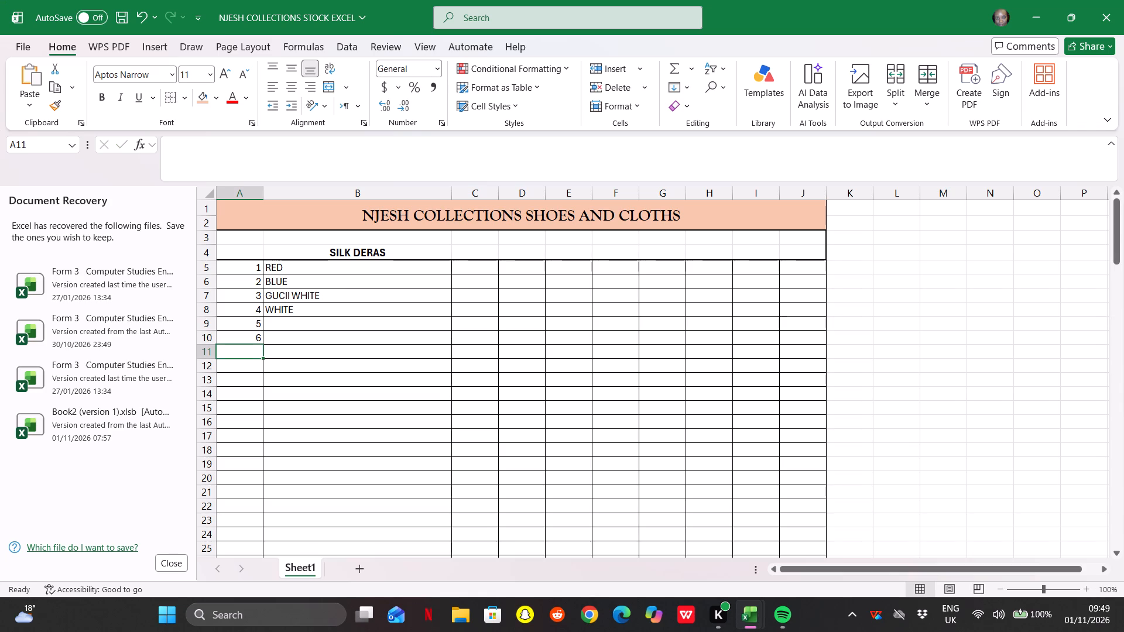
left_click(253, 351)
key("7")
key("Down")
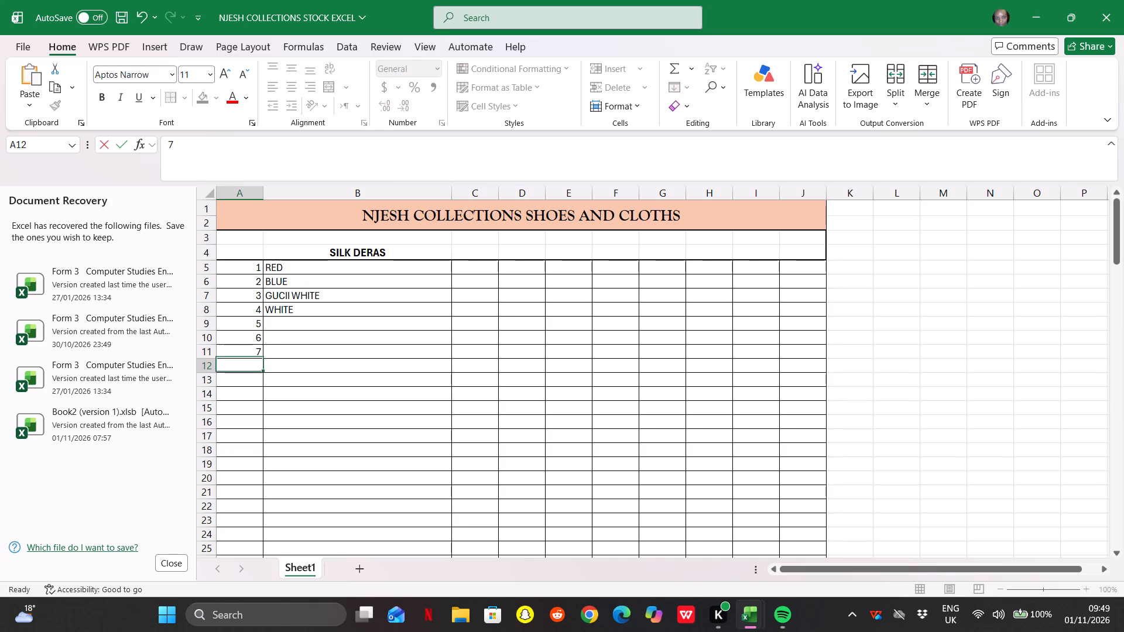
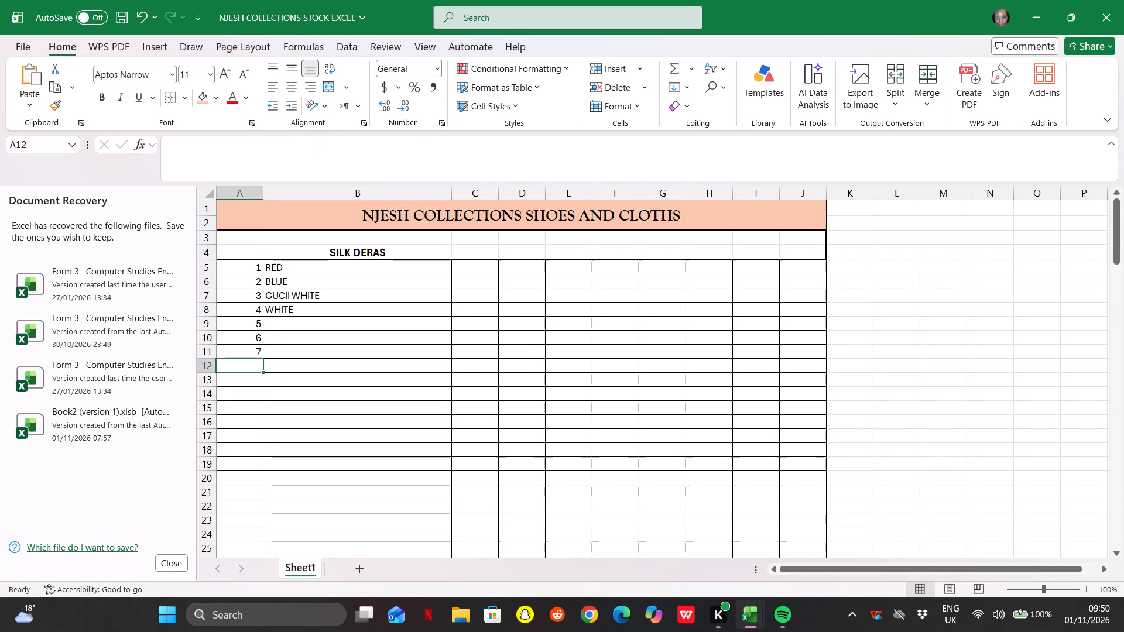
Enter SILK in cell B9 and SILK- in cell B10, beside row numbers 5 and 6.
left_click(296, 323)
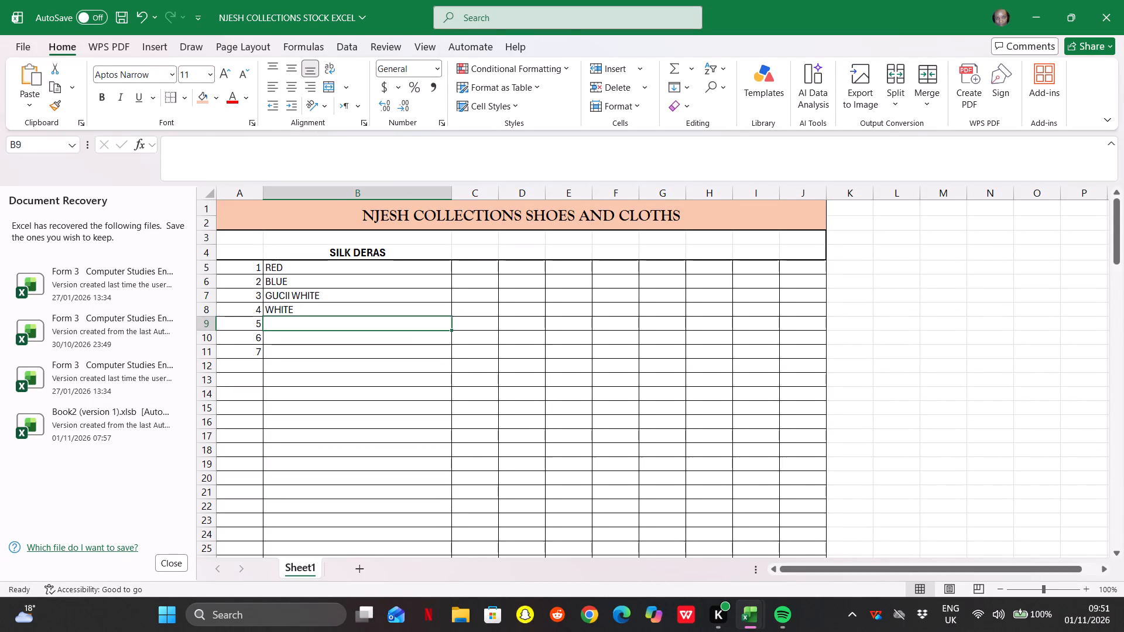
type("SILK")
left_click(295, 344)
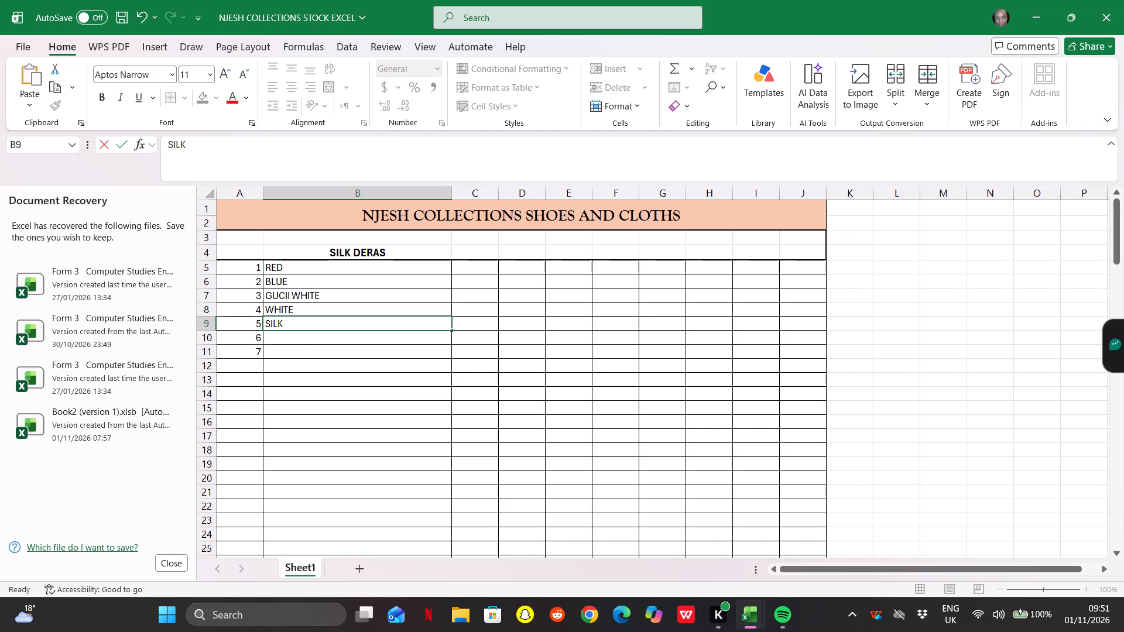
type("SILK")
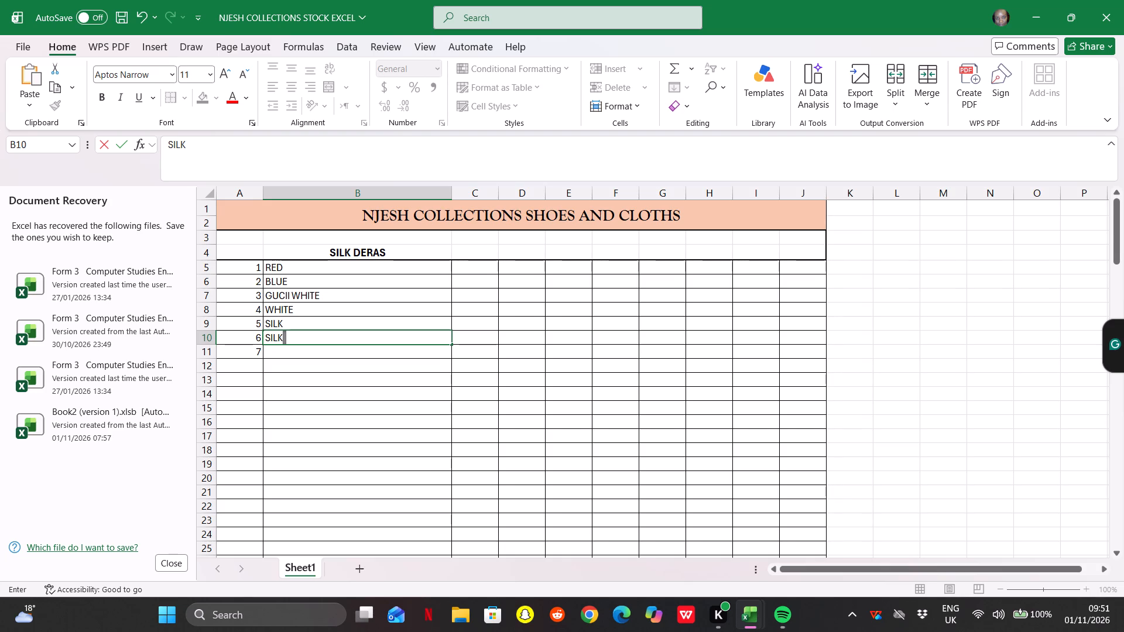
key("minus")
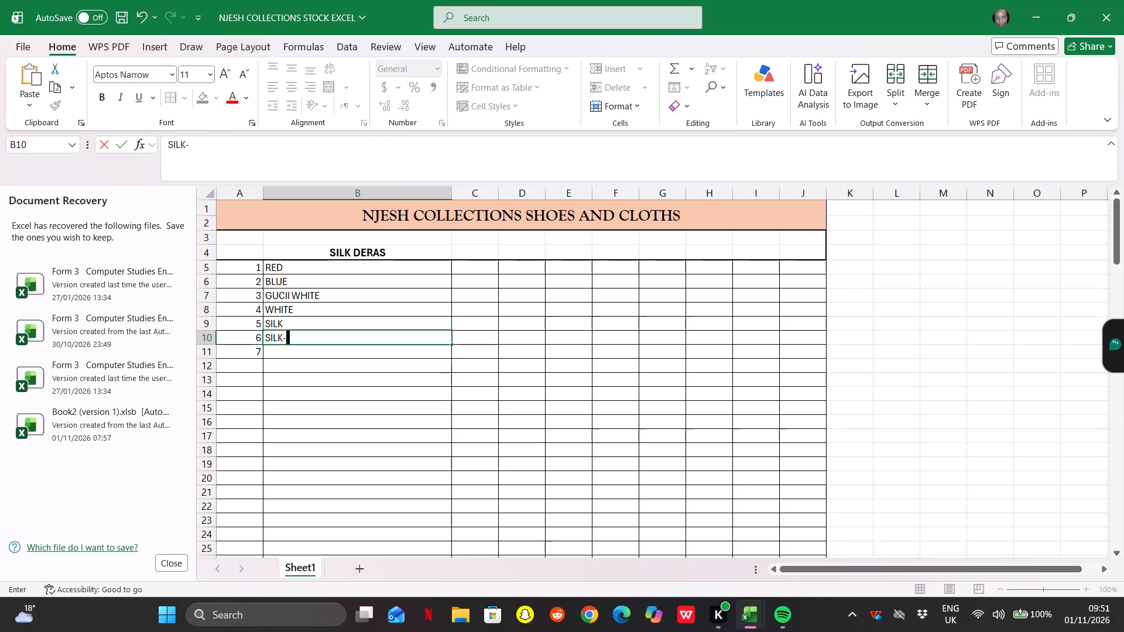
Open the SILK entry in cell B9 for editing.
left_click(304, 326)
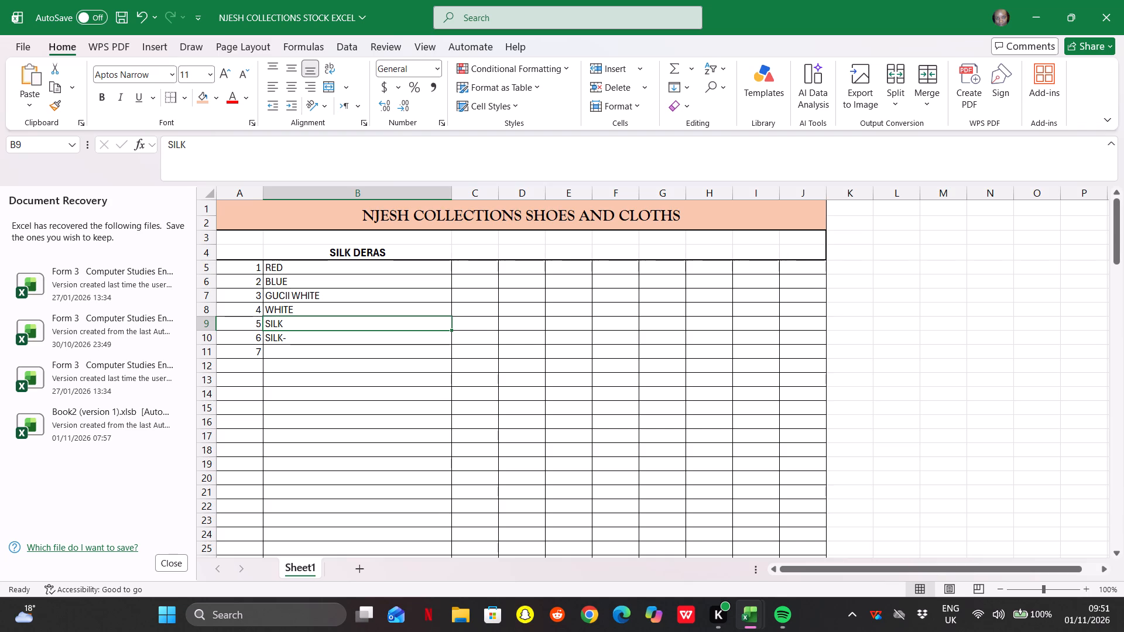
left_click(304, 326)
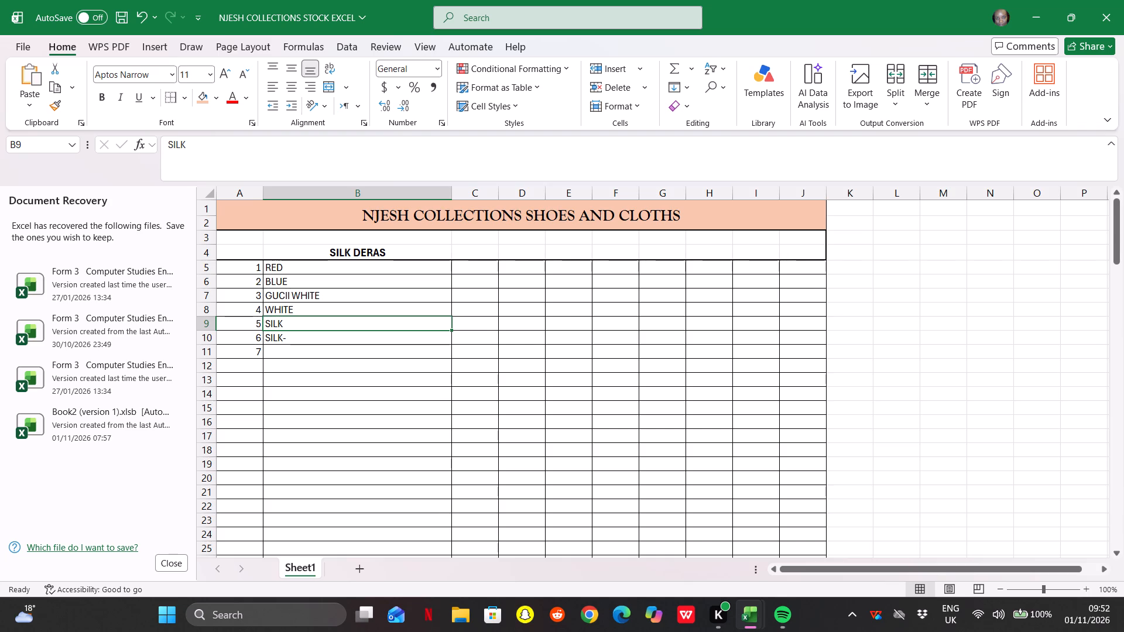
left_click(304, 326)
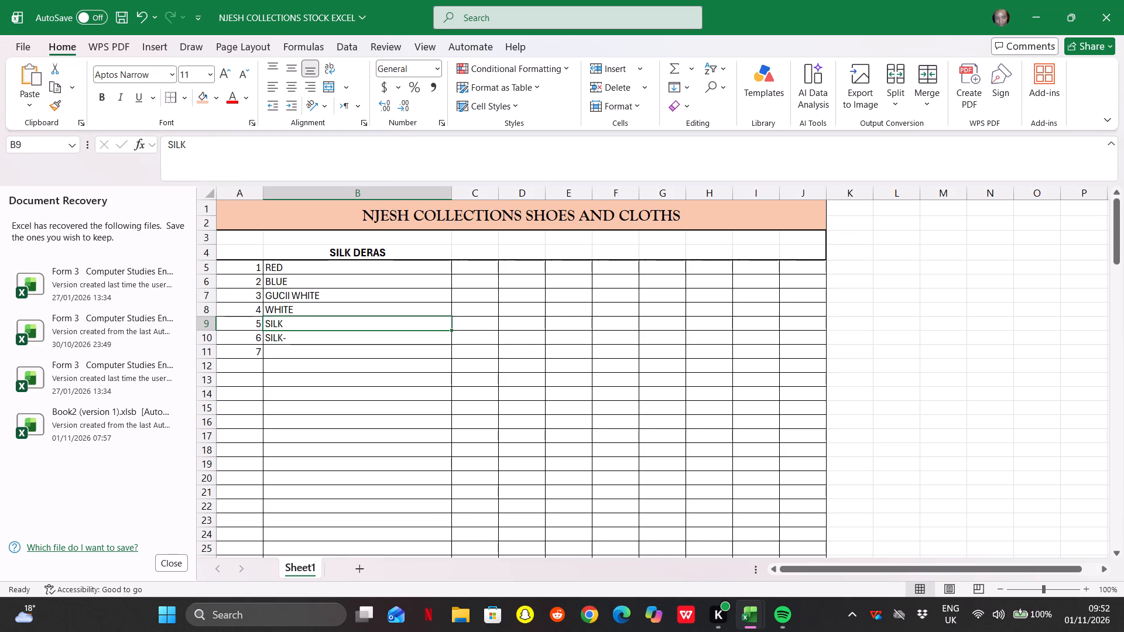
double_click(294, 324)
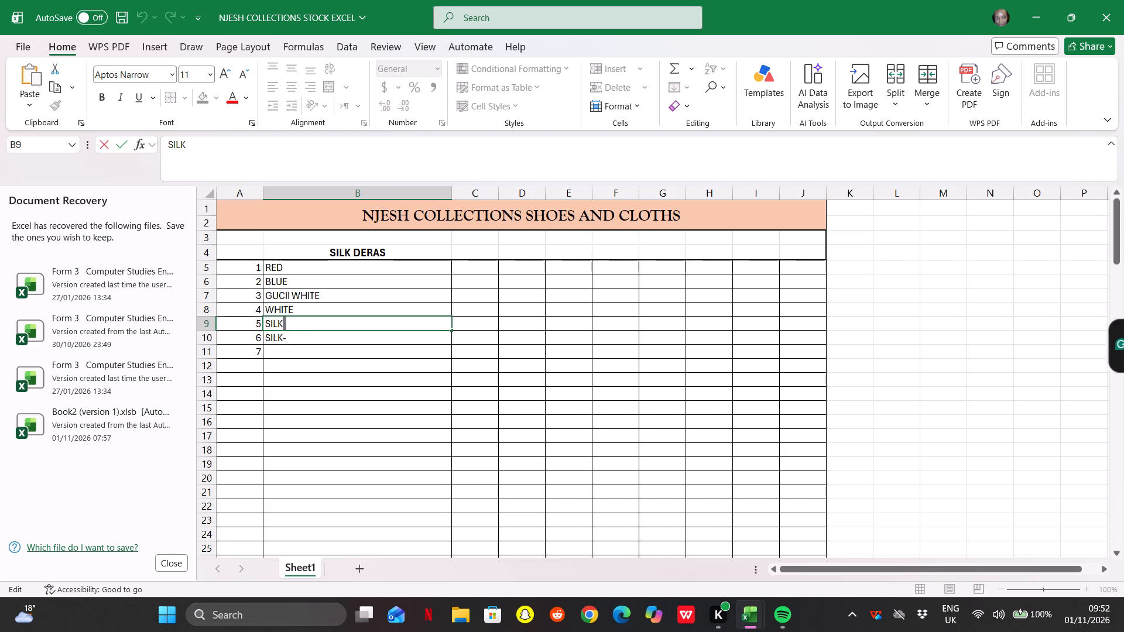
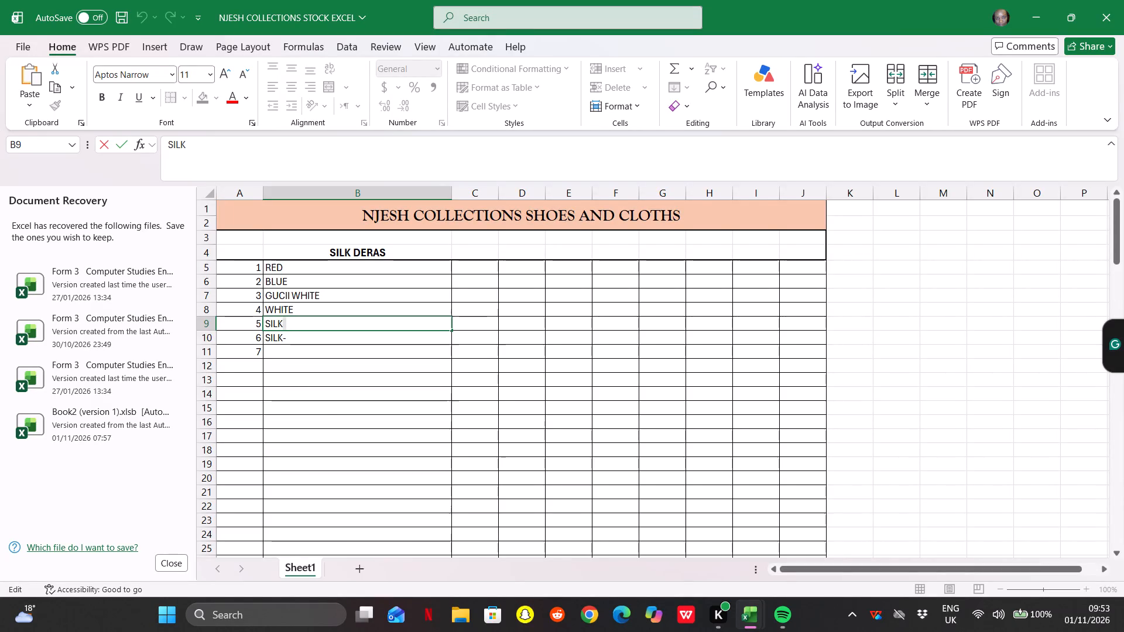
Leave the SILK entry in cell B9 and select the WHITE entry in cell B8.
left_click(328, 306)
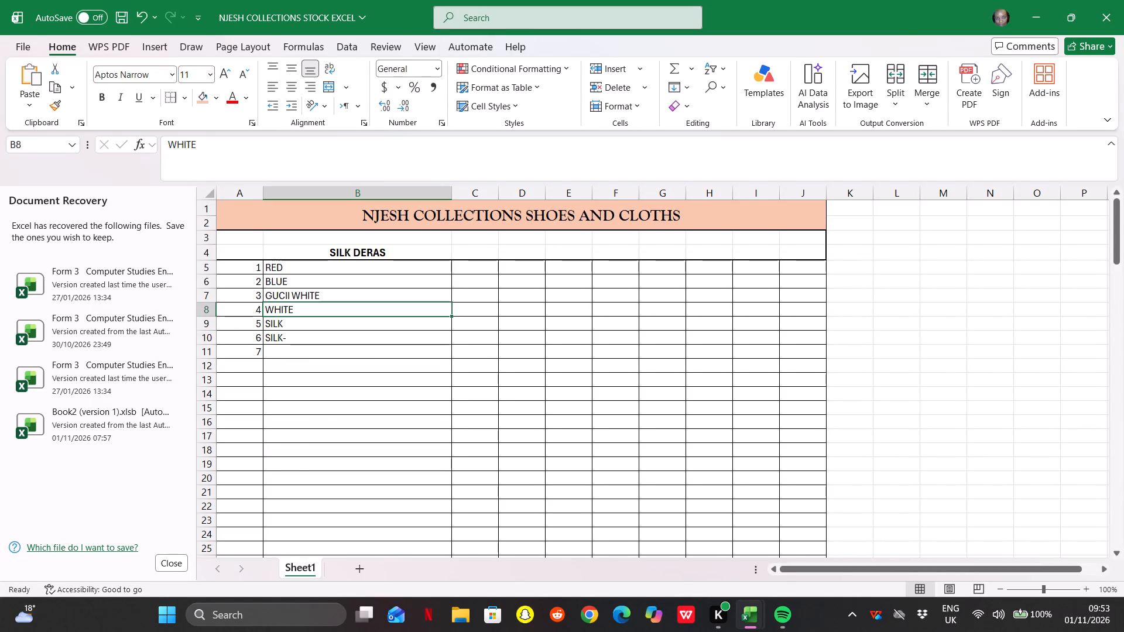
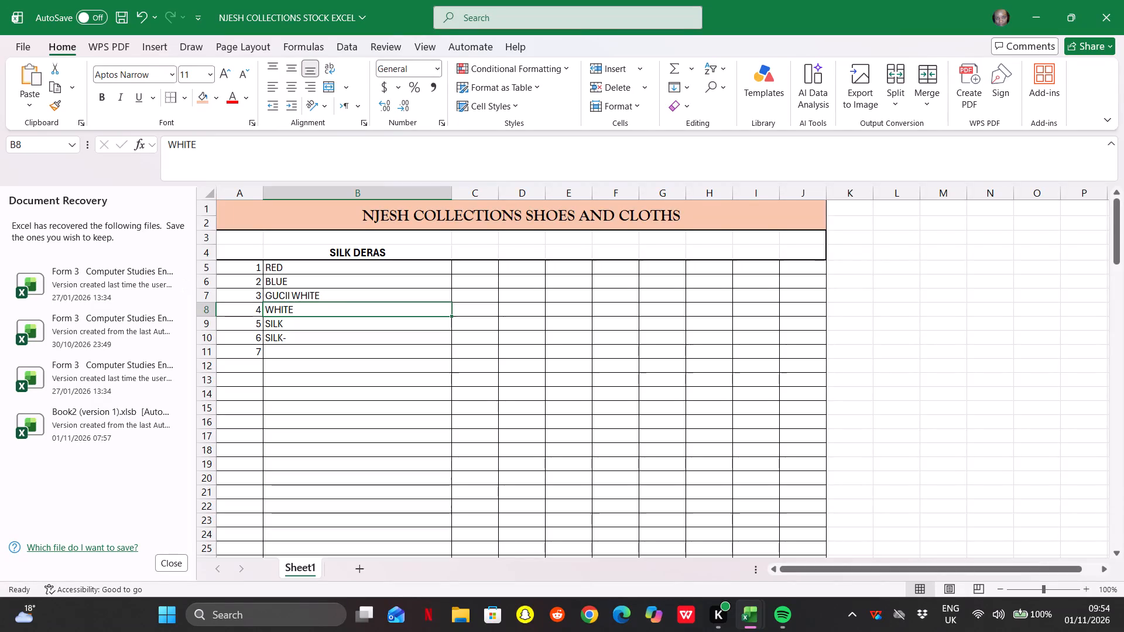
Select the empty cell B11 beside number 7 in the SILK DERAS list.
left_click(285, 352)
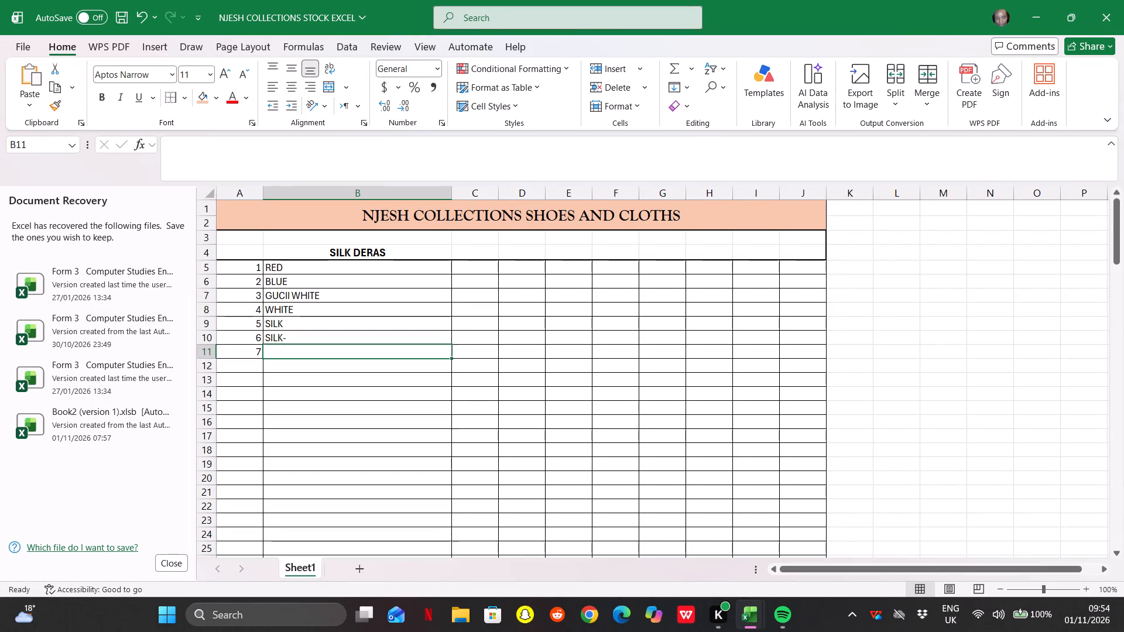
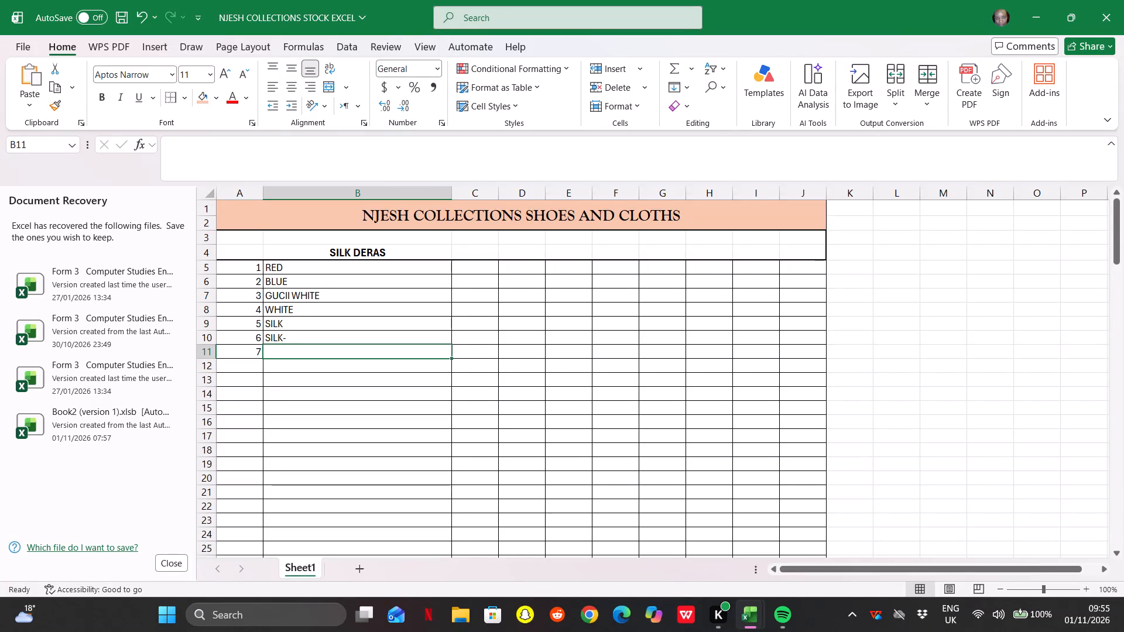
Replace the entry beside number 5 in the SILK DERAS list with SILK WHITE GUCII.
left_click(306, 322)
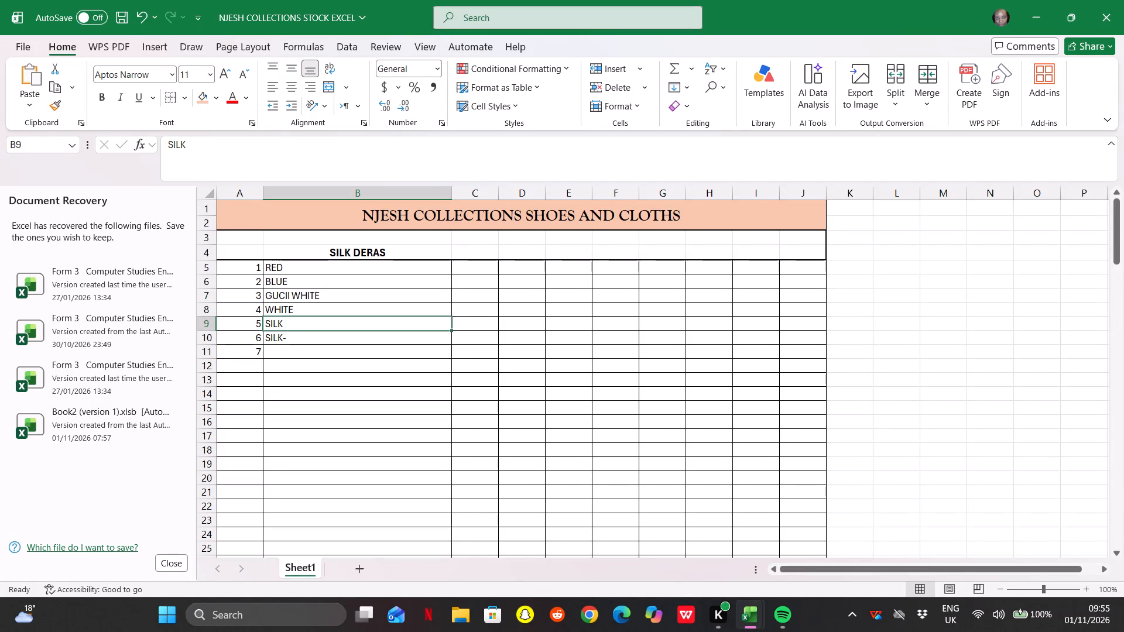
key("space")
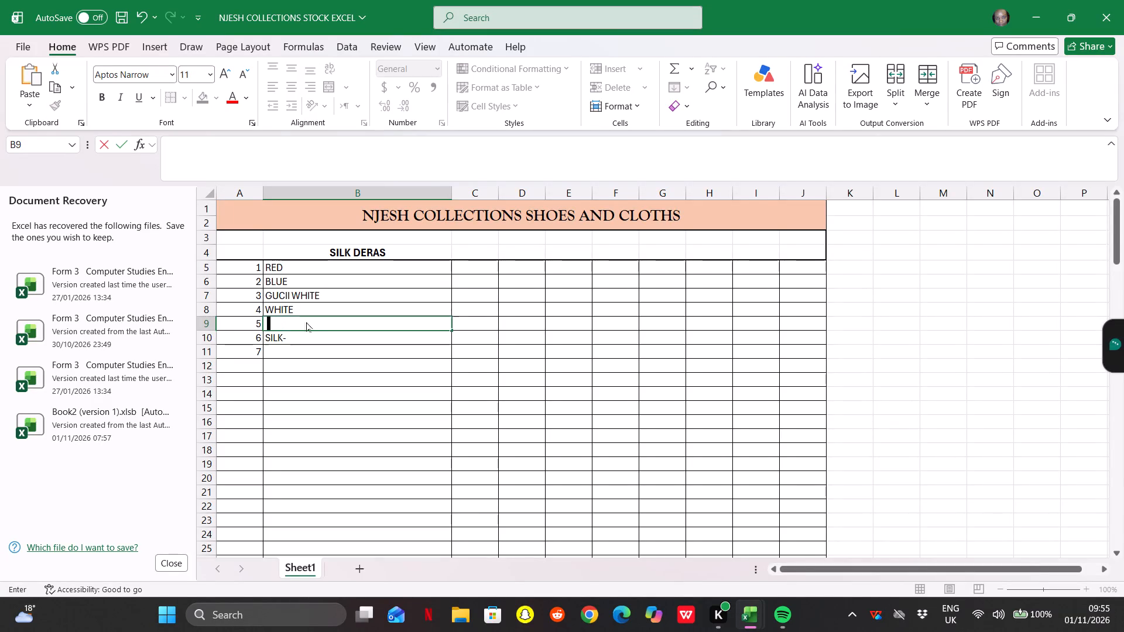
key("s")
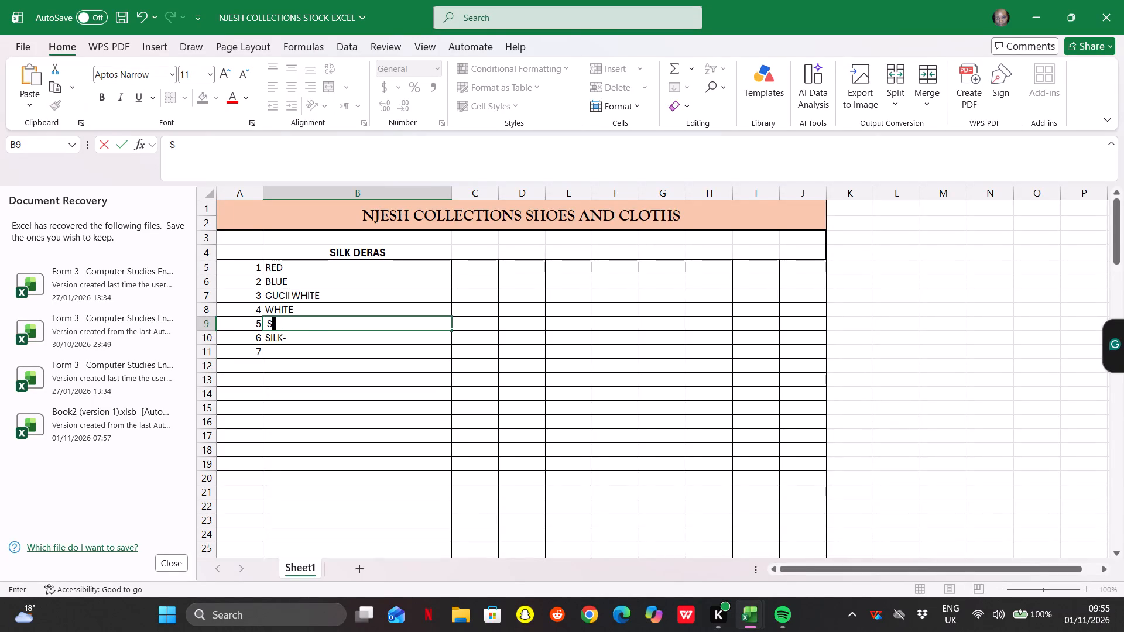
key("i")
type("LK WHITE GUCII")
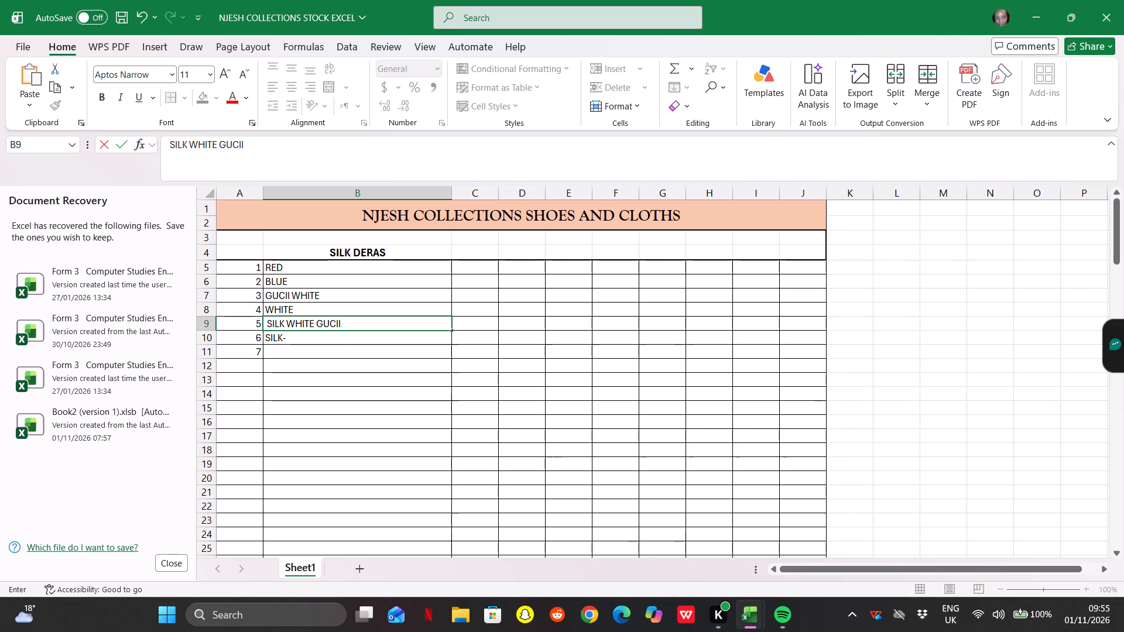
left_click(299, 272)
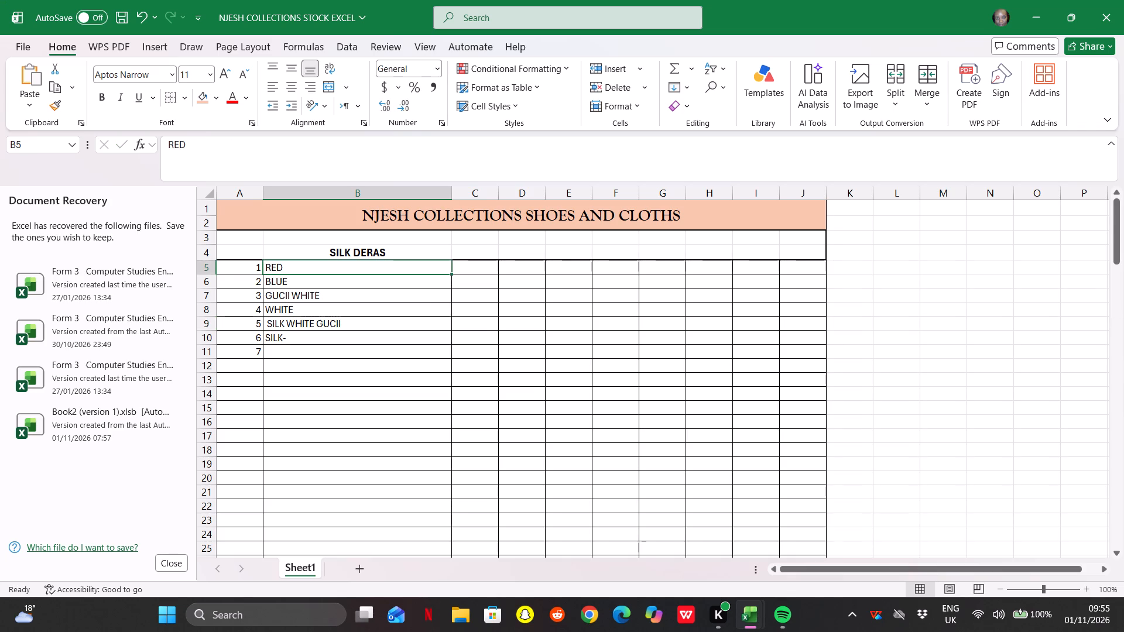
Change the entry beside number 2 in the SILK DERAS list to BLUE WHITE.
left_click(303, 279)
key("space")
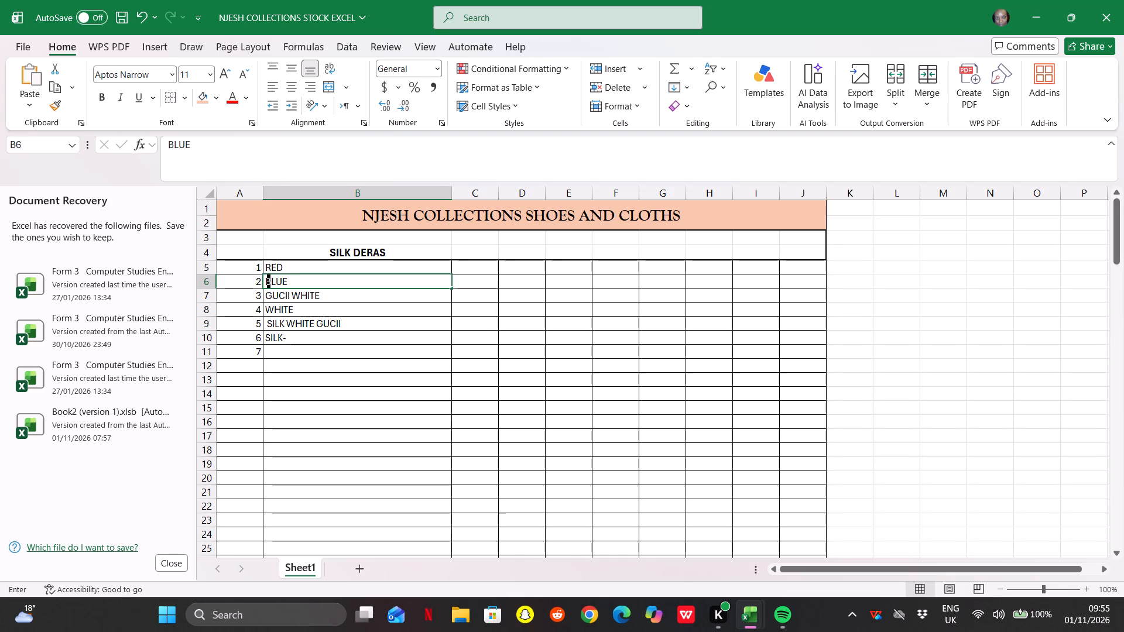
type("BL")
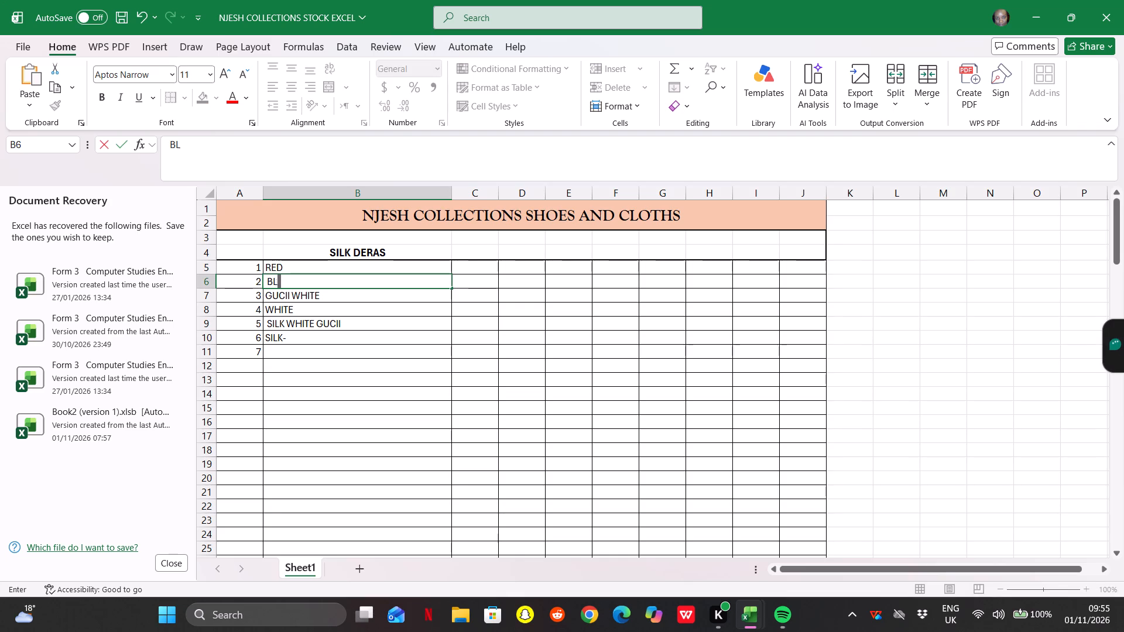
key("u")
key("e")
key("space")
type("W")
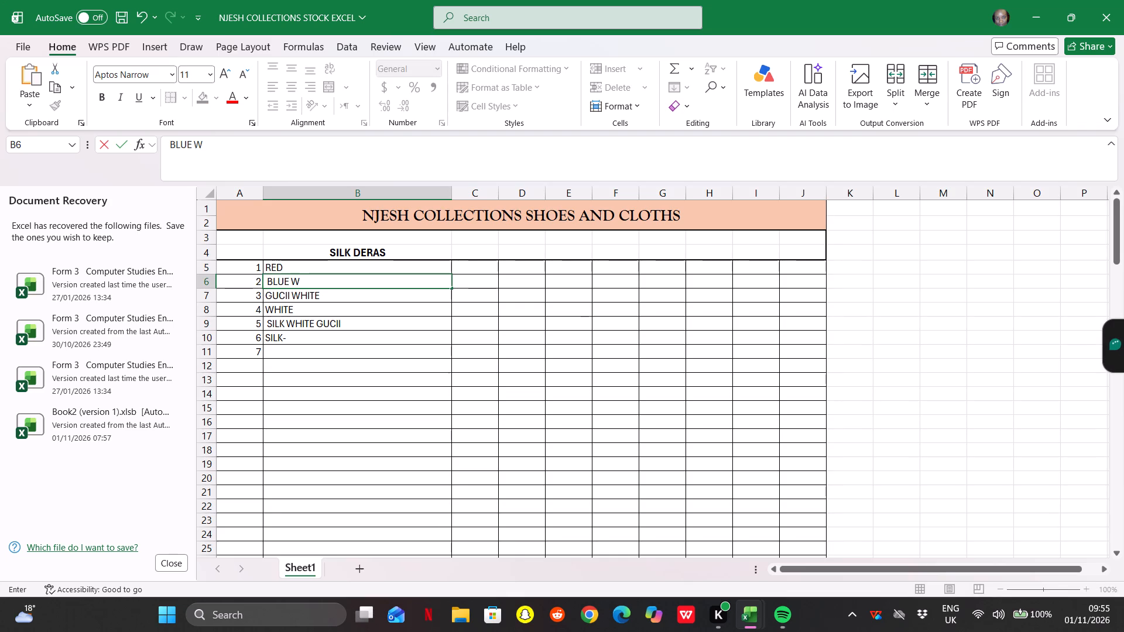
type("HITE")
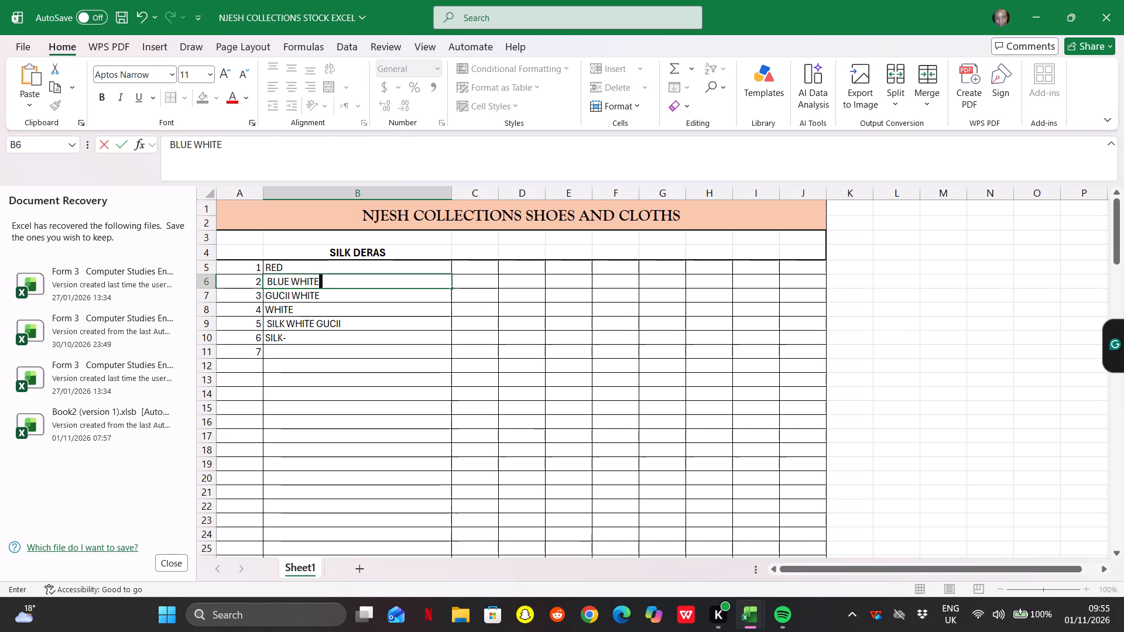
Replace the entry beside number 4 in the SILK DERAS list with CREAMY GREEN GUCII.
left_click(316, 313)
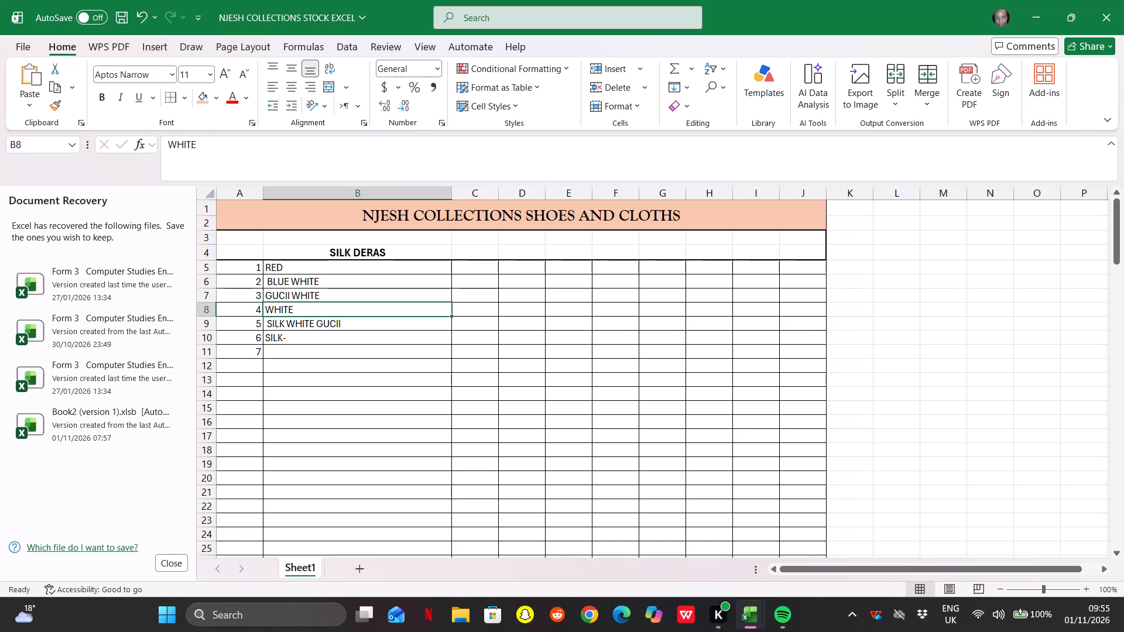
type("GREE")
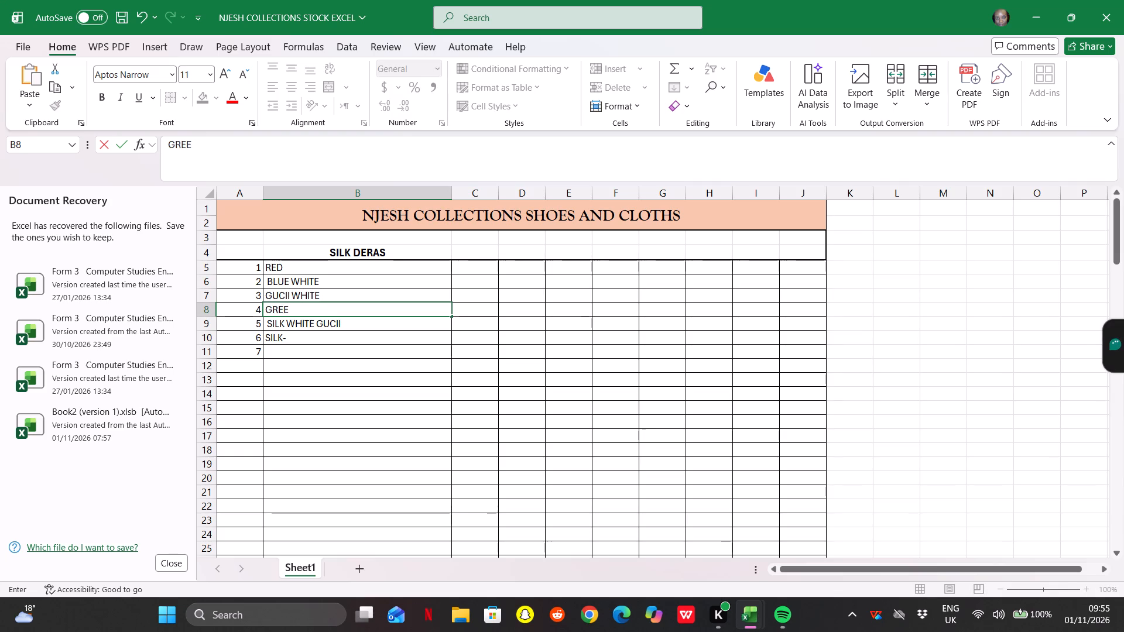
type("N")
key("space")
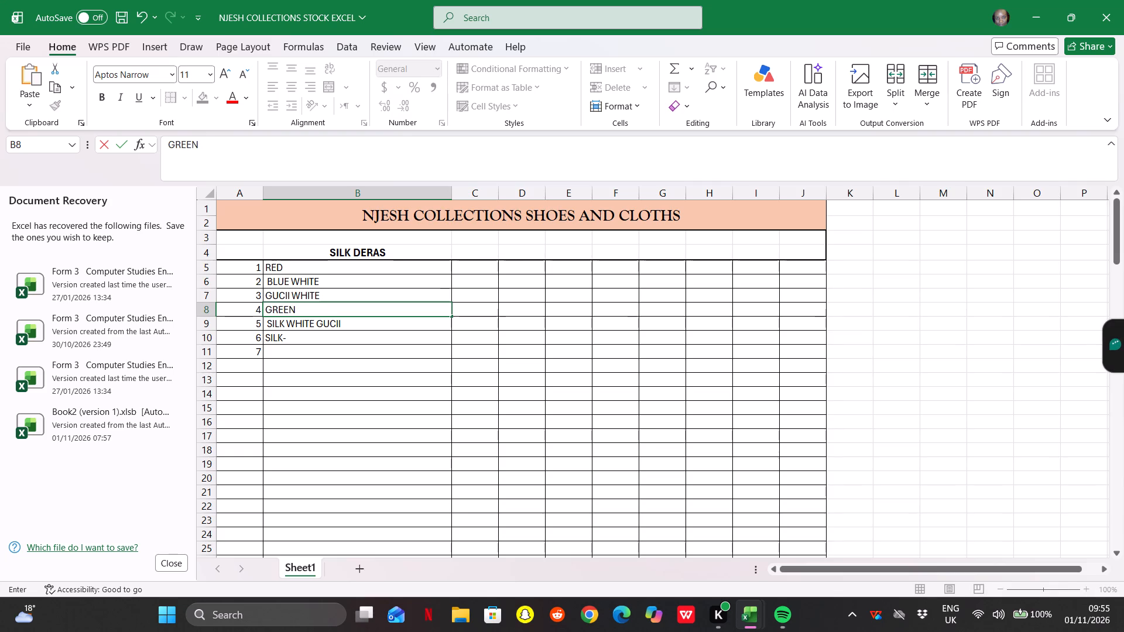
key("BackSpace")
key("BackSpace")
key("BackSpace")
key("BackSpace")
key("BackSpace")
key("BackSpace")
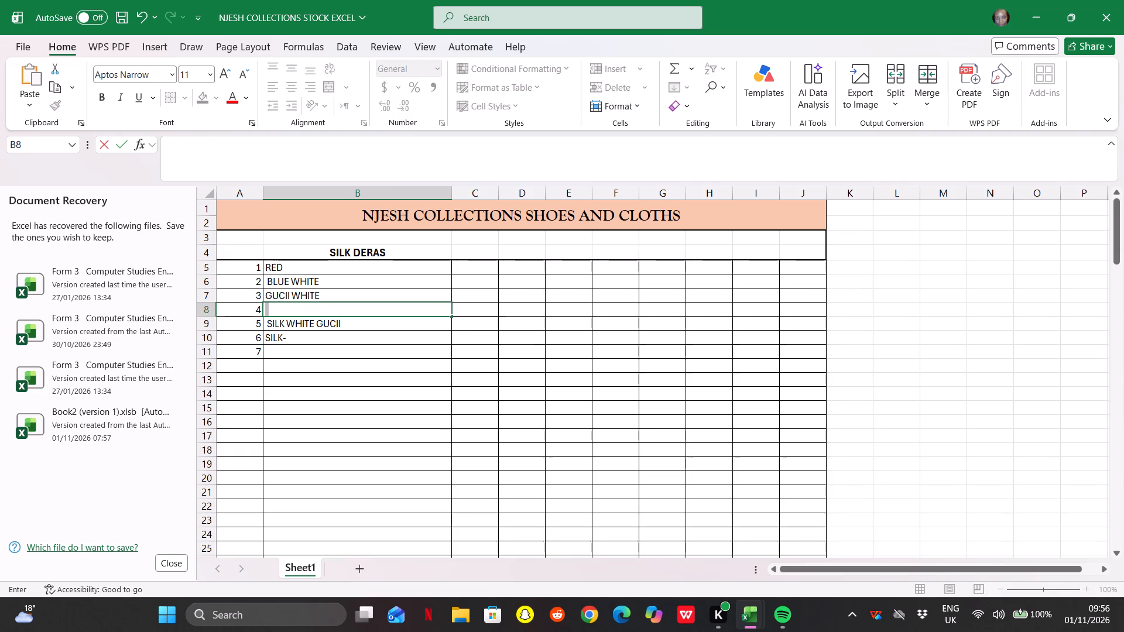
type("CREA")
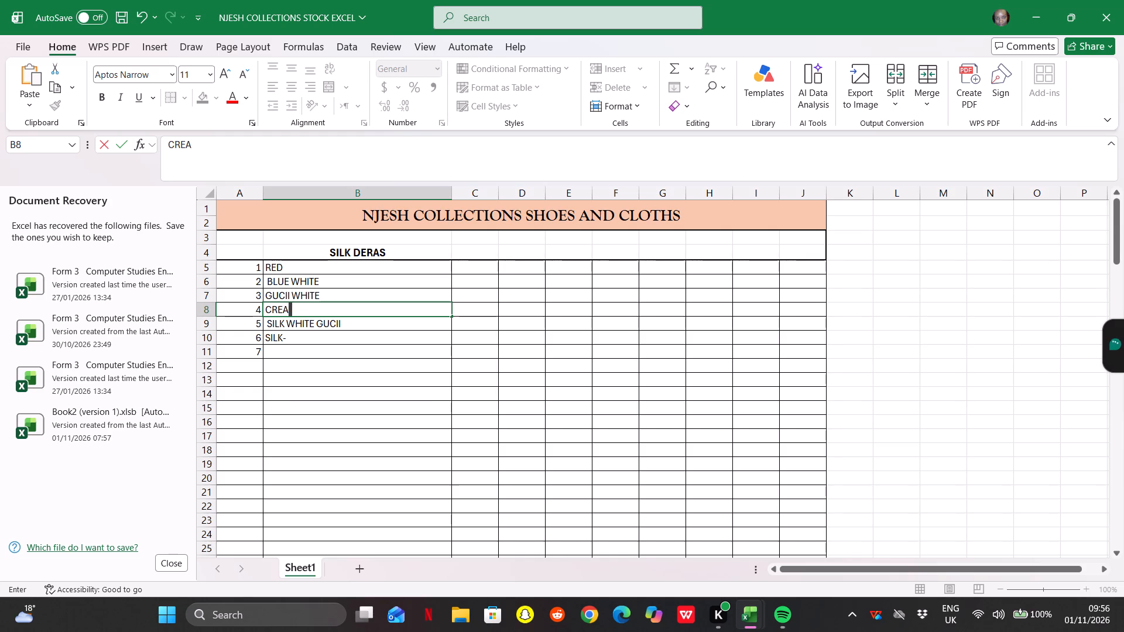
key("m")
key("y")
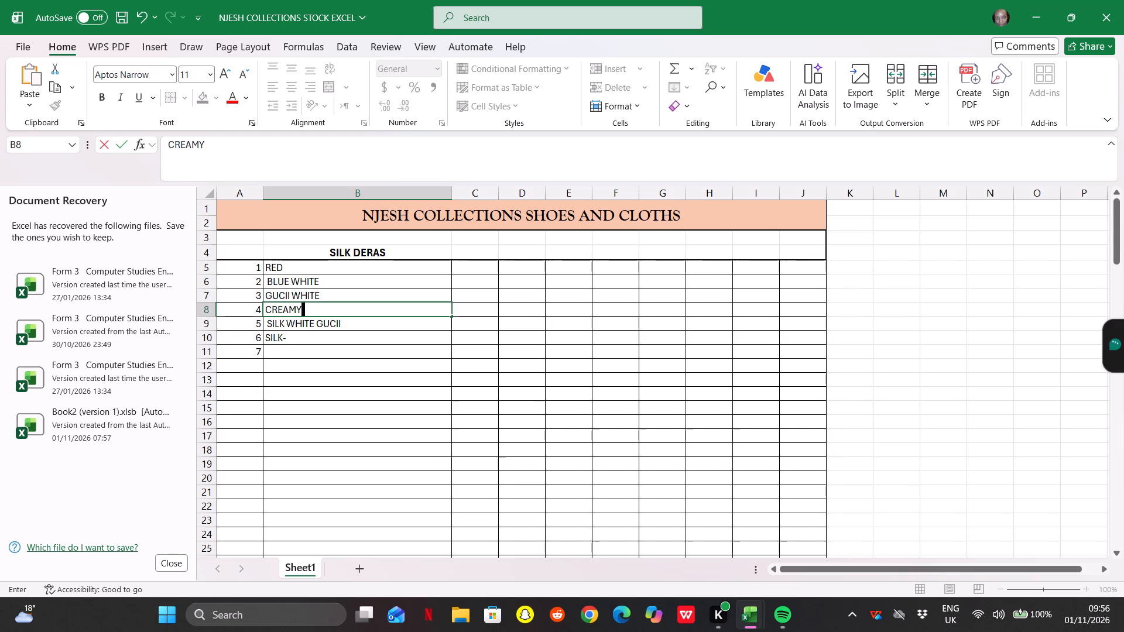
key("space")
type("GREE")
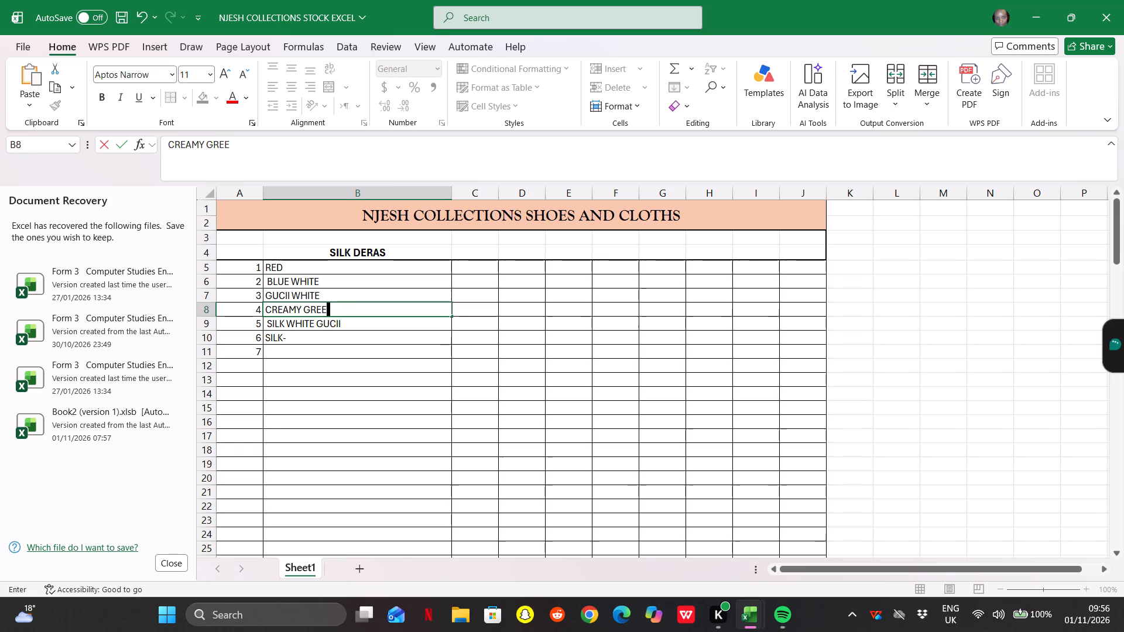
key("n")
key("space")
key("g")
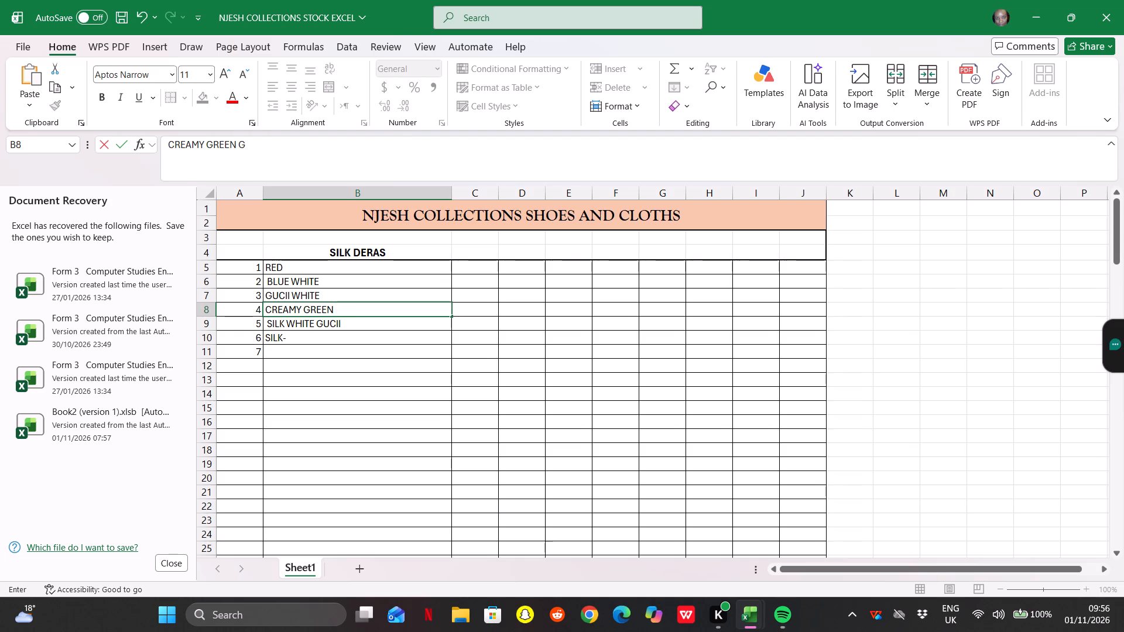
type("UC")
type("II")
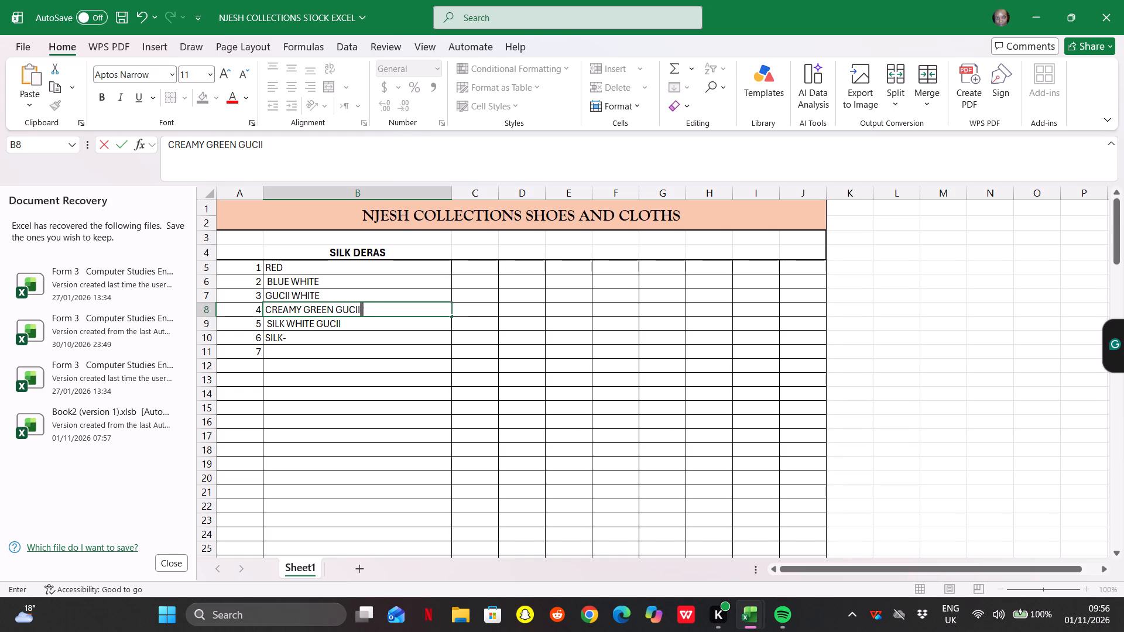
Complete the entry beside number 6 in the SILK DERAS list as SILK-CREAMY GUCCI.
left_click(314, 337)
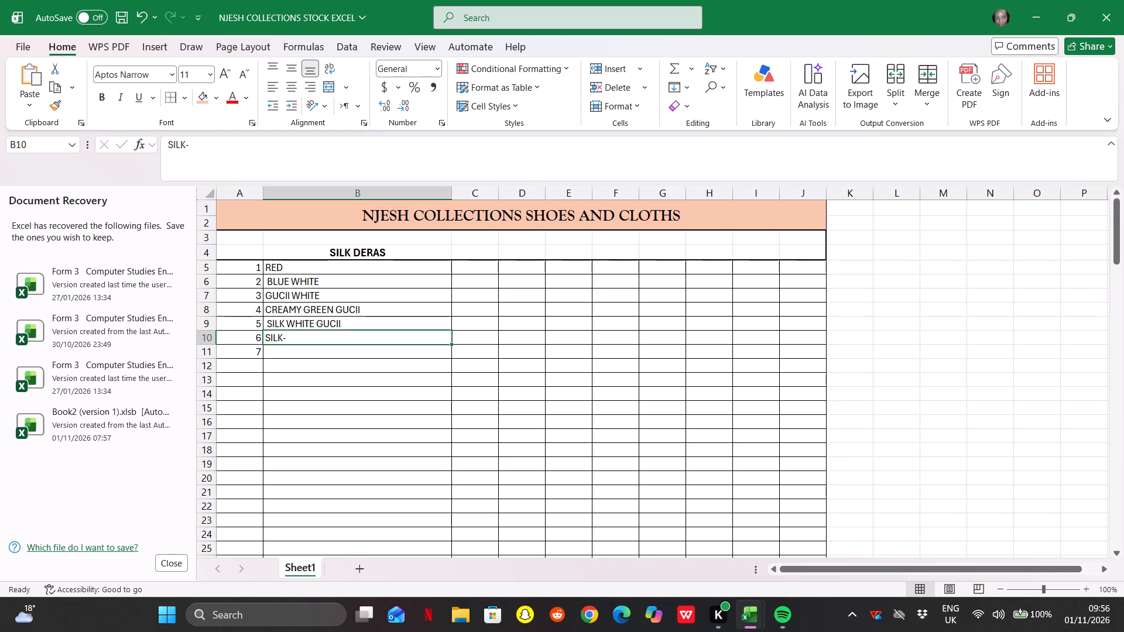
double_click(314, 337)
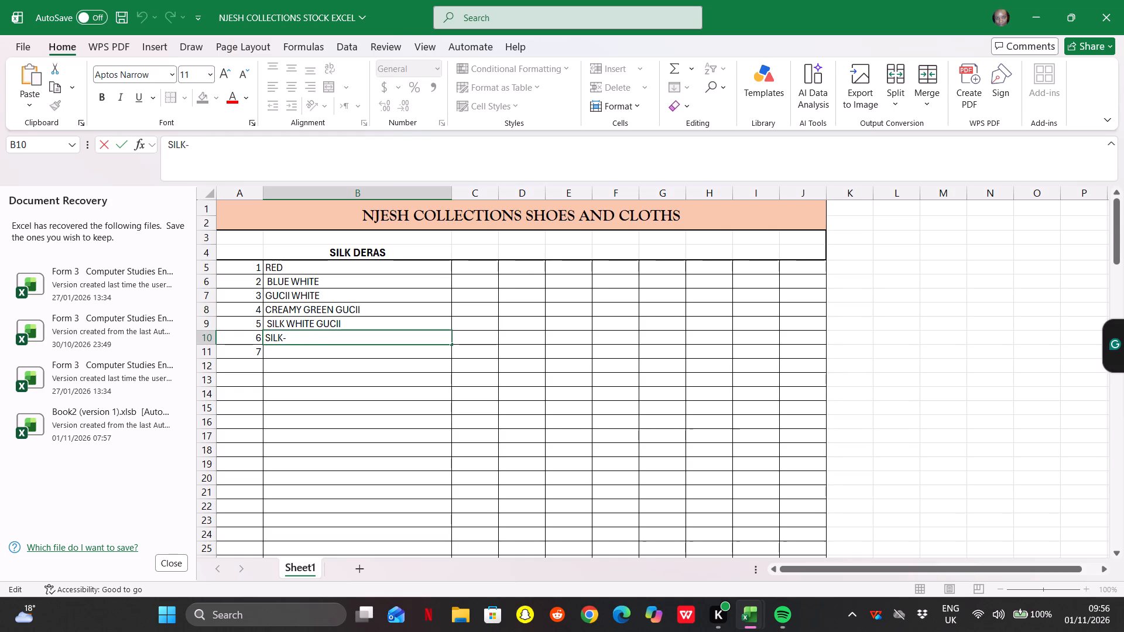
type("CREA")
type("MY GUCCI")
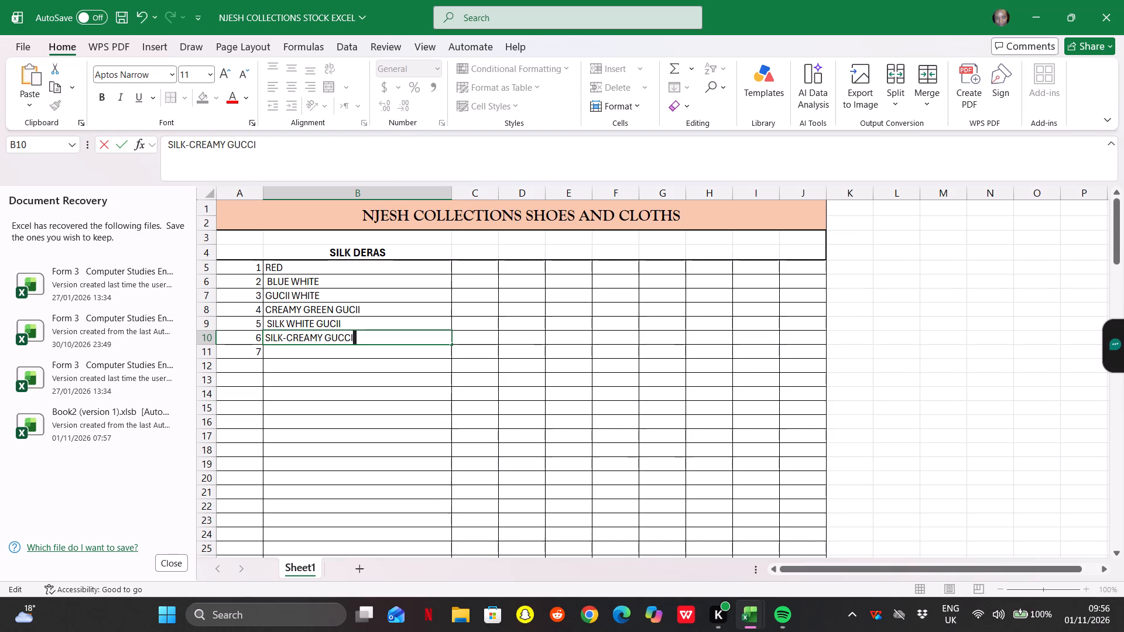
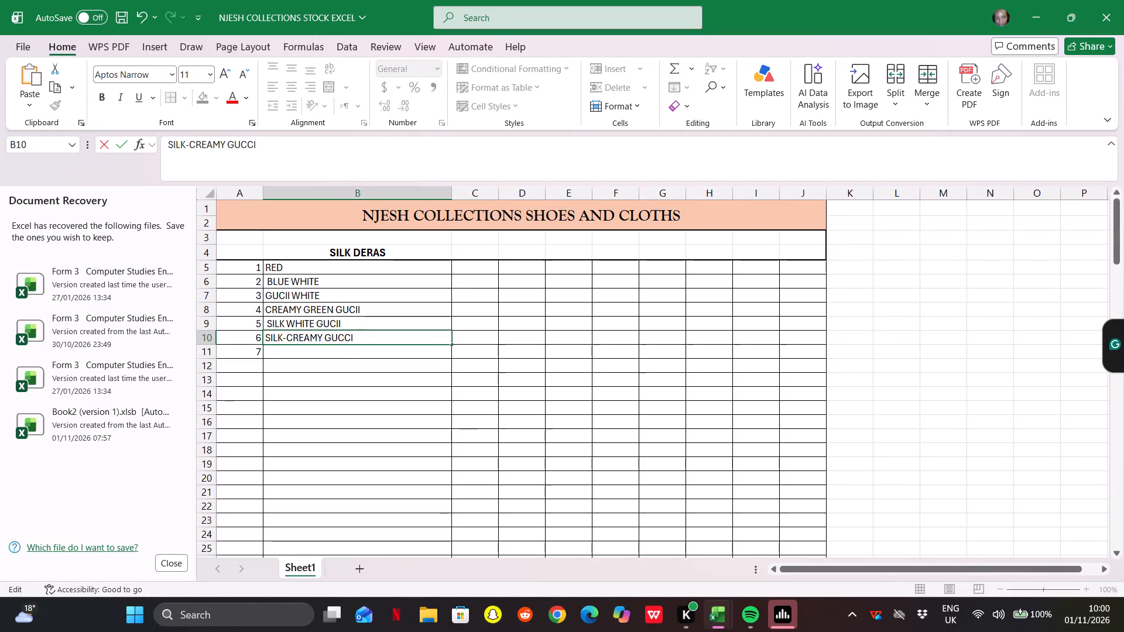
Add the heading QUANTITY in the cell beside the SILK DERAS heading.
left_click(484, 271)
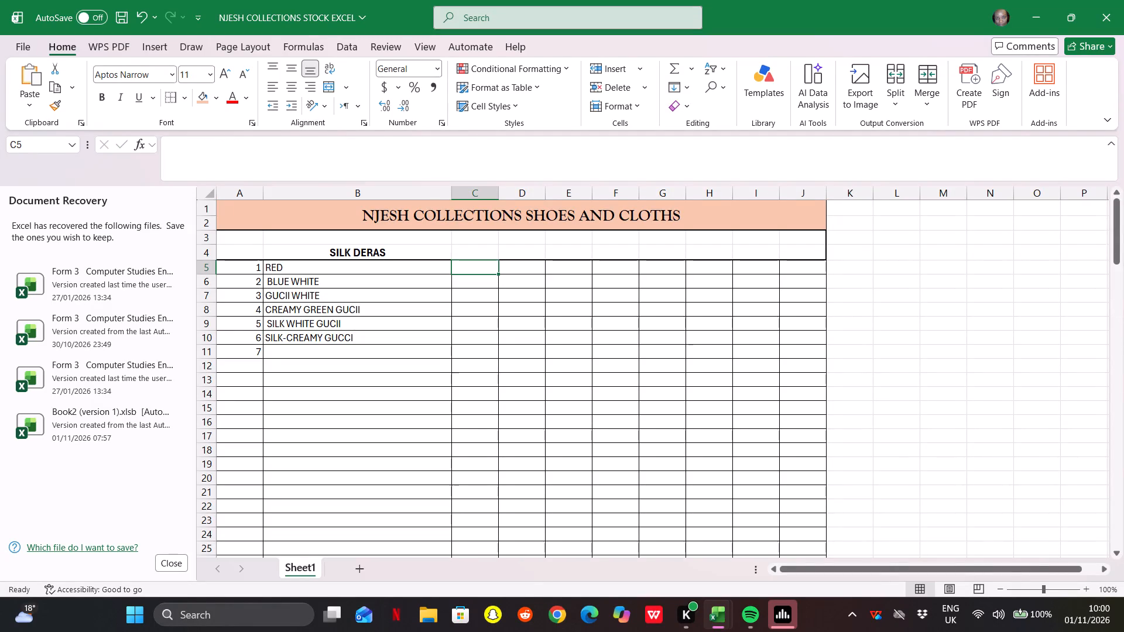
left_click(479, 250)
key("q")
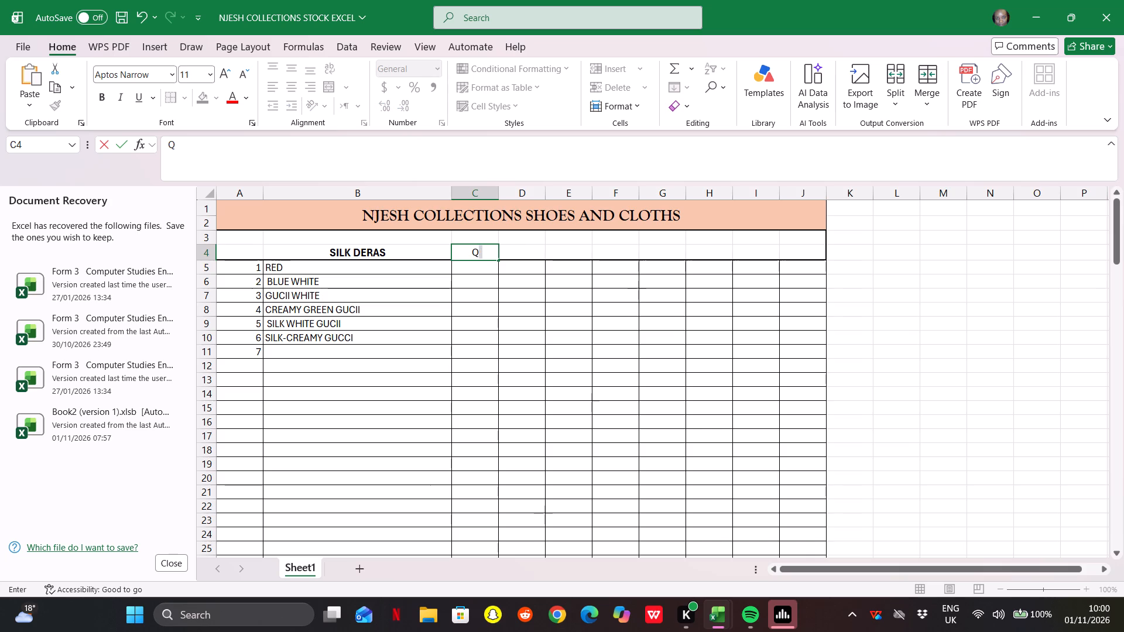
type("UANT")
type("IY")
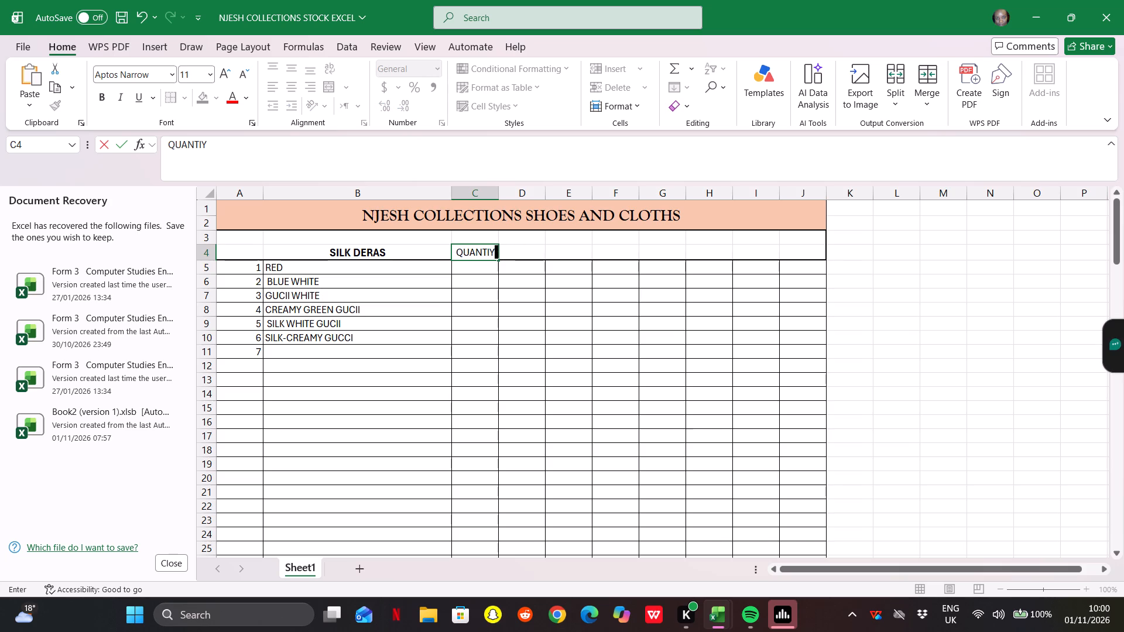
key("t")
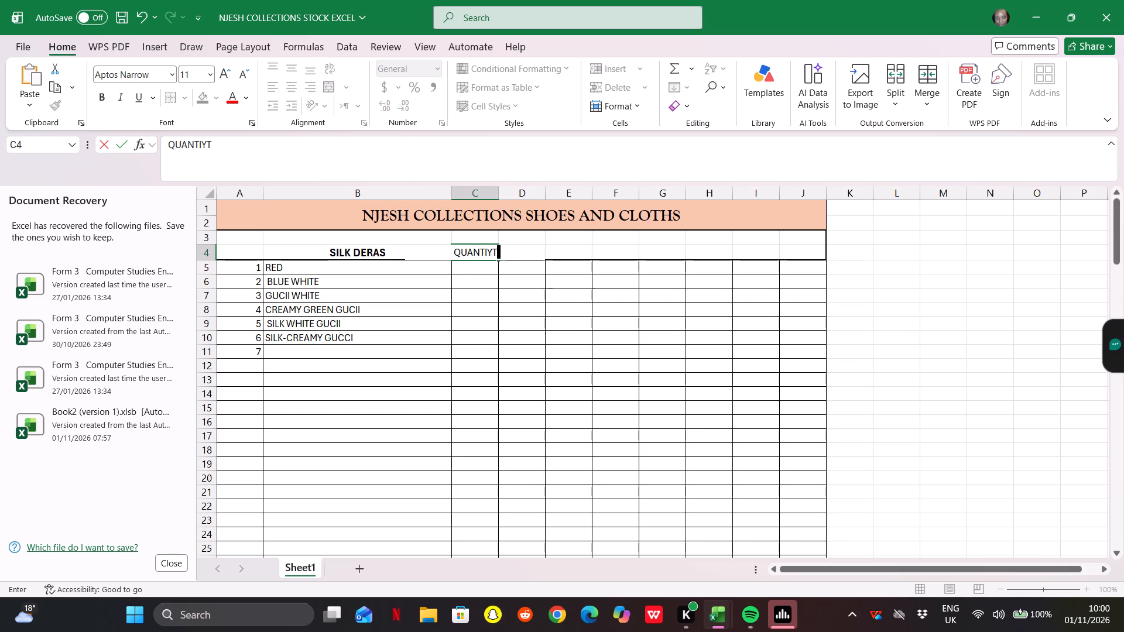
key("BackSpace")
key("BackSpace")
type("TY")
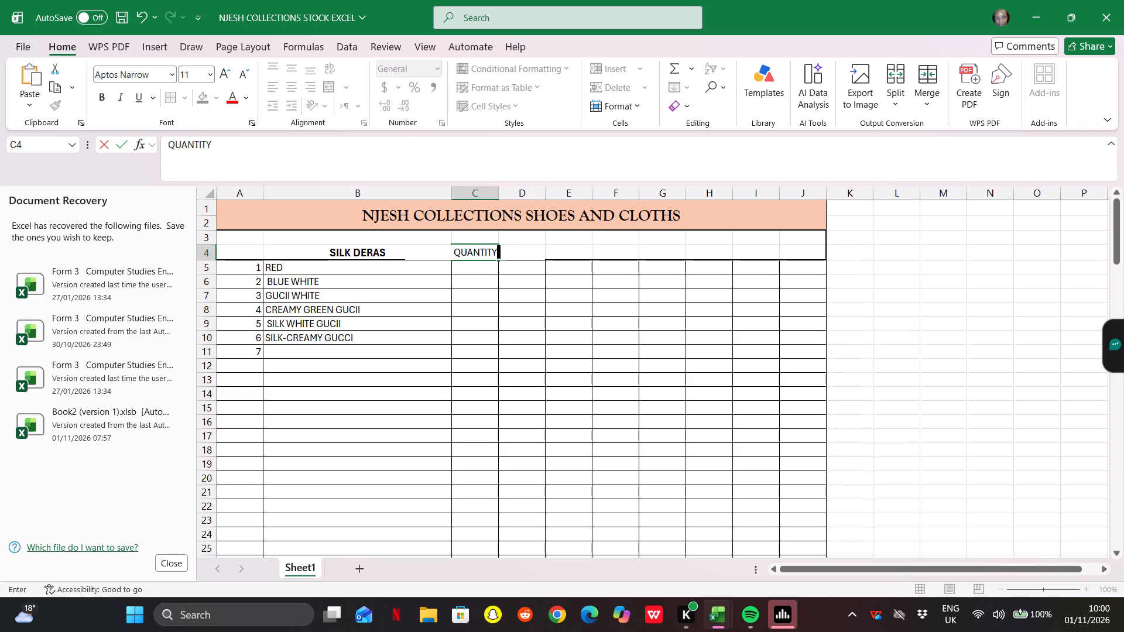
Enter a quantity of 1 for RED and fill it down through SILK-CREAMY GUCCI.
left_click(486, 267)
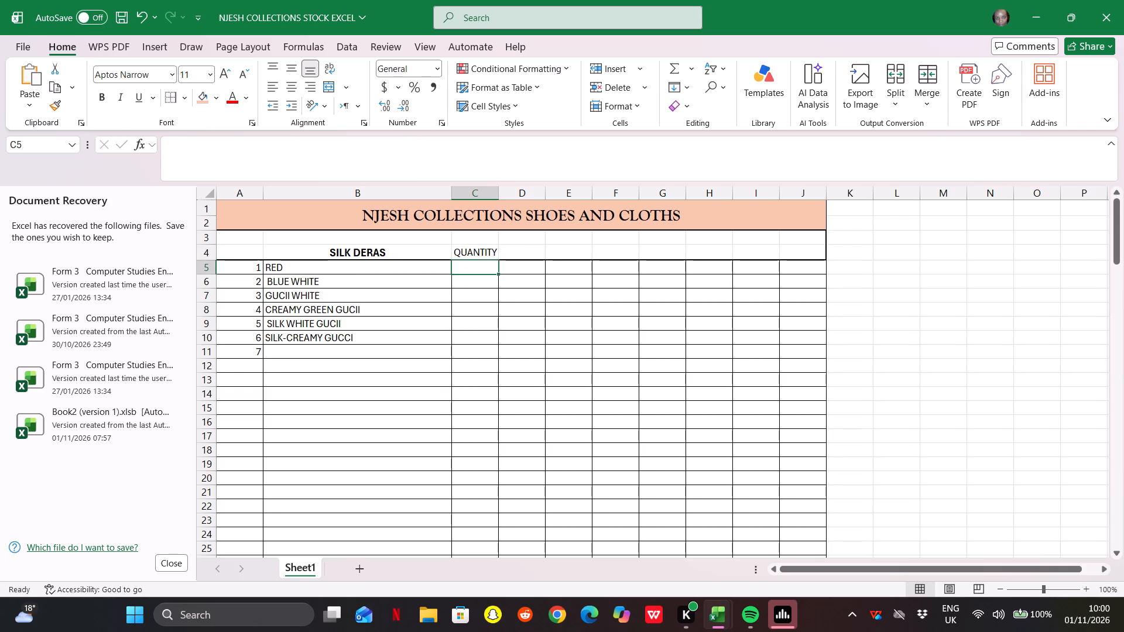
key("1")
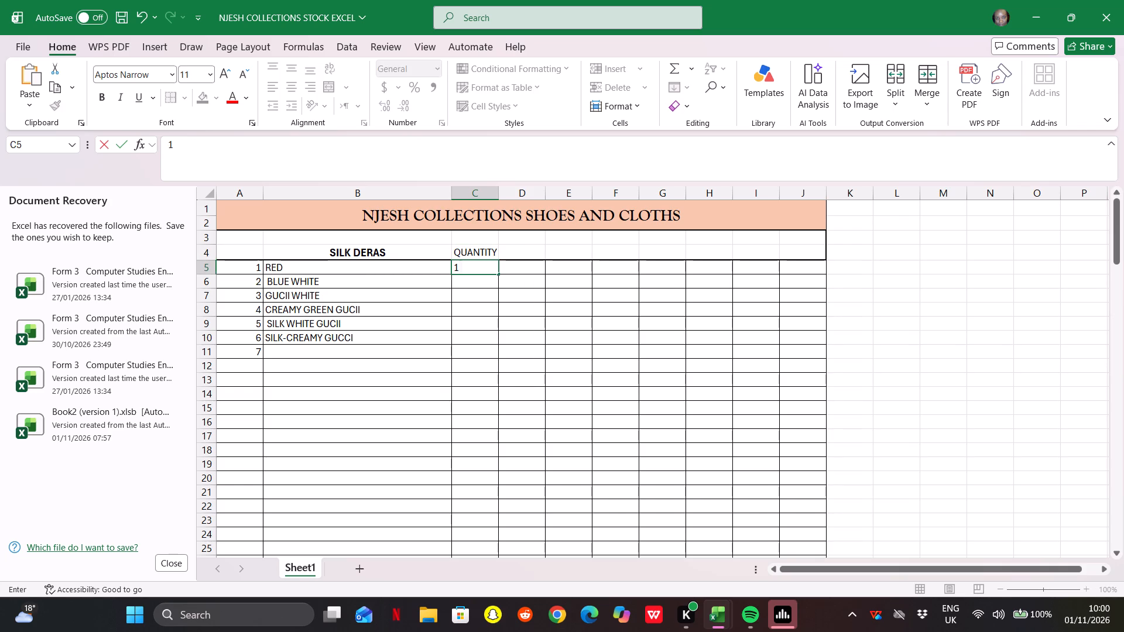
left_click_drag(564, 287, 499, 256)
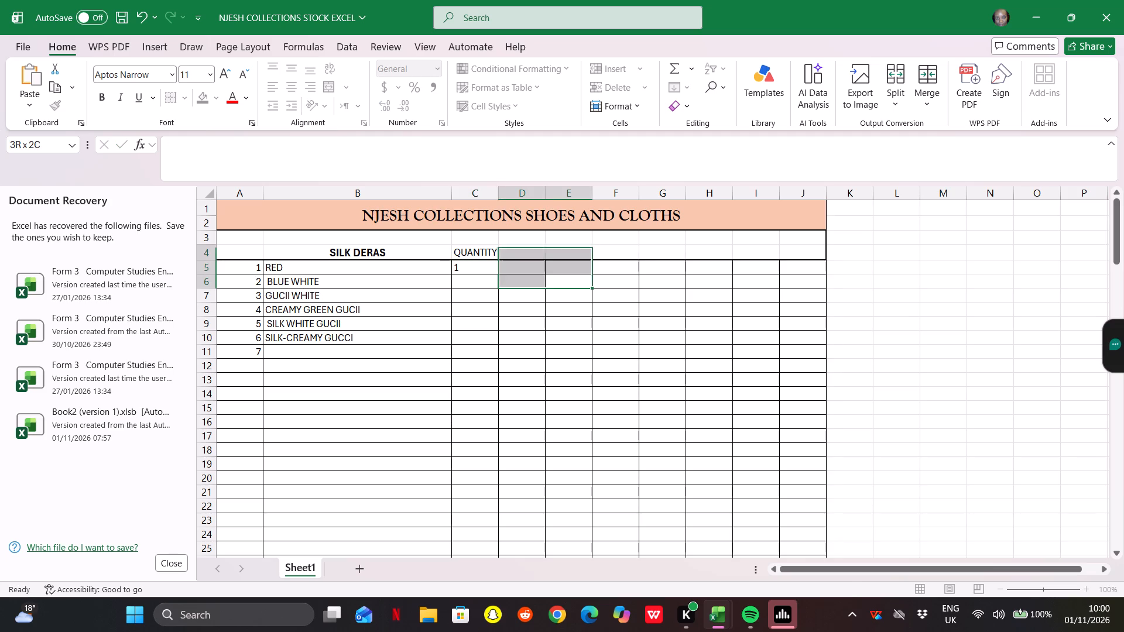
left_click_drag(499, 256, 482, 265)
left_click(482, 265)
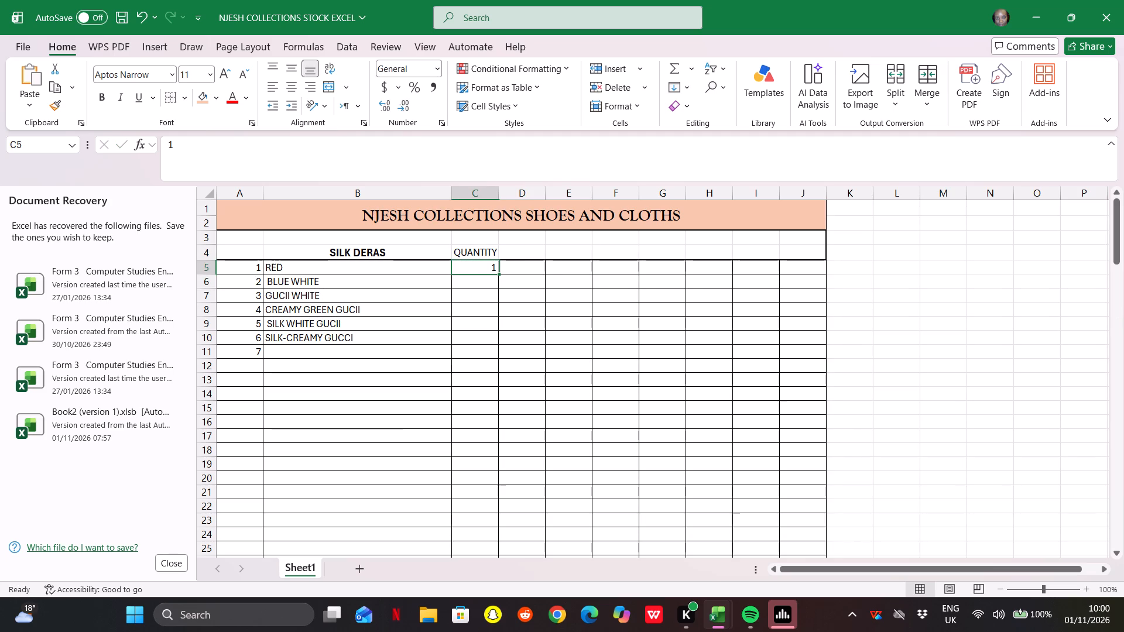
left_click_drag(498, 273, 495, 297)
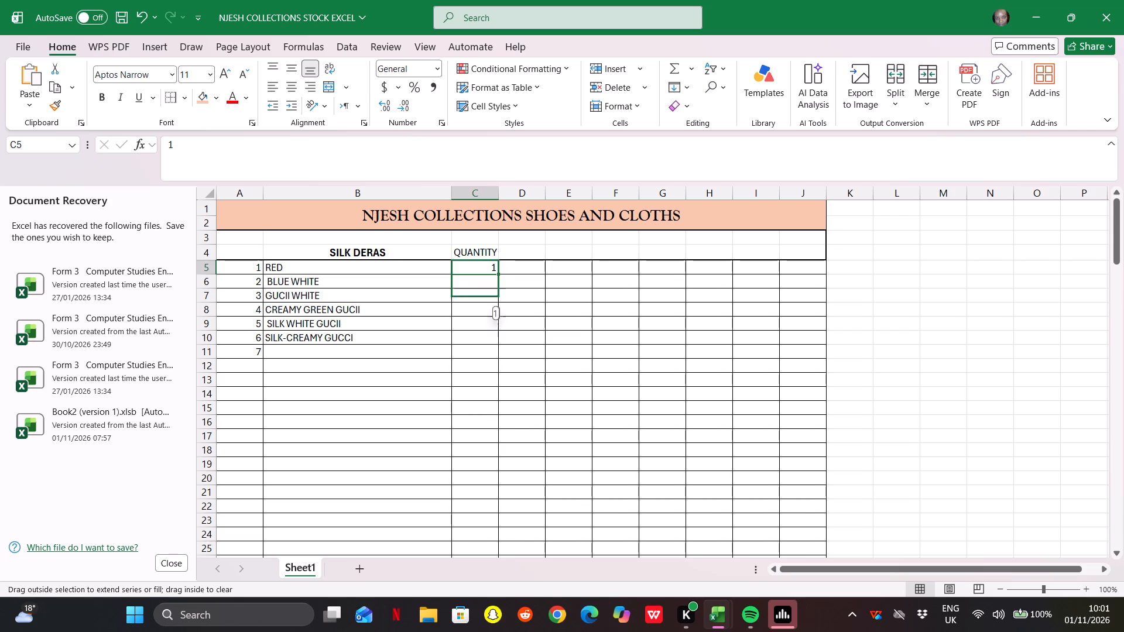
left_click_drag(495, 297, 491, 342)
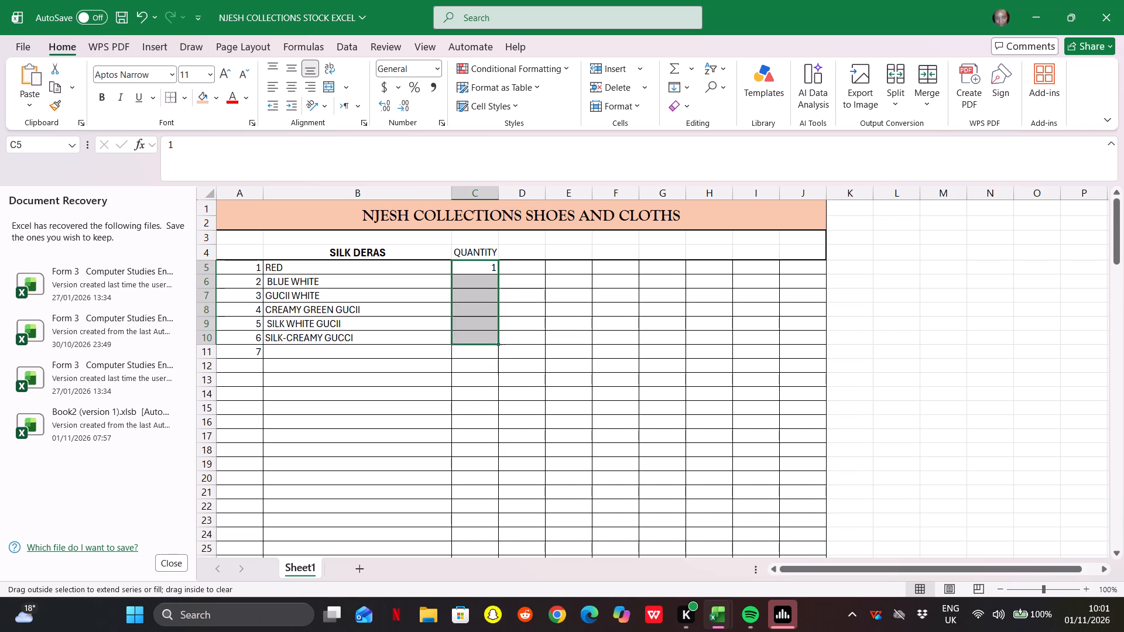
Start a SIZES column beside QUANTITY, with FREE SIZE as the entry for RED.
left_click(526, 250)
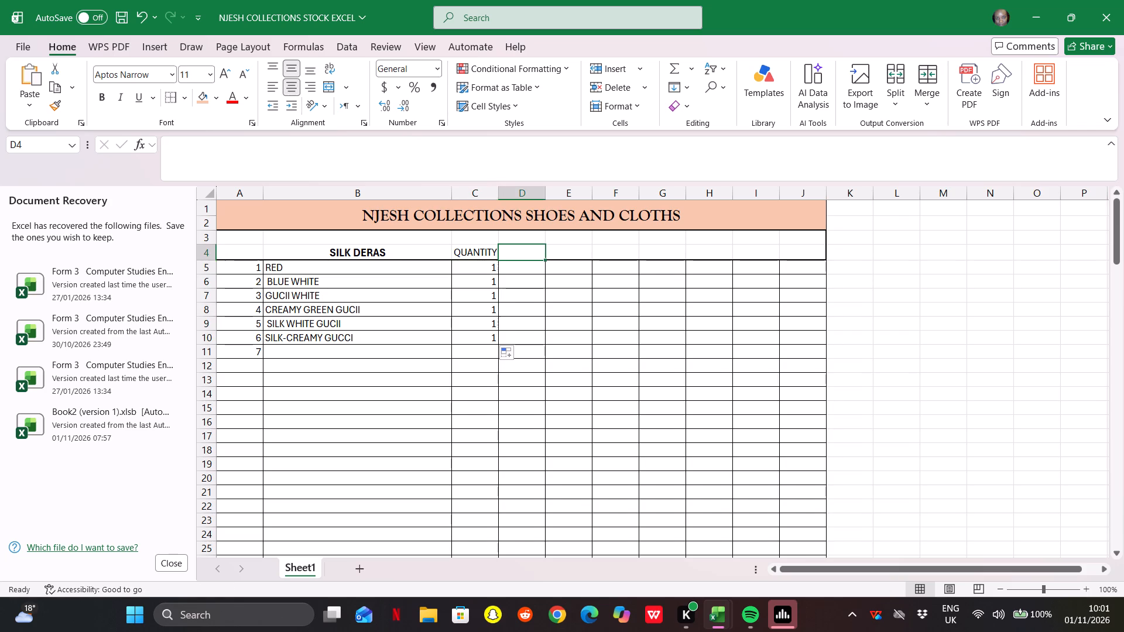
key("s")
type("IZES")
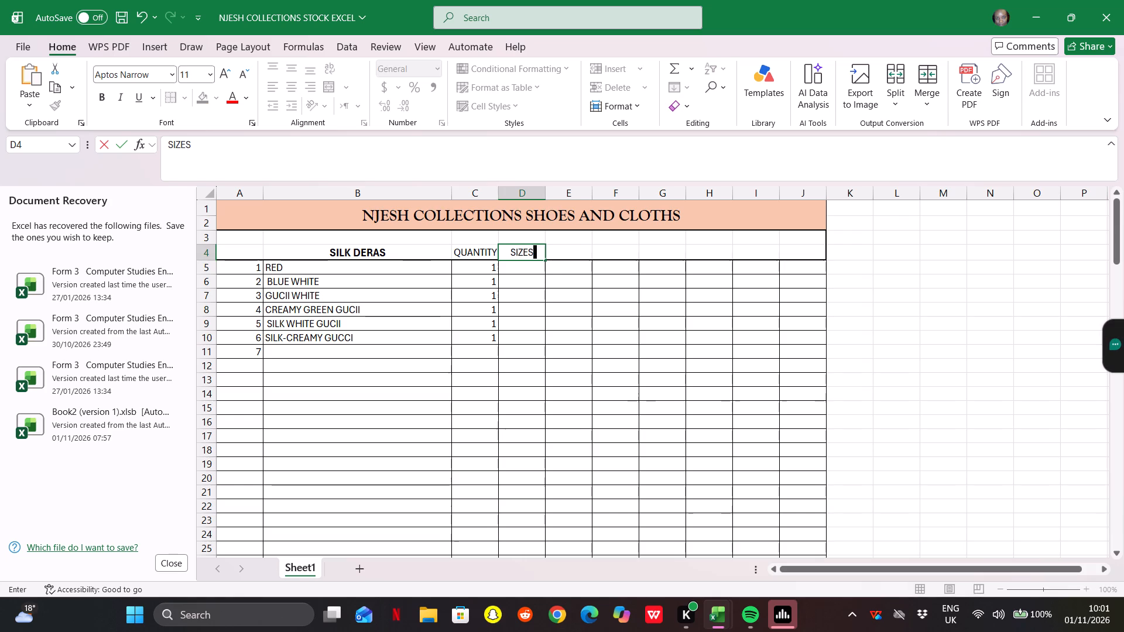
left_click(518, 269)
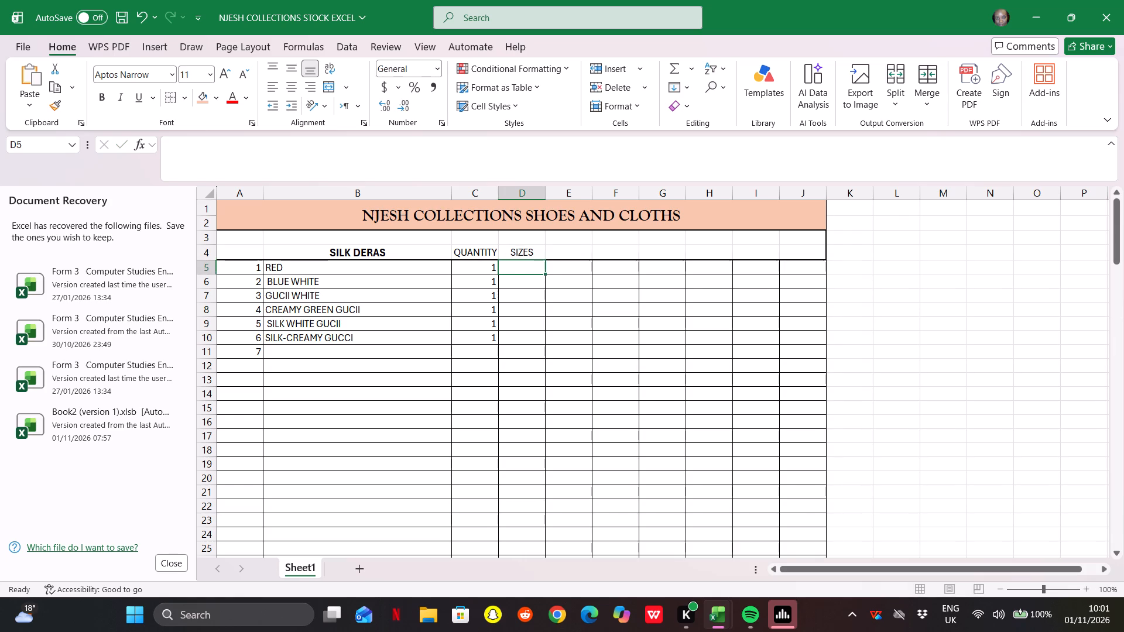
type("FREE")
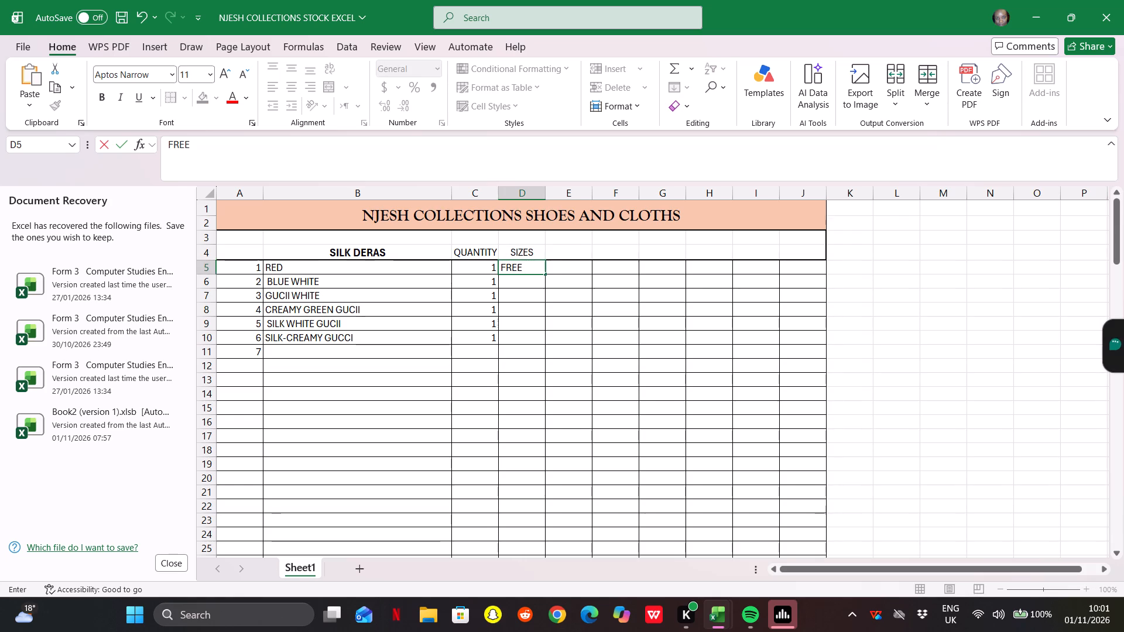
key("space")
type("S")
type("IZE")
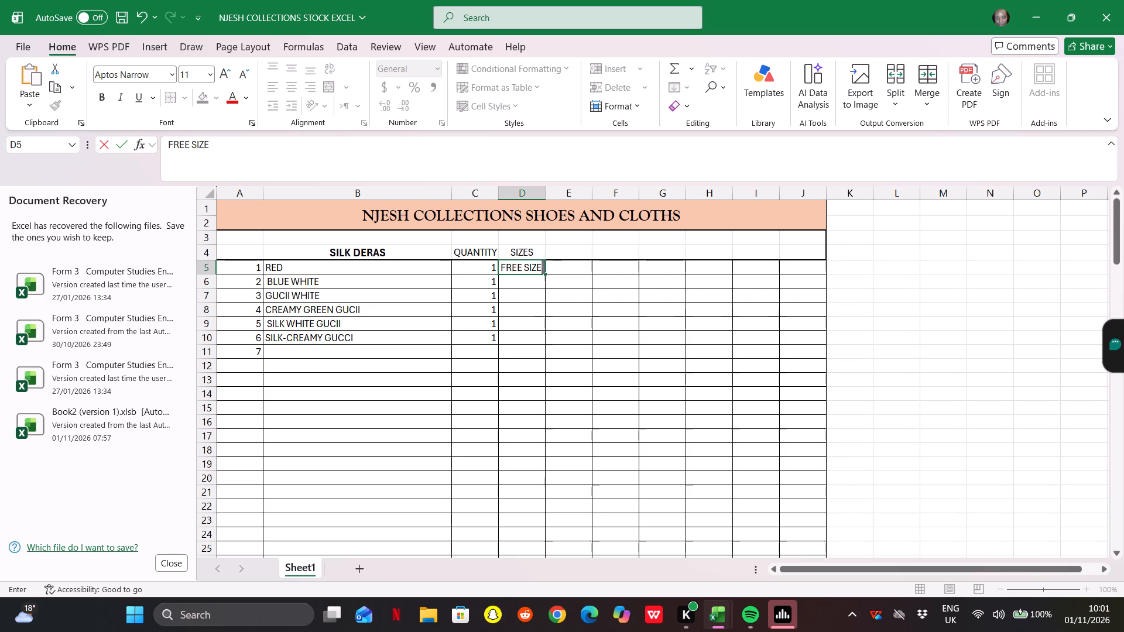
Widen the SIZES column to give the FREE SIZE entry more room.
left_click(543, 194)
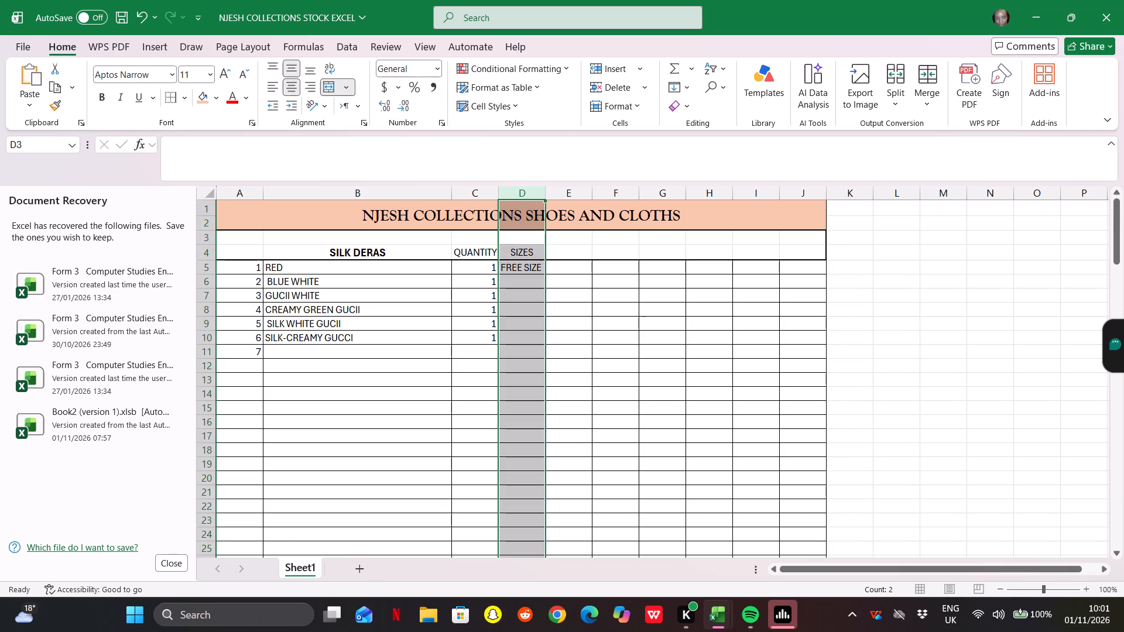
left_click_drag(543, 194, 575, 183)
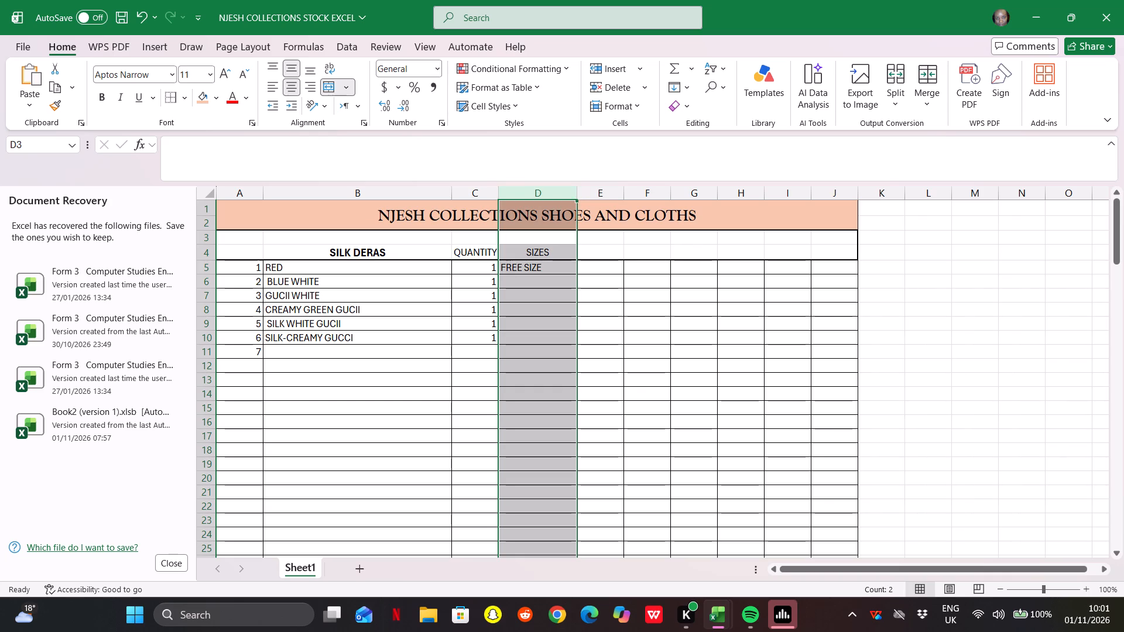
Centre the QUANTITY and SIZES columns horizontally and vertically from row 3 down to row 128.
left_click(532, 260)
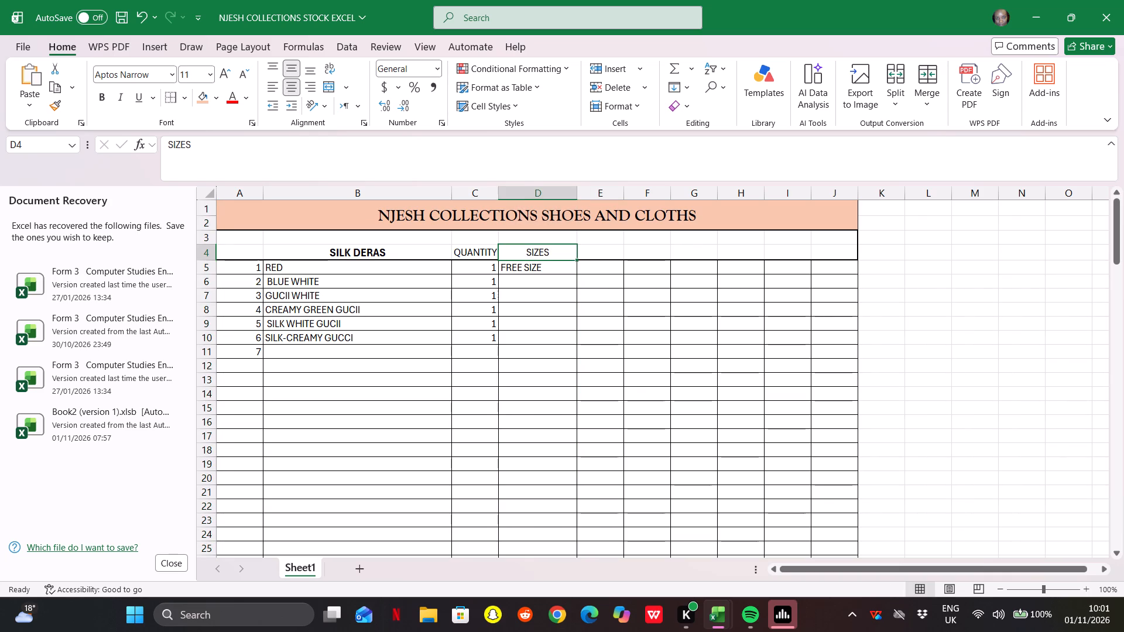
left_click_drag(468, 241, 547, 365)
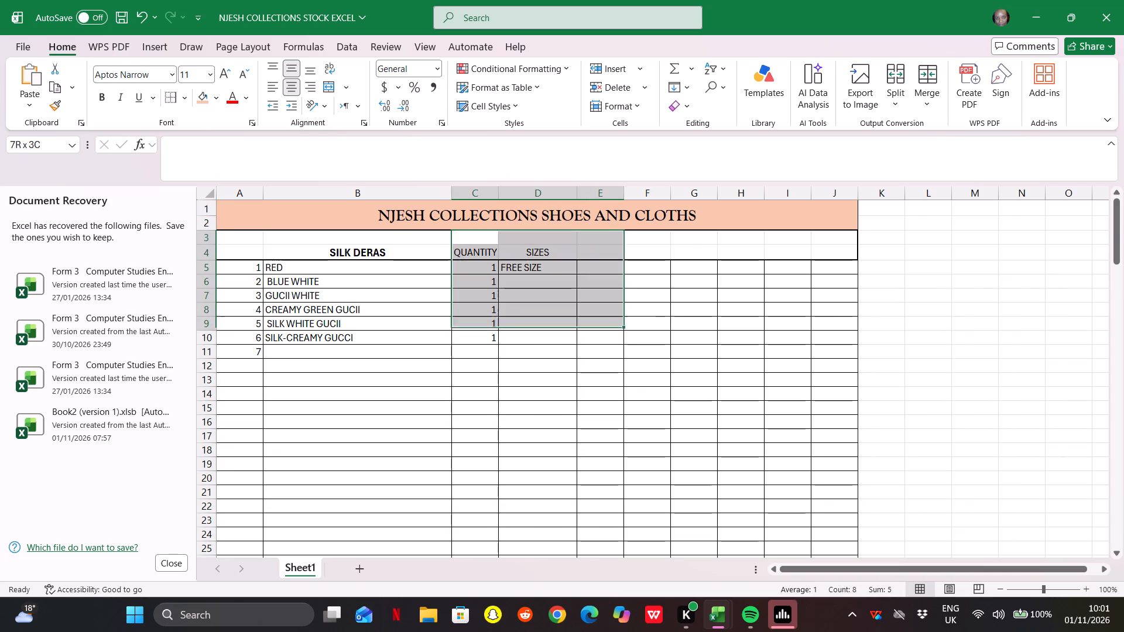
left_click_drag(547, 365, 514, 561)
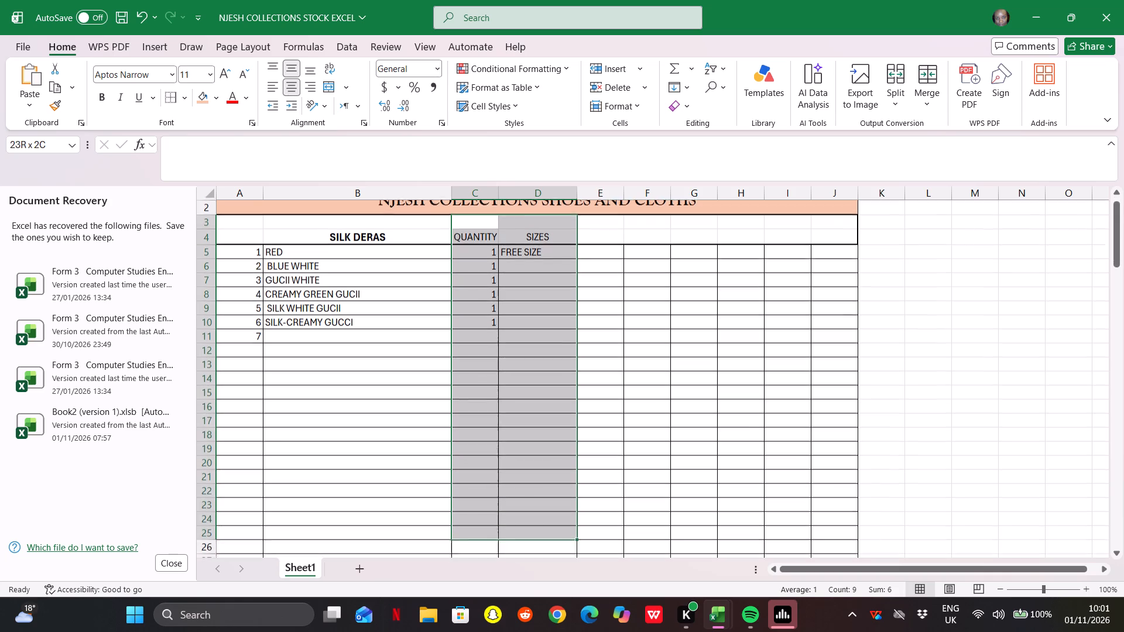
left_click_drag(514, 561, 496, 630)
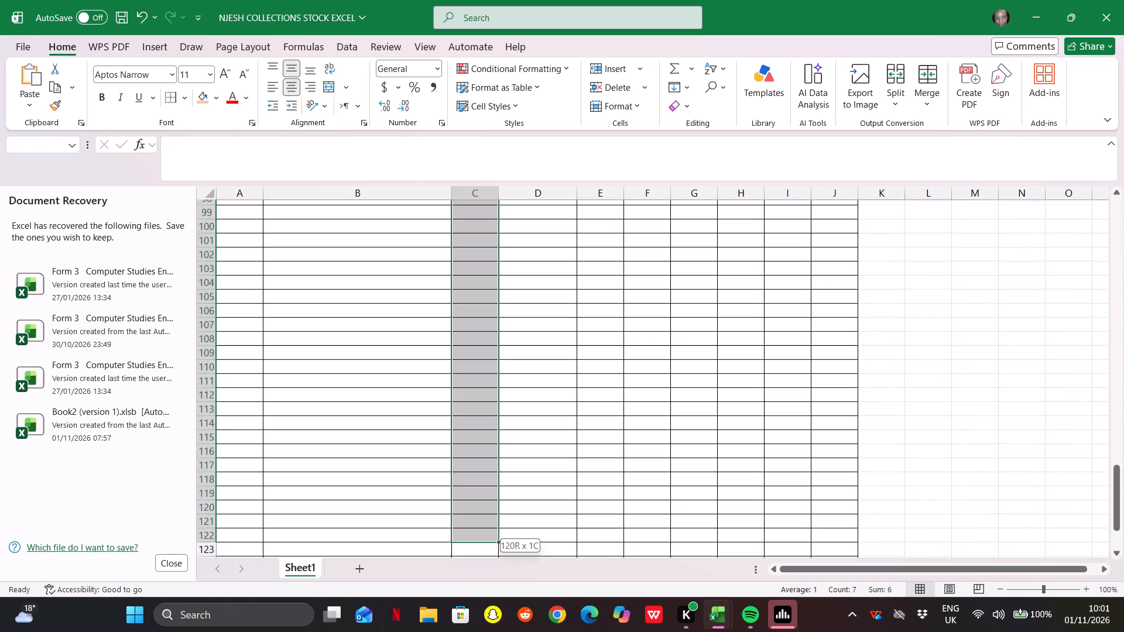
left_click_drag(496, 630, 557, 572)
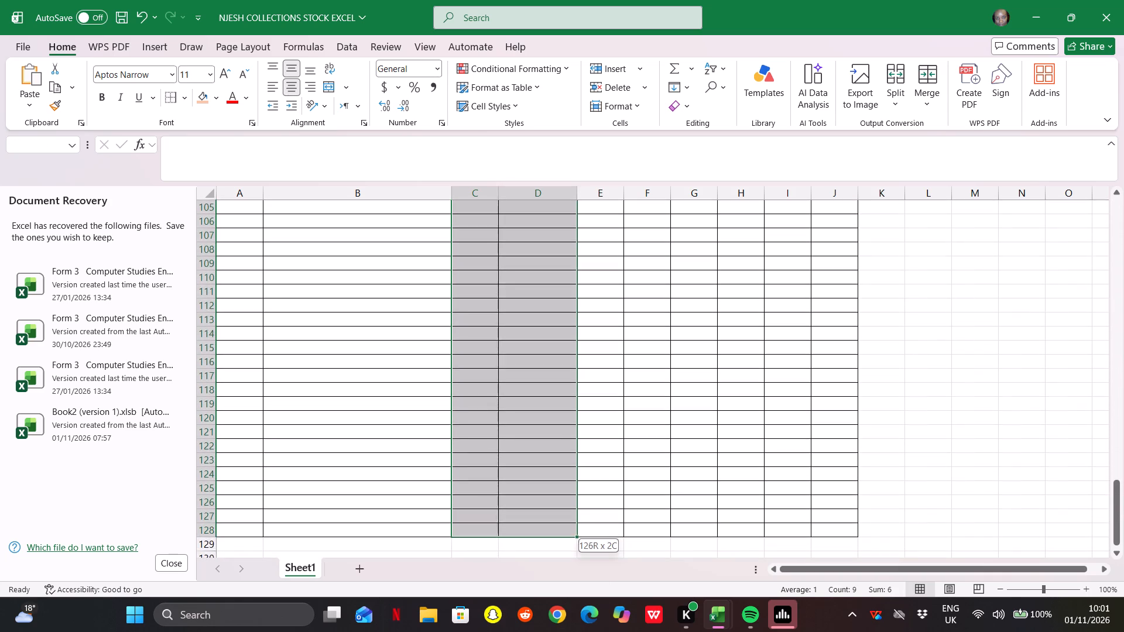
left_click_drag(557, 572, 518, 470)
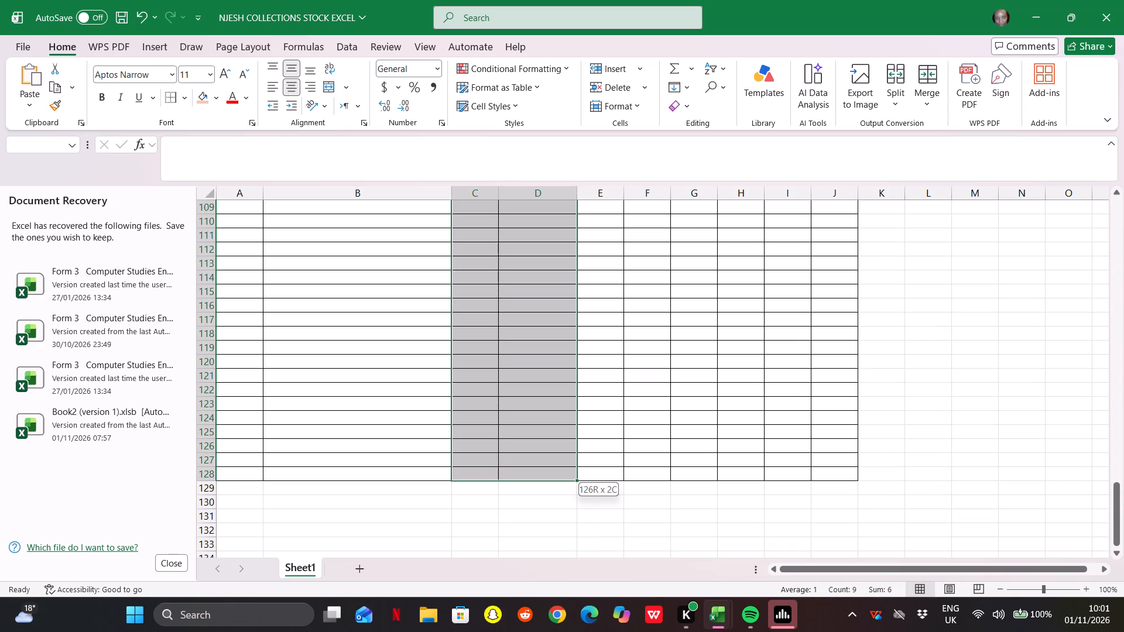
left_click_drag(518, 470, 519, 472)
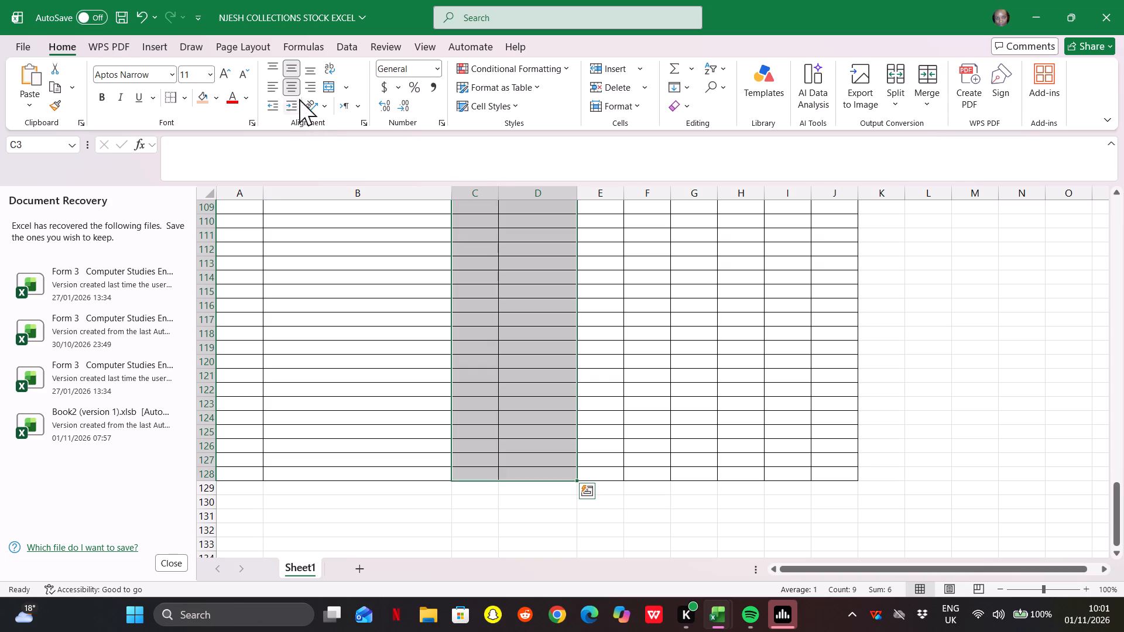
left_click(290, 83)
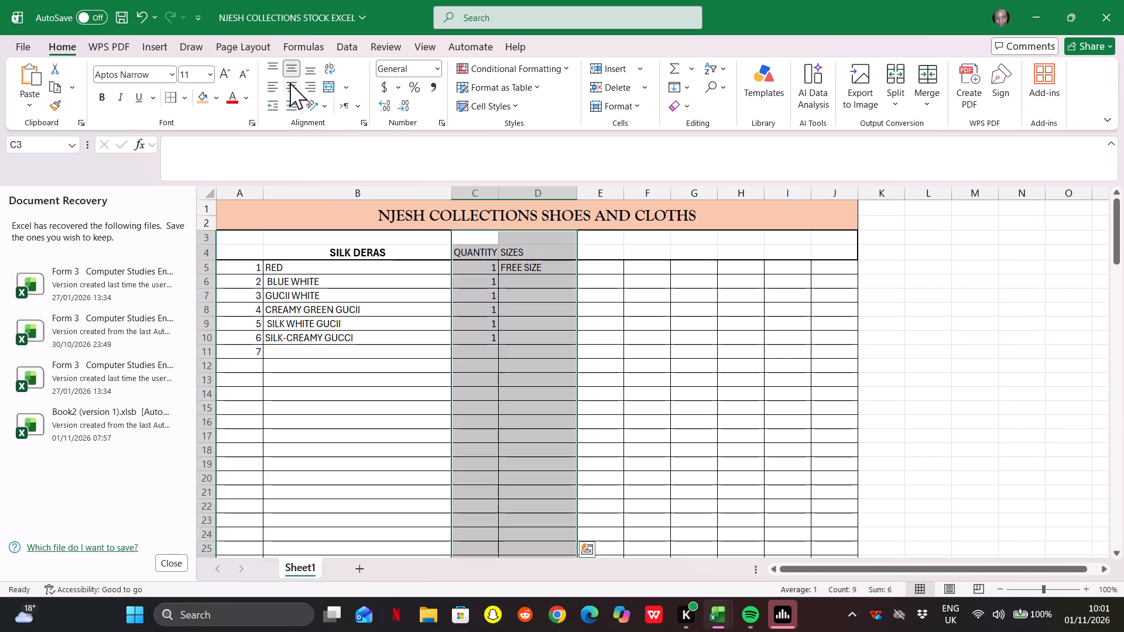
left_click(290, 67)
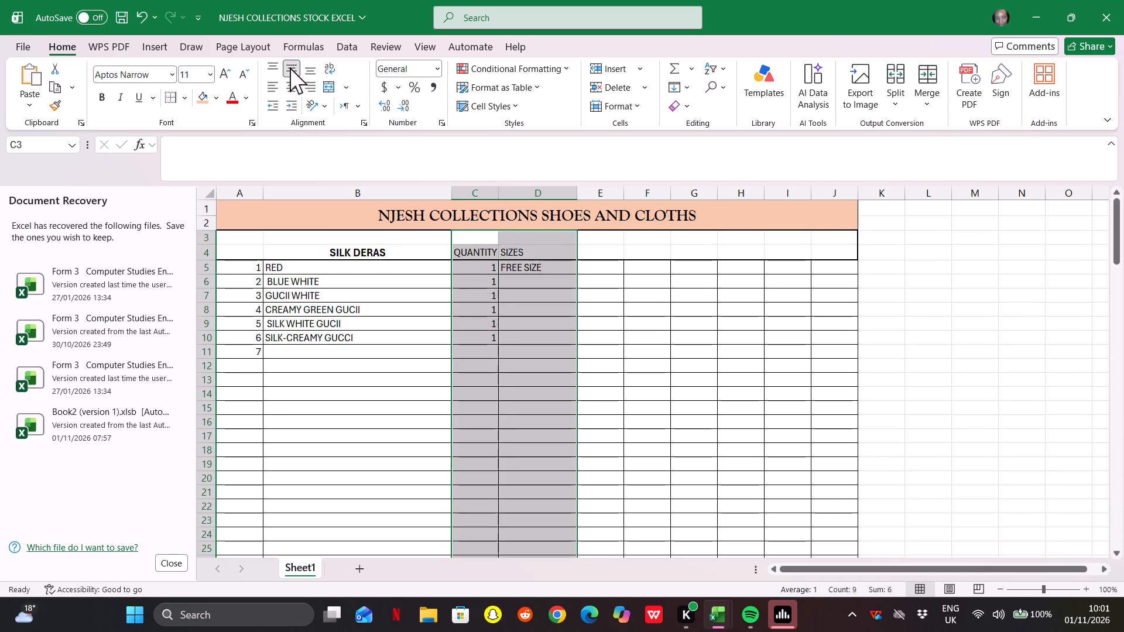
left_click(290, 67)
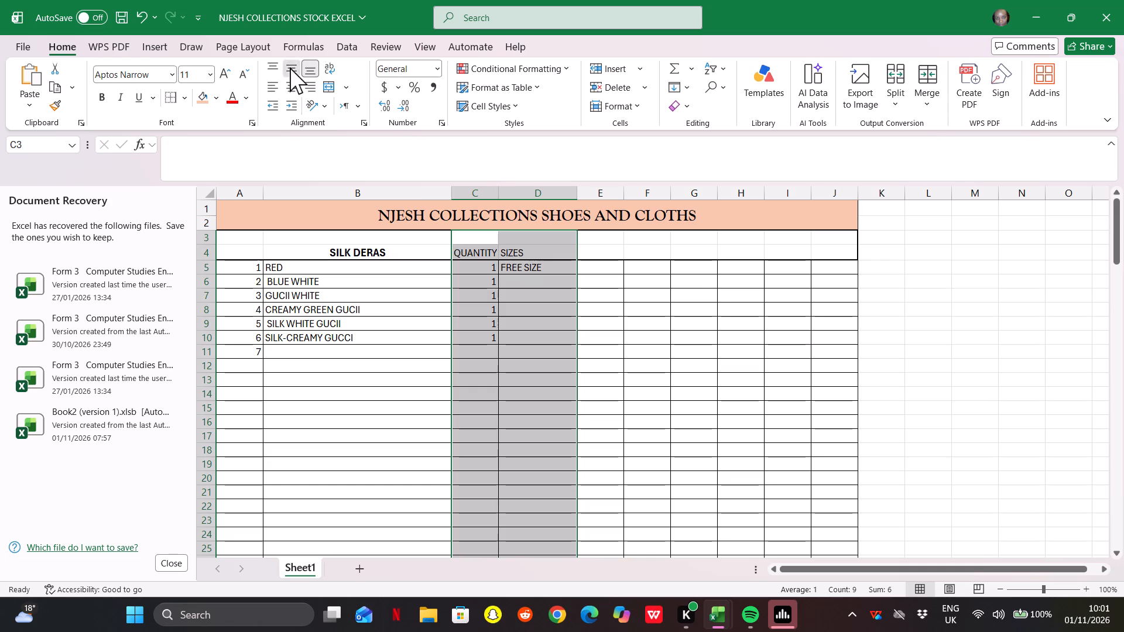
left_click(290, 84)
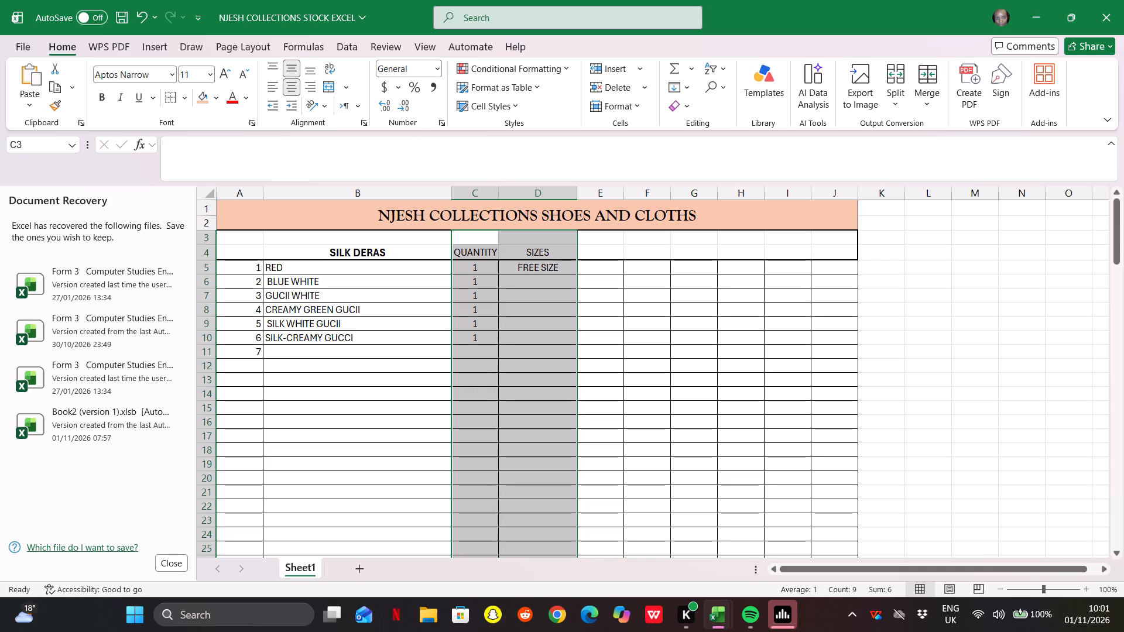
Make the heading rows 3 and 4 bold across columns A to J.
left_click(369, 304)
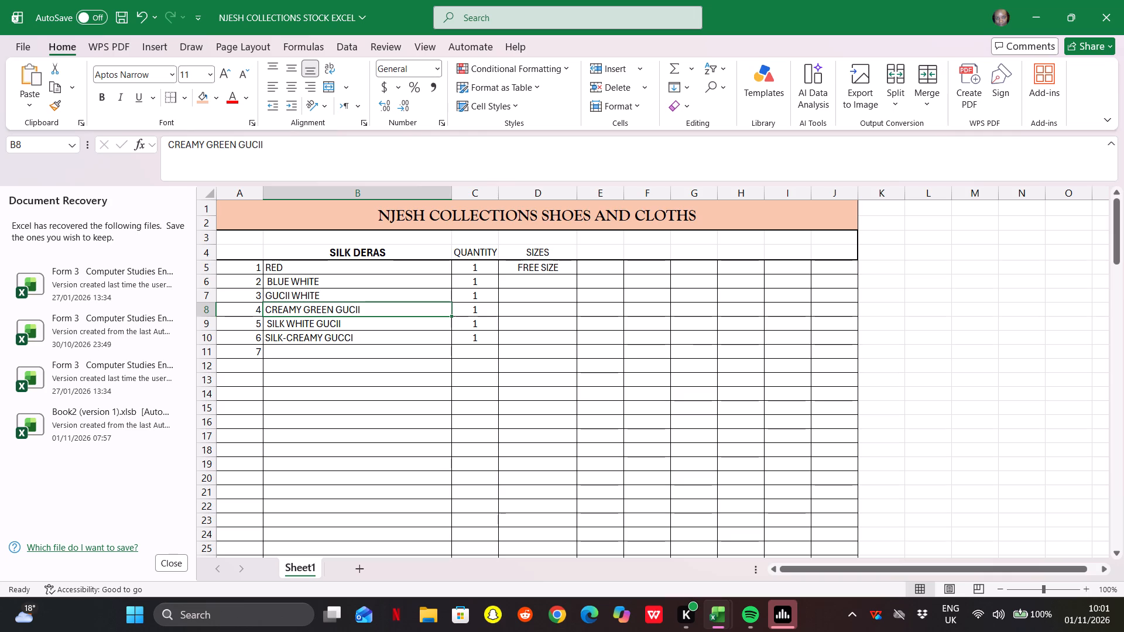
left_click_drag(256, 245, 458, 252)
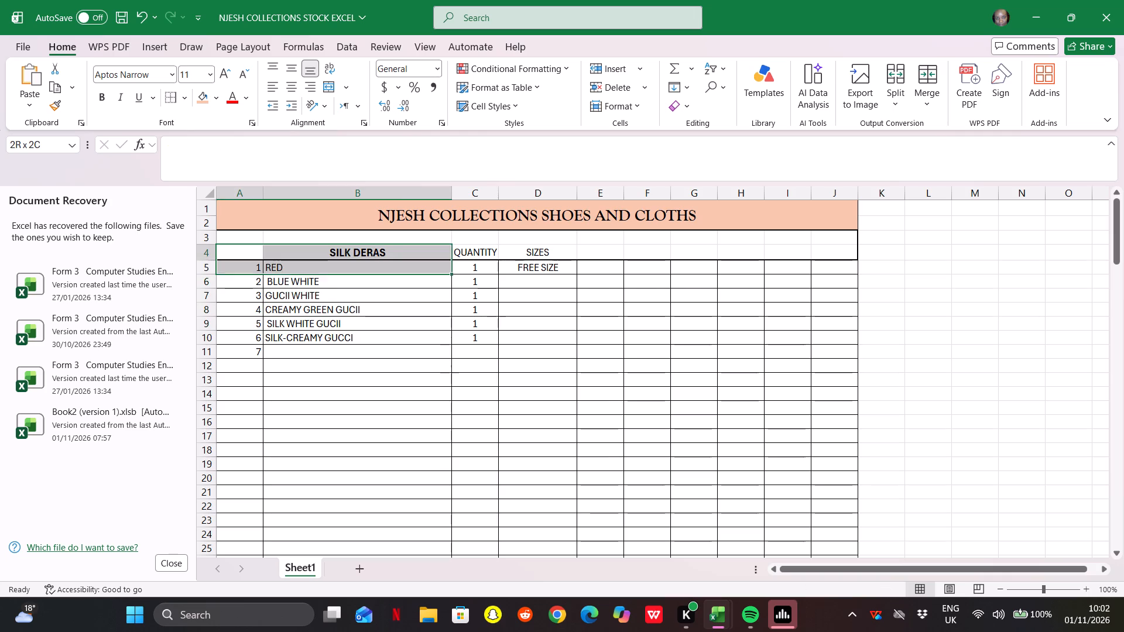
left_click_drag(458, 252, 755, 236)
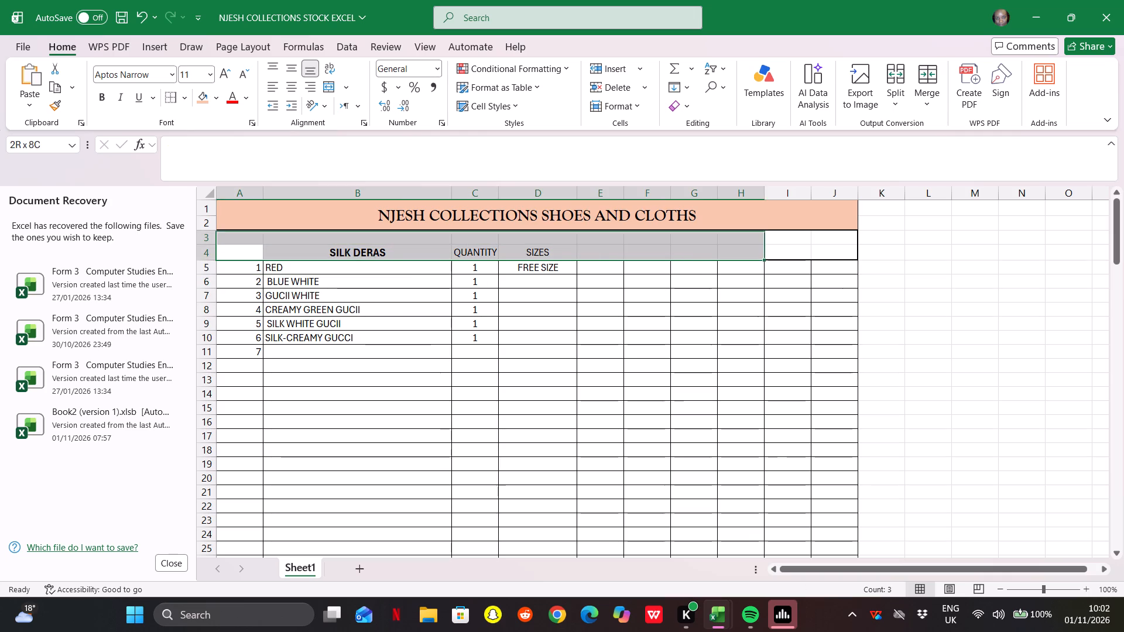
left_click_drag(755, 236, 828, 238)
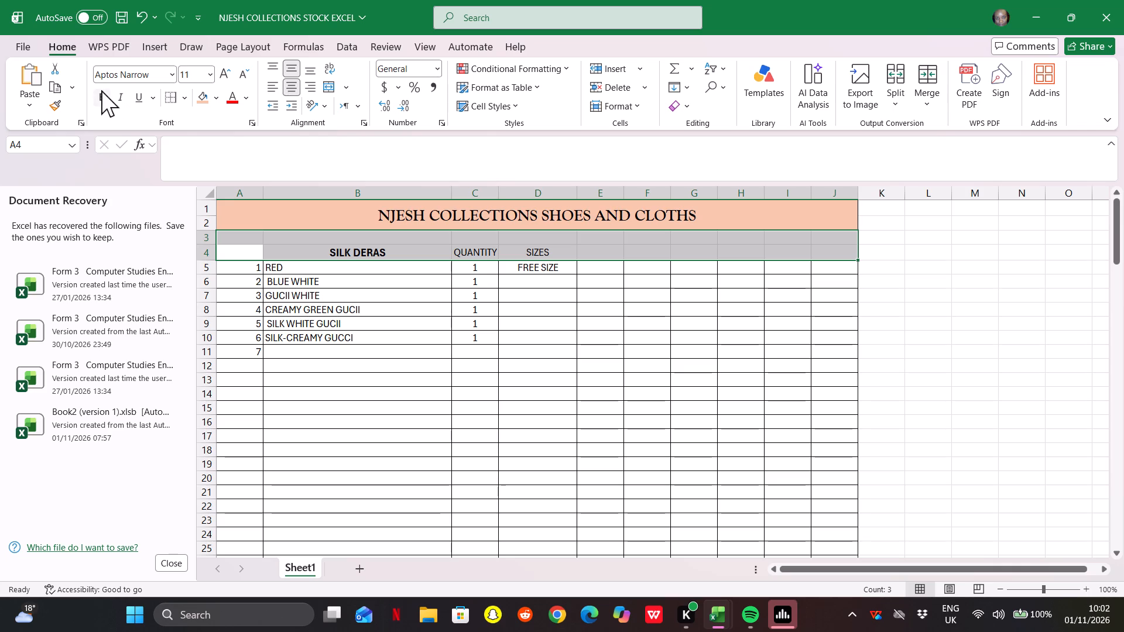
left_click(101, 90)
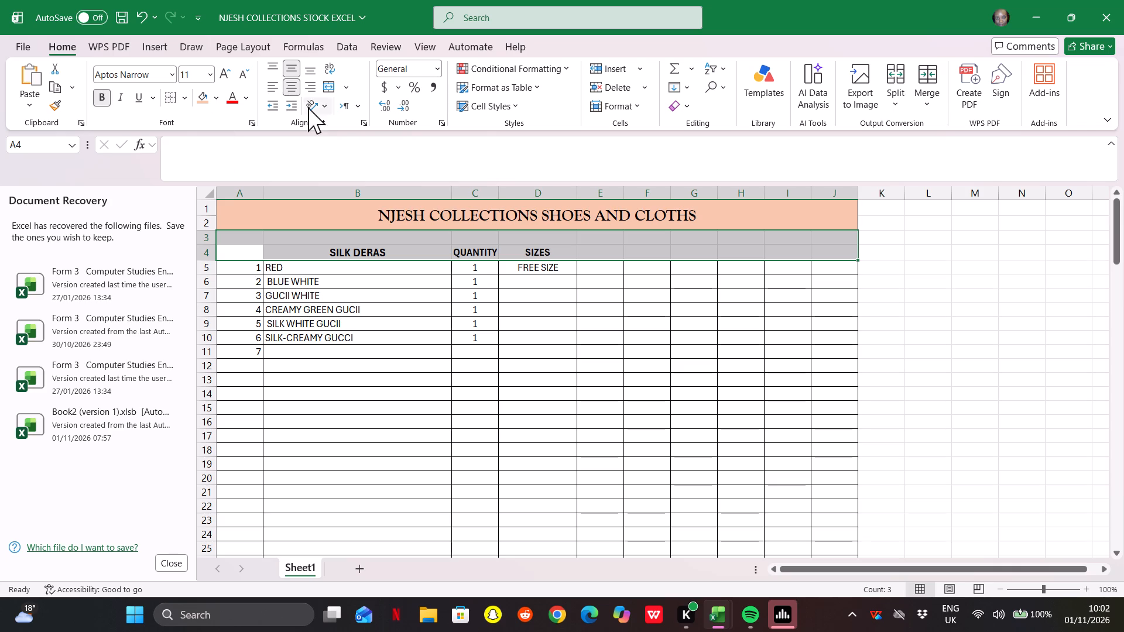
Increase the font size of heading rows 3 and 4 to 14.
left_click(223, 67)
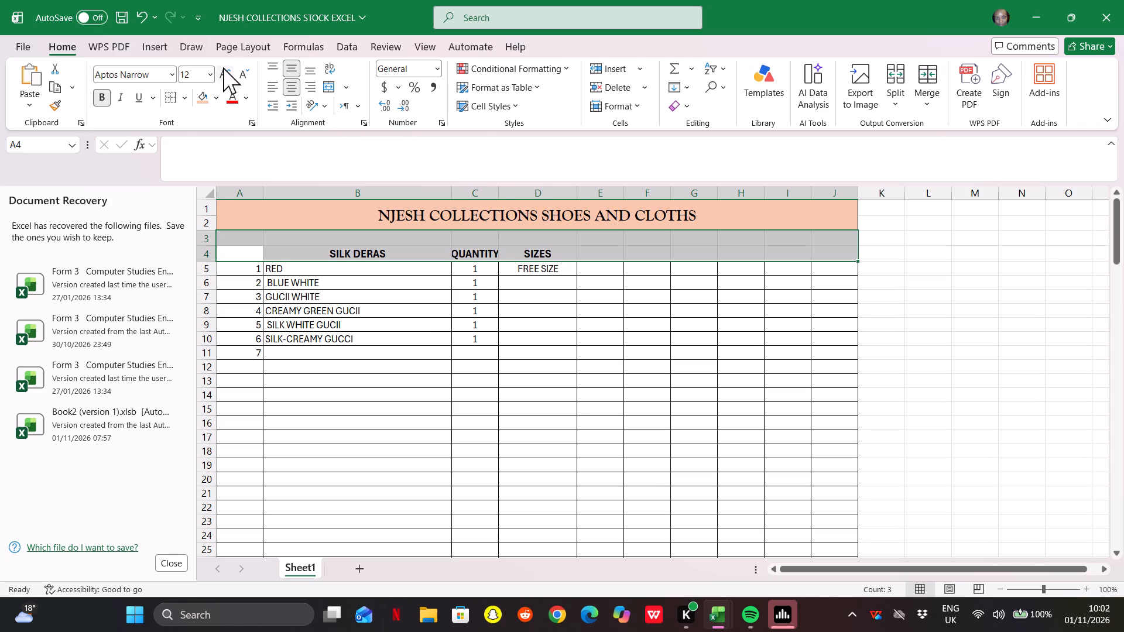
left_click(223, 67)
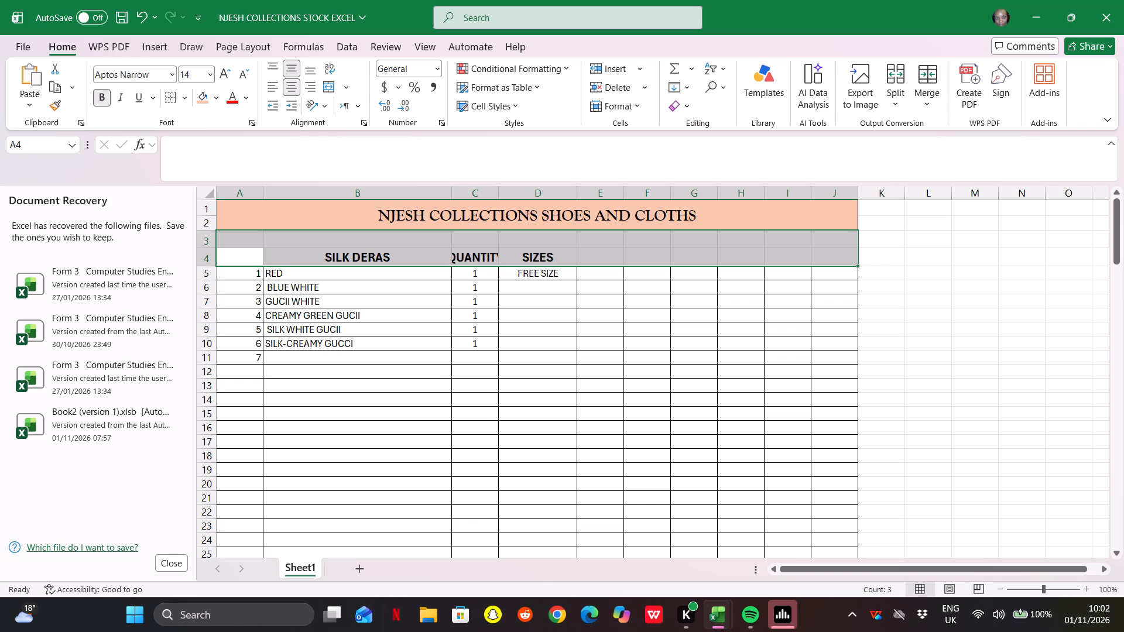
Narrow the SILK DERAS column and widen the QUANTITY column so its heading fits.
left_click_drag(453, 190, 426, 193)
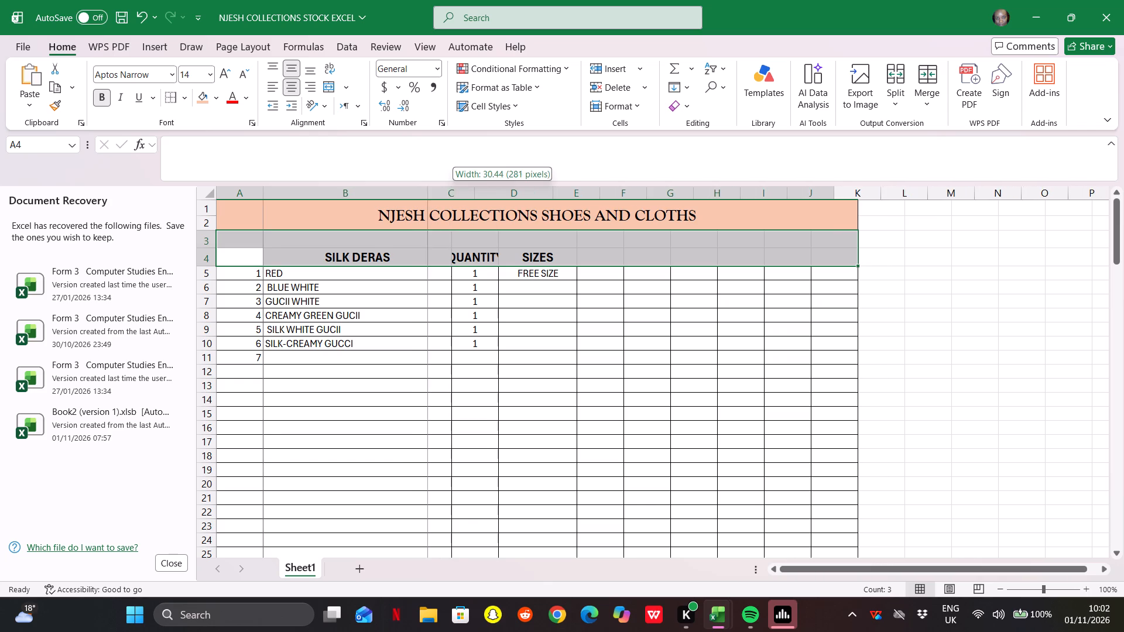
left_click_drag(426, 193, 415, 196)
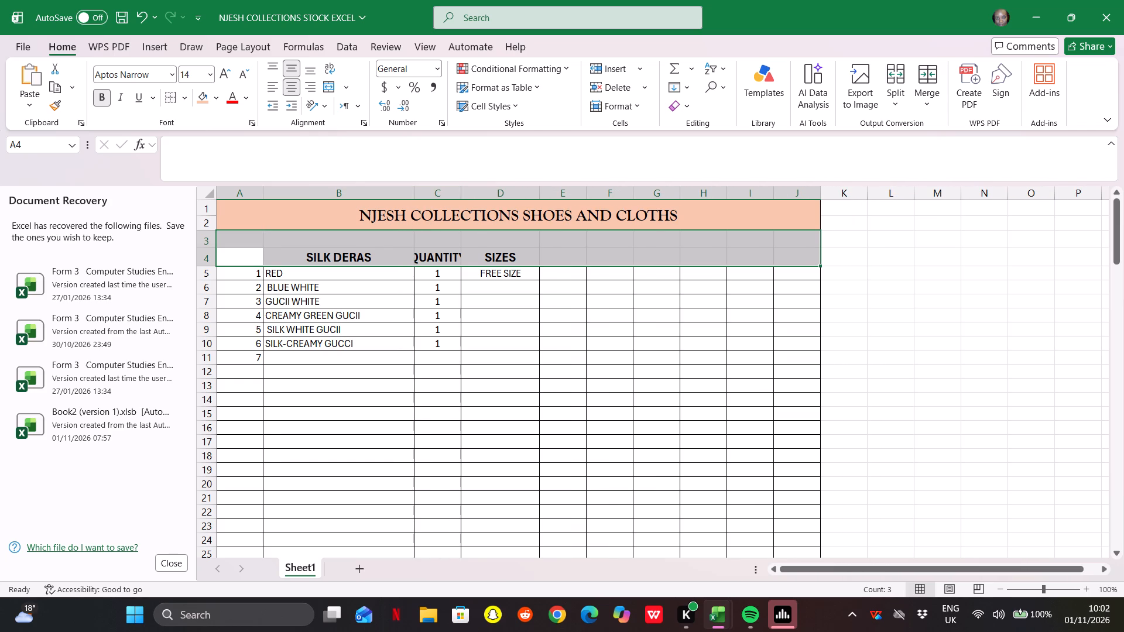
left_click_drag(413, 191, 402, 197)
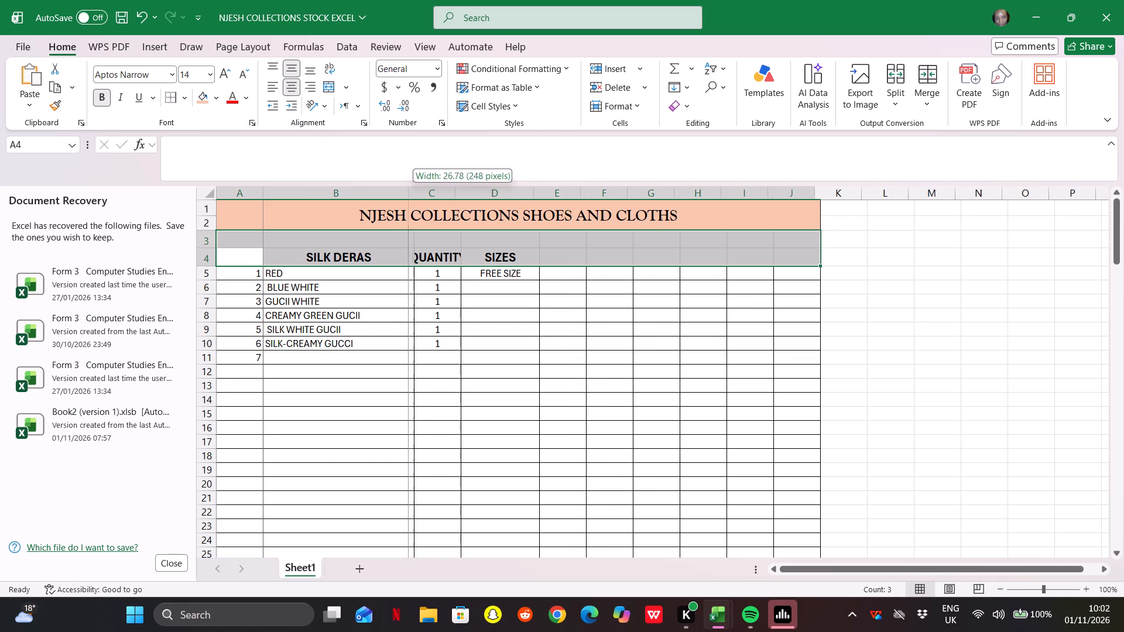
left_click_drag(402, 197, 380, 198)
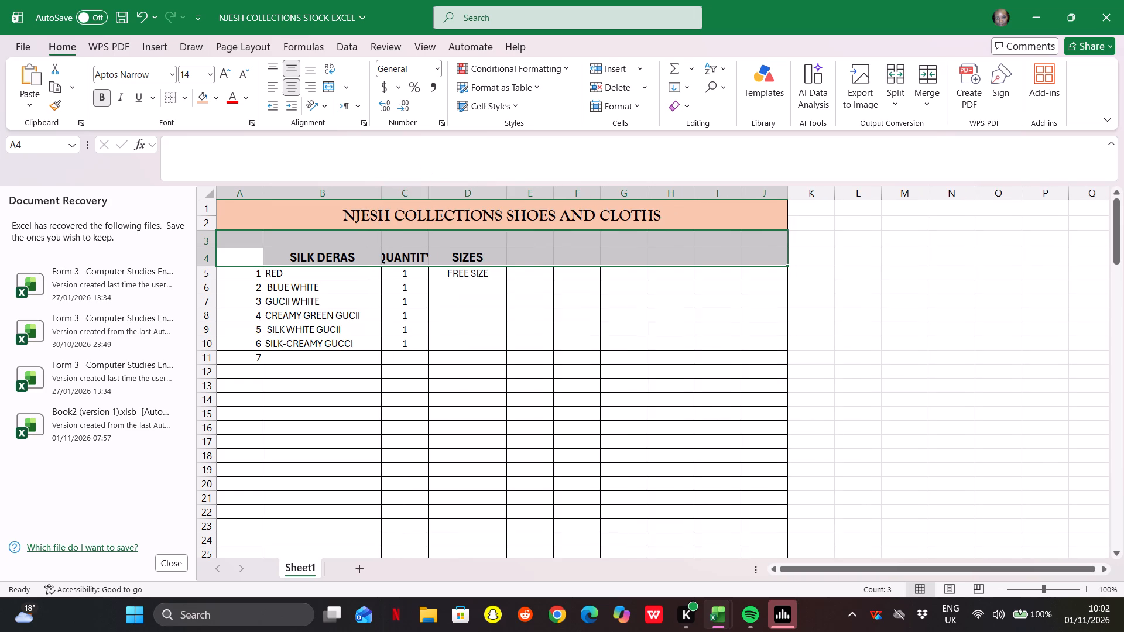
left_click_drag(429, 188, 515, 192)
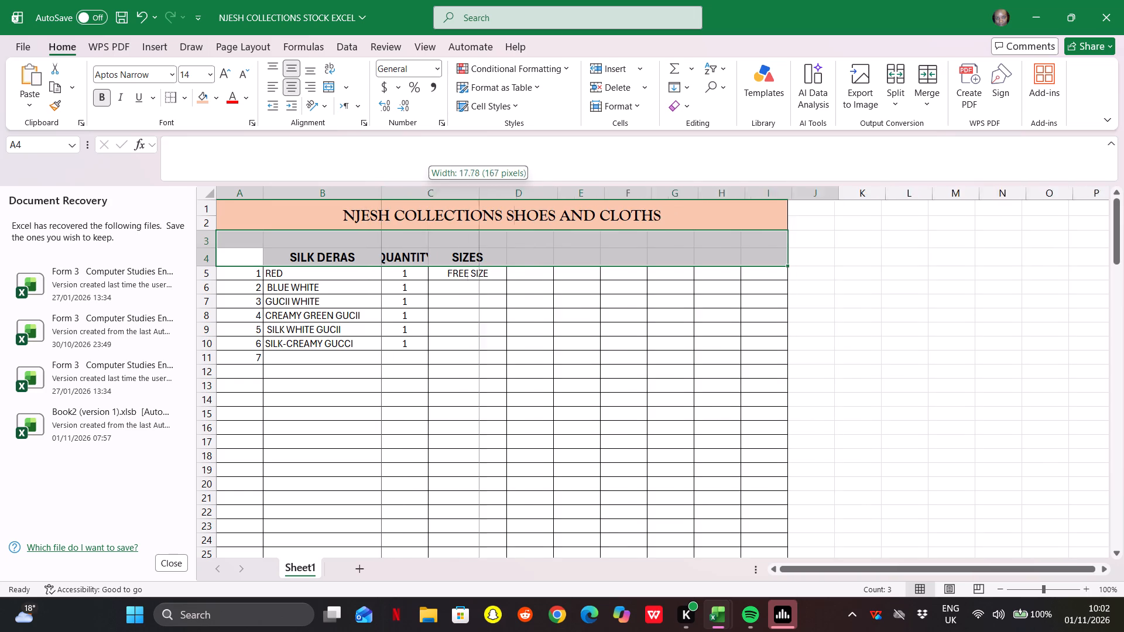
left_click_drag(515, 192, 477, 199)
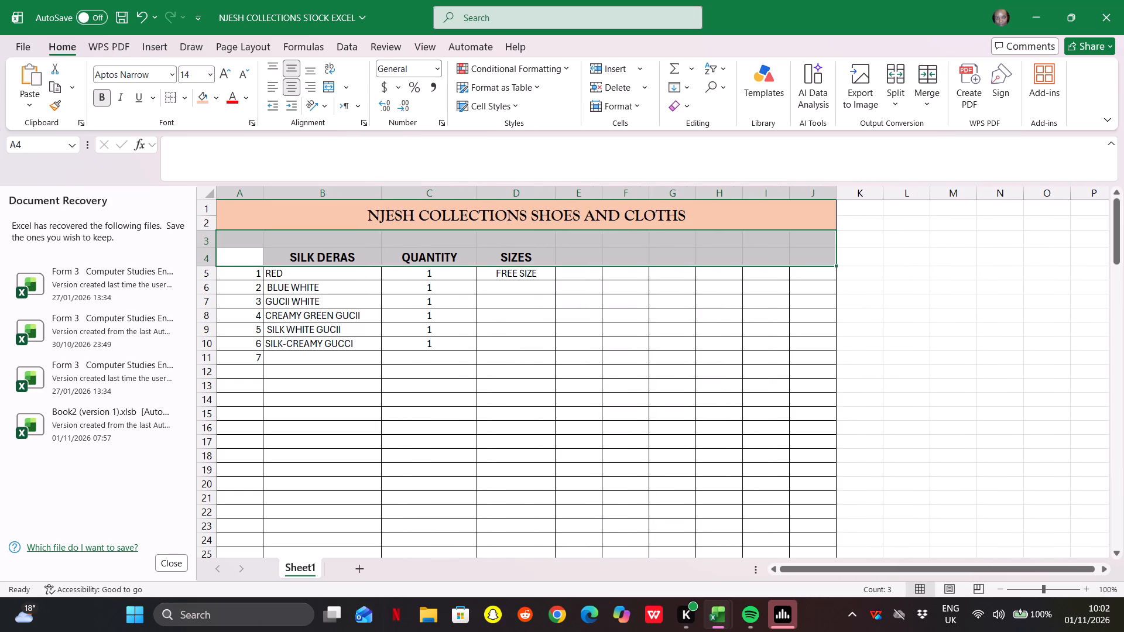
Fill FREE SIZE from D5 down to D10 for the remaining SILK DERAS items.
left_click(511, 269)
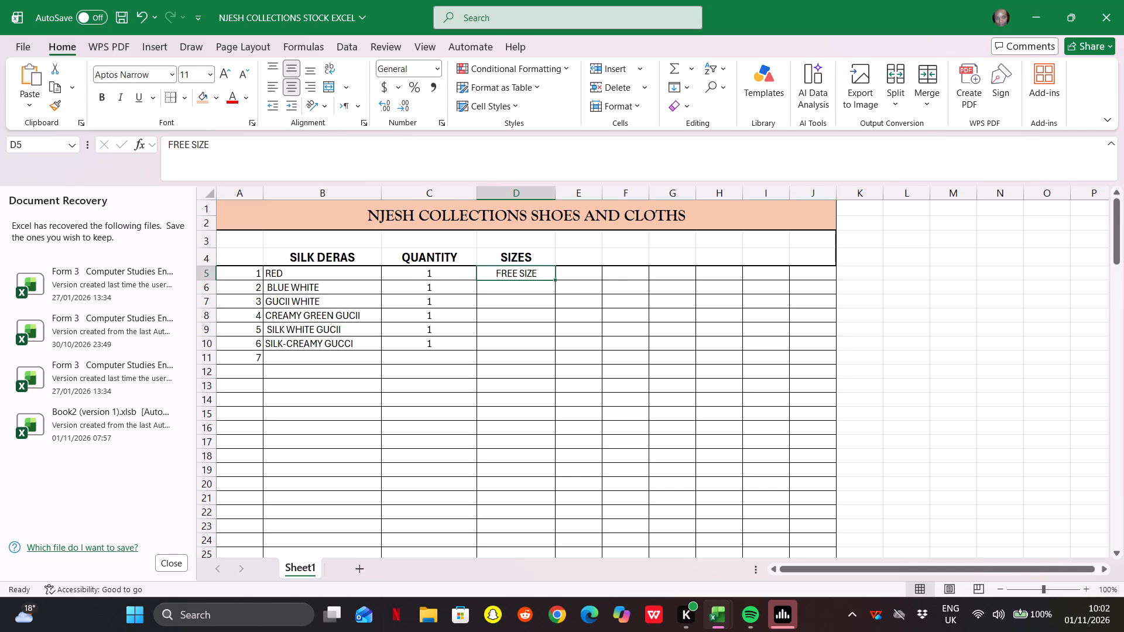
left_click_drag(555, 279, 544, 356)
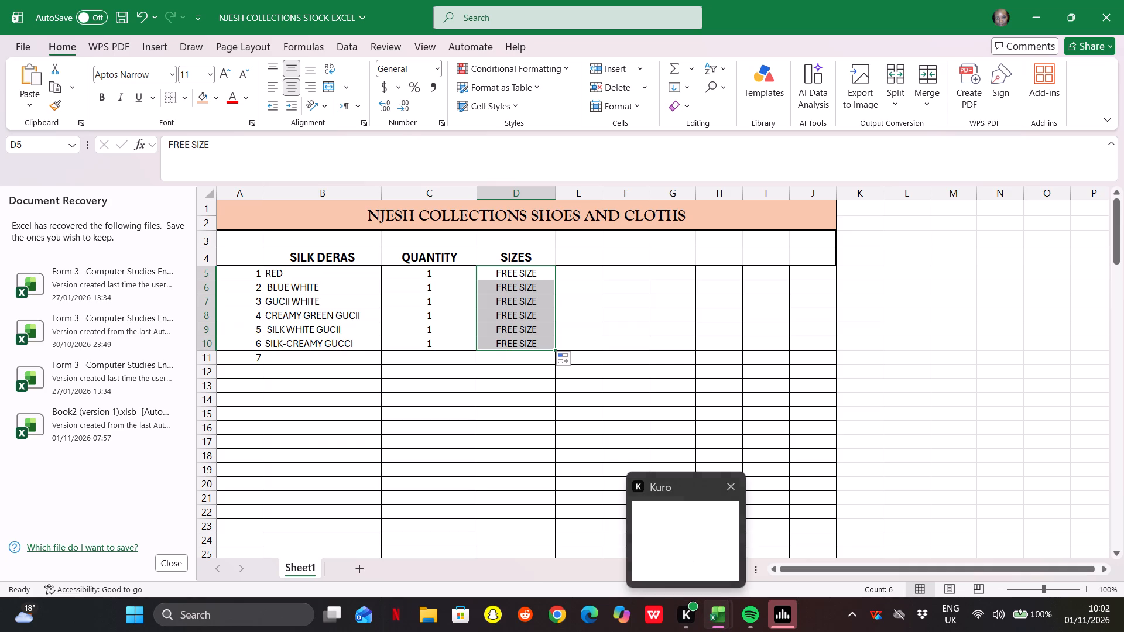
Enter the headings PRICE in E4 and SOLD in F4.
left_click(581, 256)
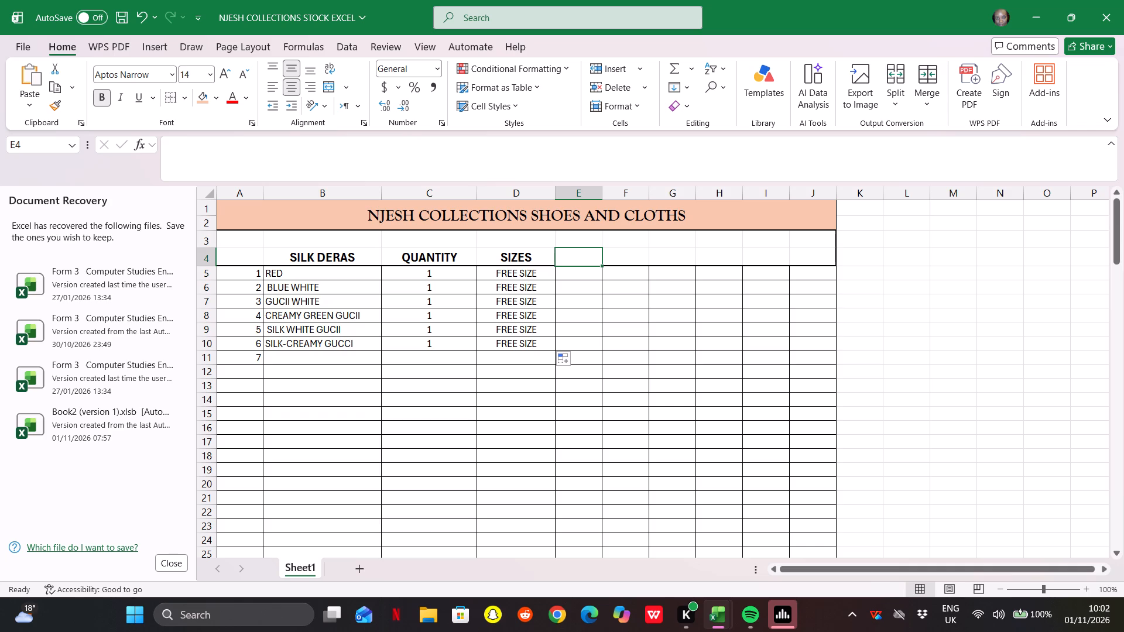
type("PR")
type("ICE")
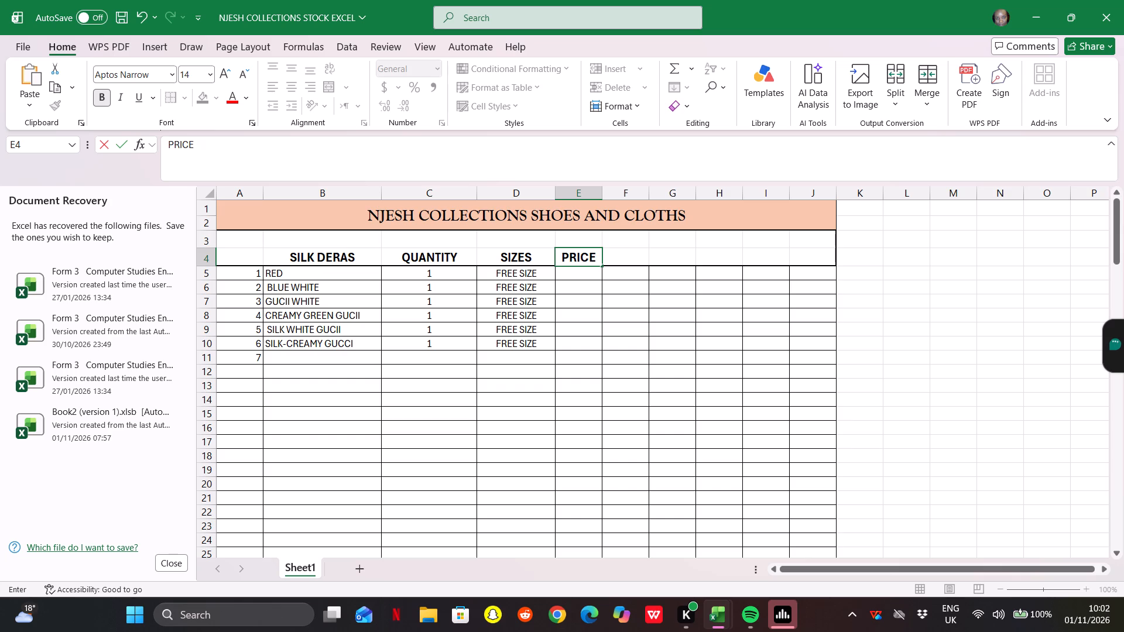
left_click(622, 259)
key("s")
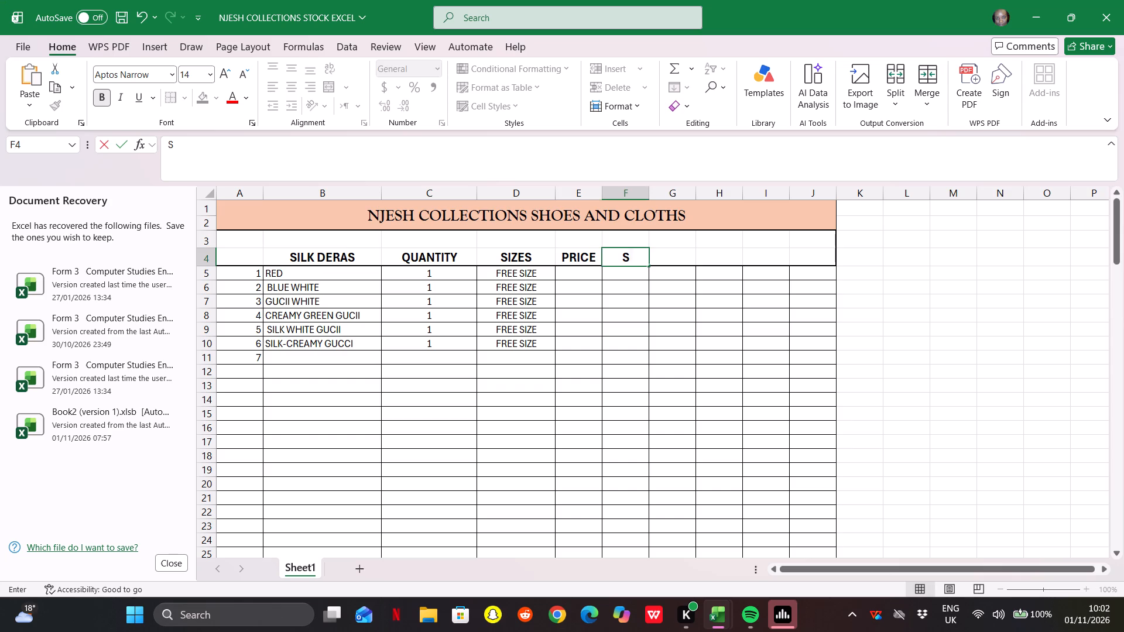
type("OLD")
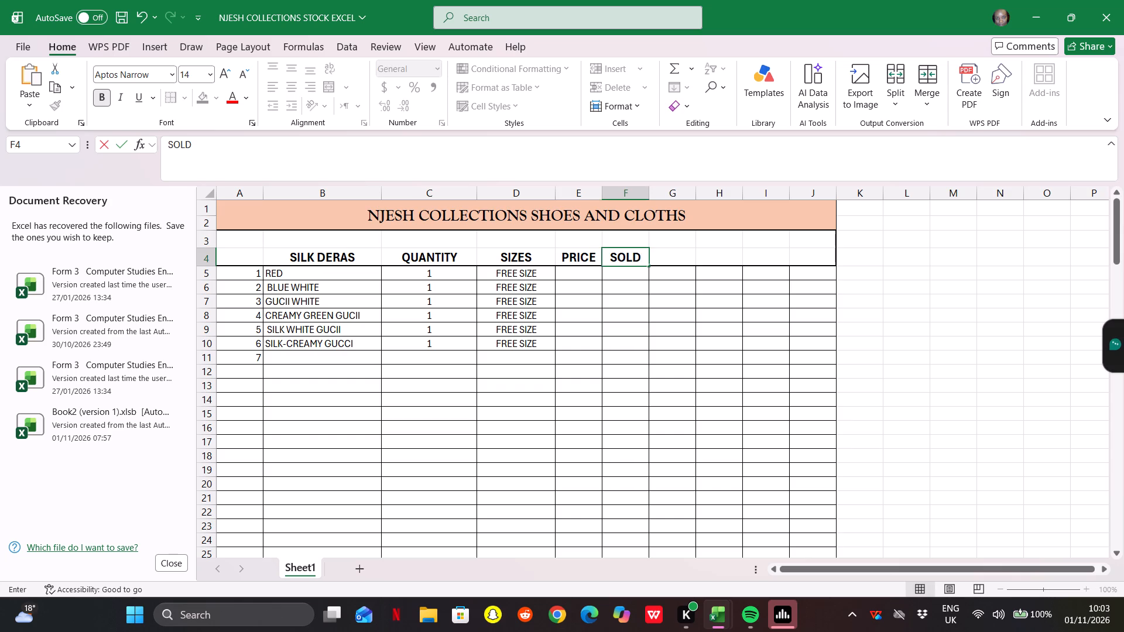
Enter the heading PRICESOLD in G4.
left_click(681, 256)
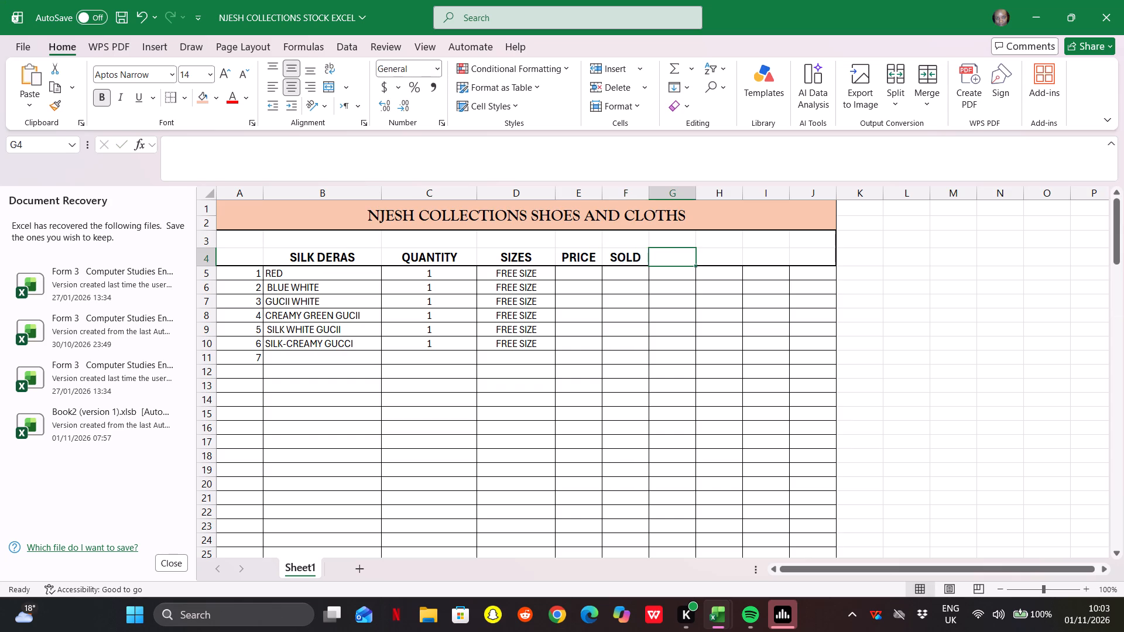
type("PR")
type("ICESOLD")
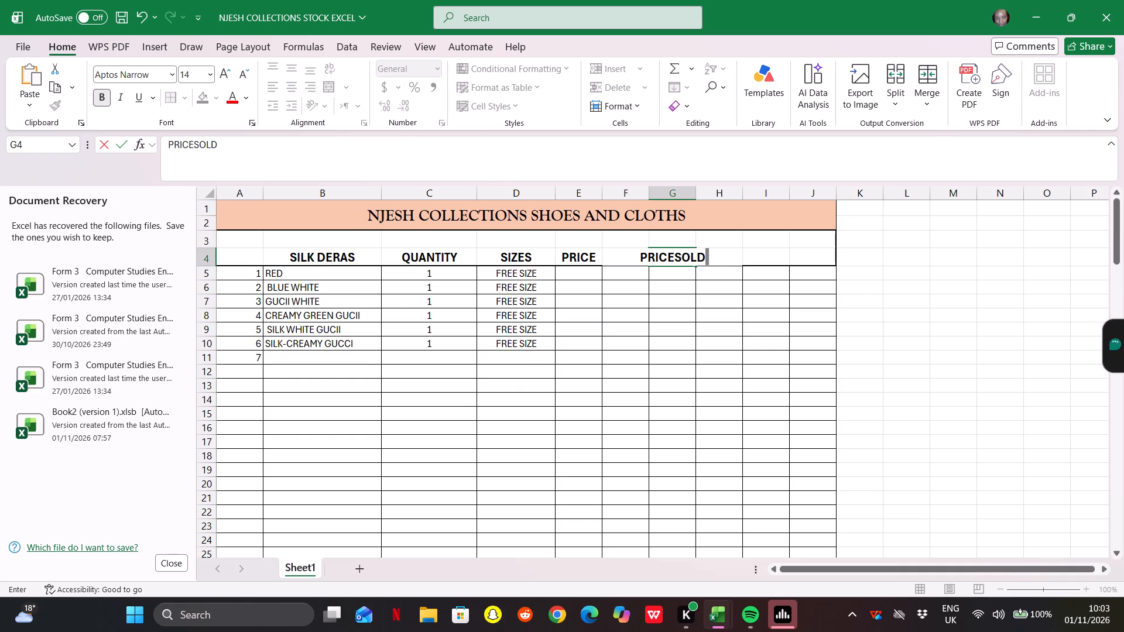
Replace the heading in E4 with BUYING PRICE and widen column E to fit it.
left_click(571, 258)
key("b")
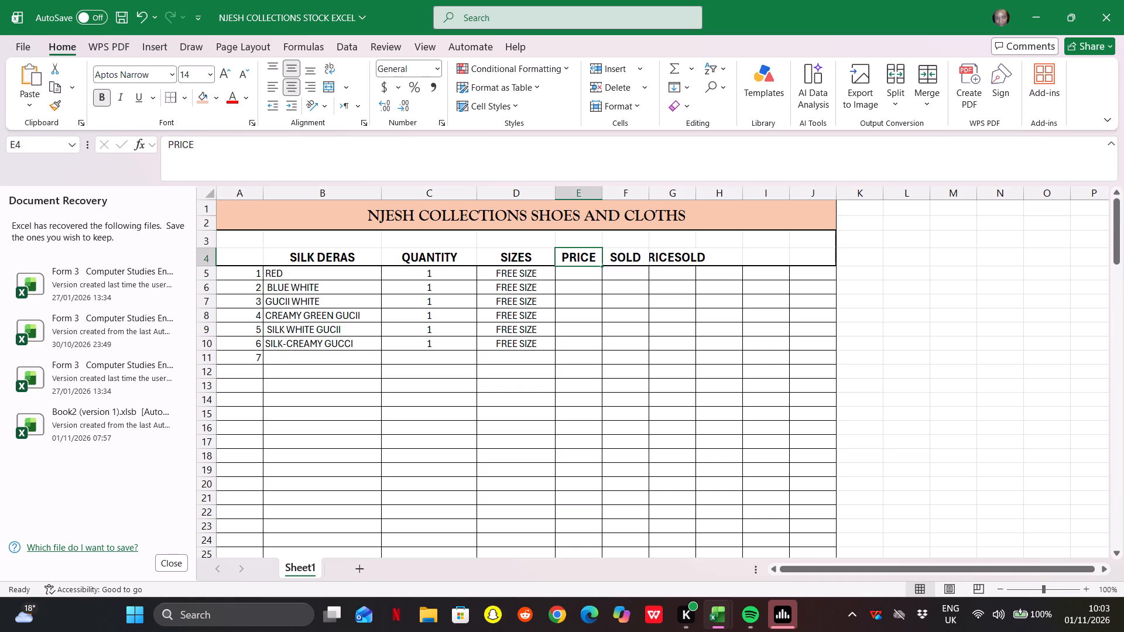
type("UYING PRICE")
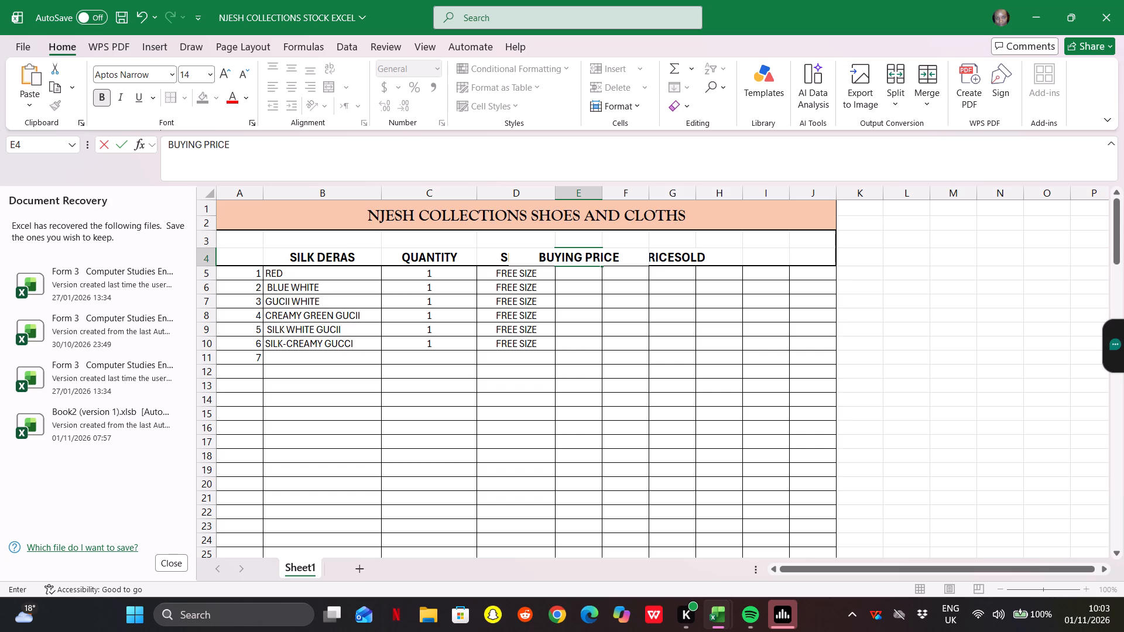
left_click(600, 195)
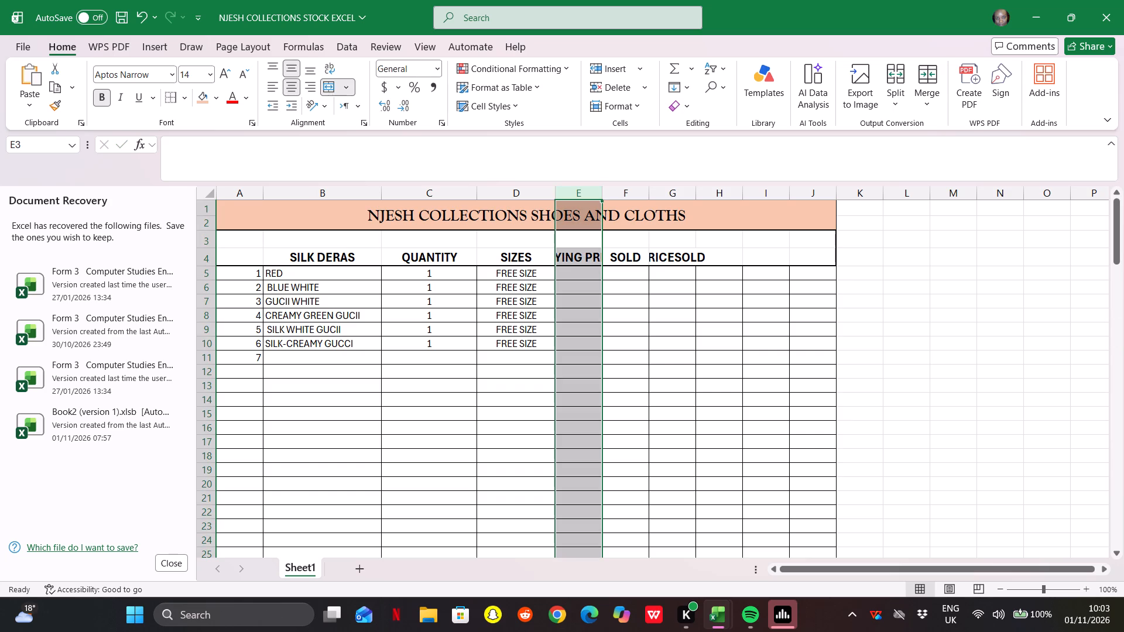
left_click_drag(600, 195, 649, 171)
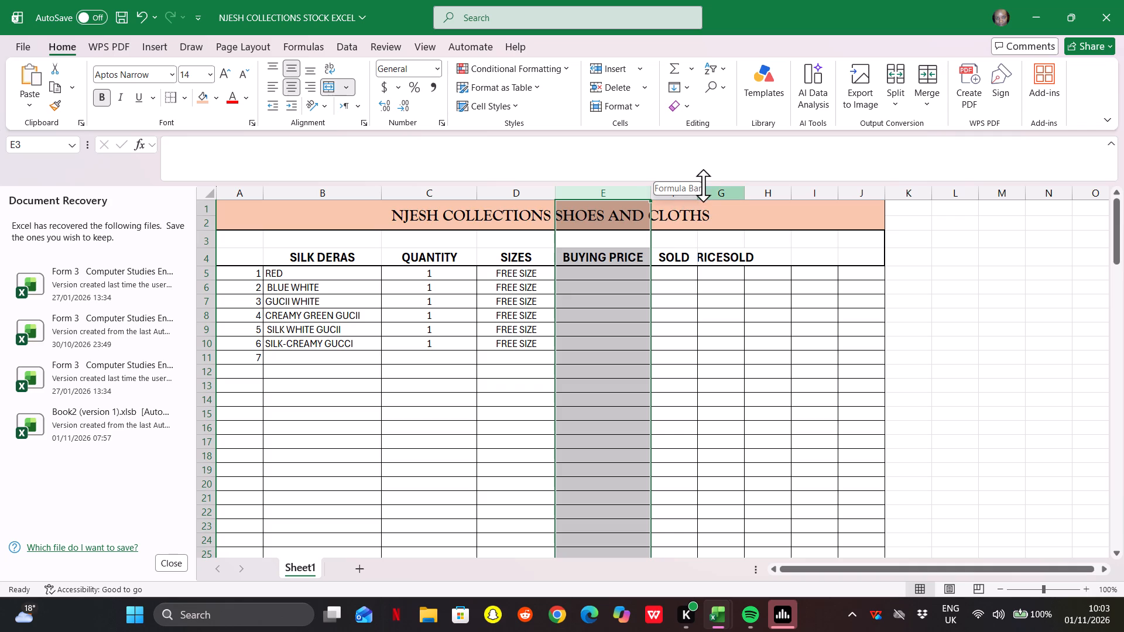
left_click(733, 136)
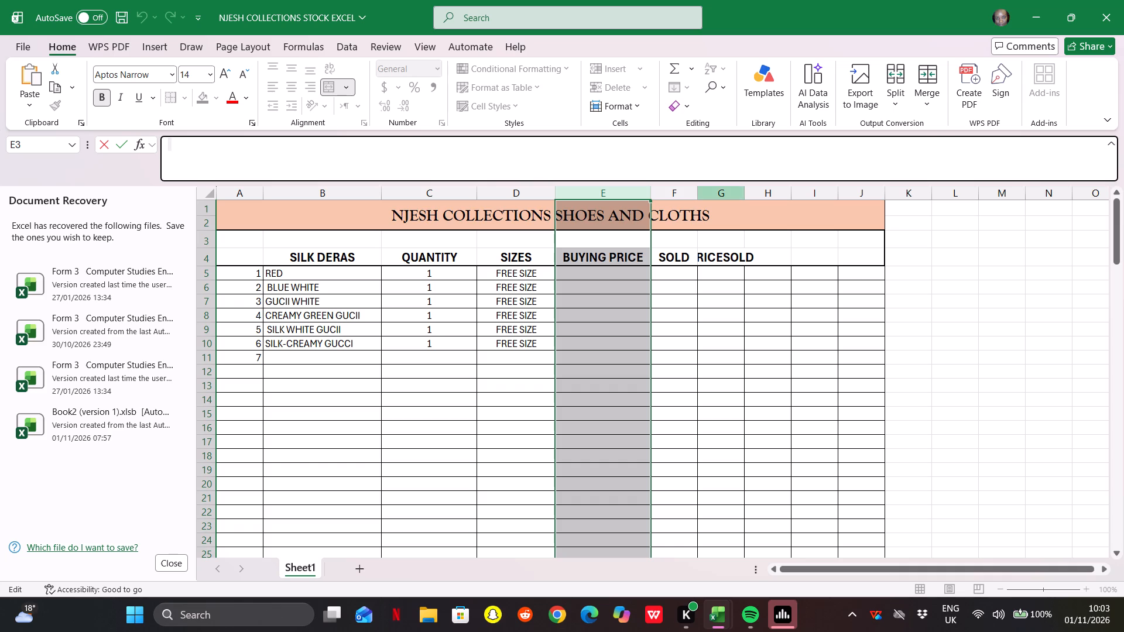
left_click(698, 192)
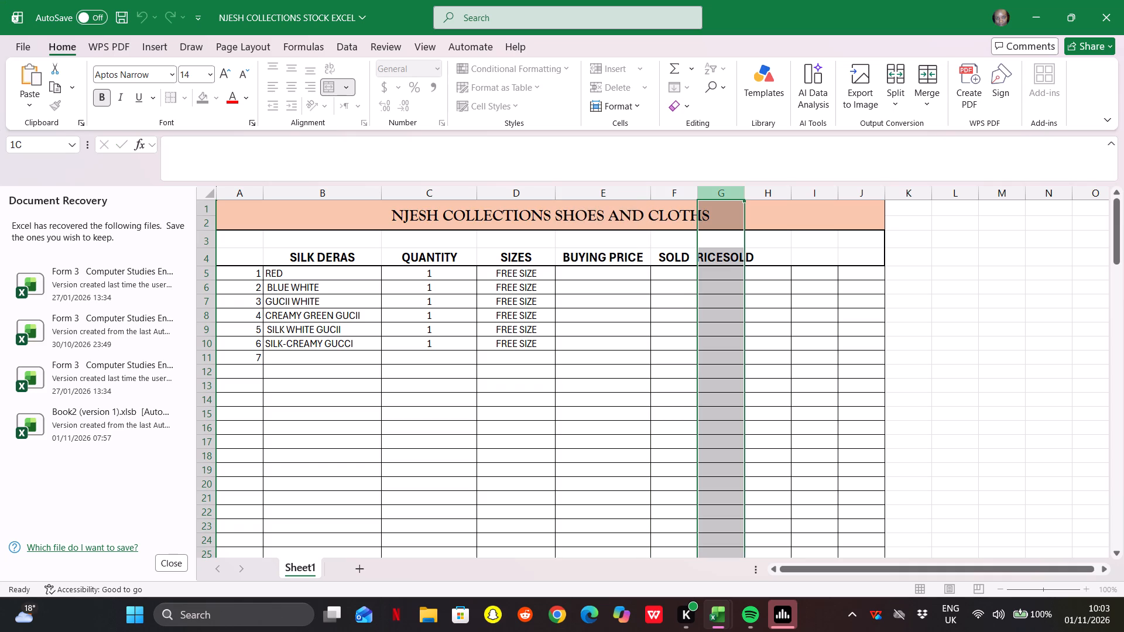
Replace the heading in F4 with SELLING PRICE and widen column F with room to spare.
left_click(673, 257)
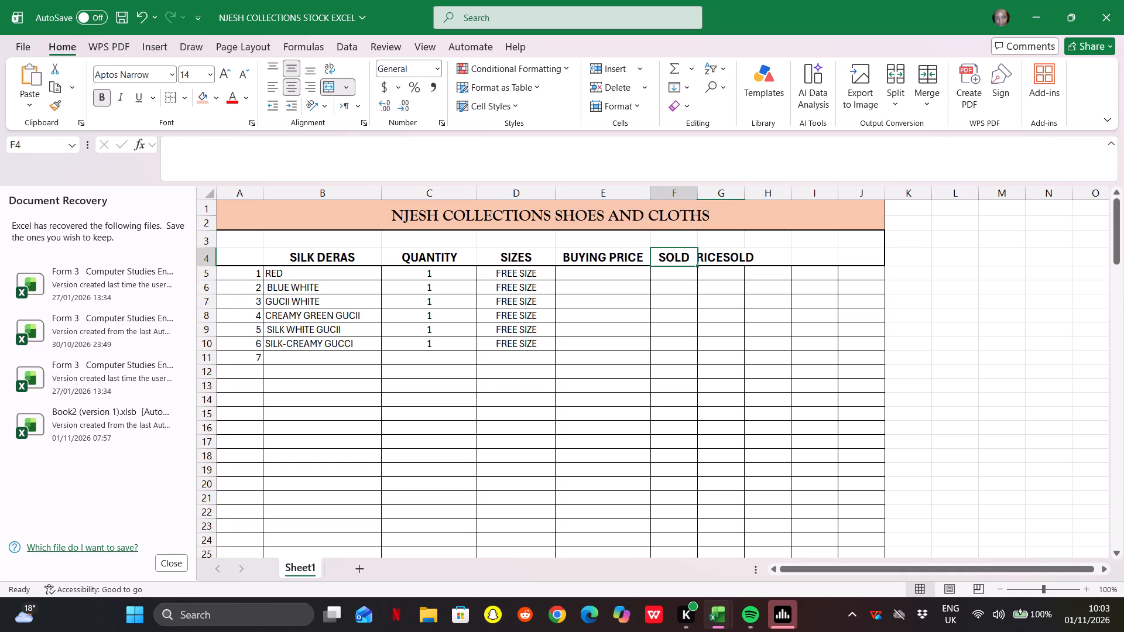
key("BackSpace")
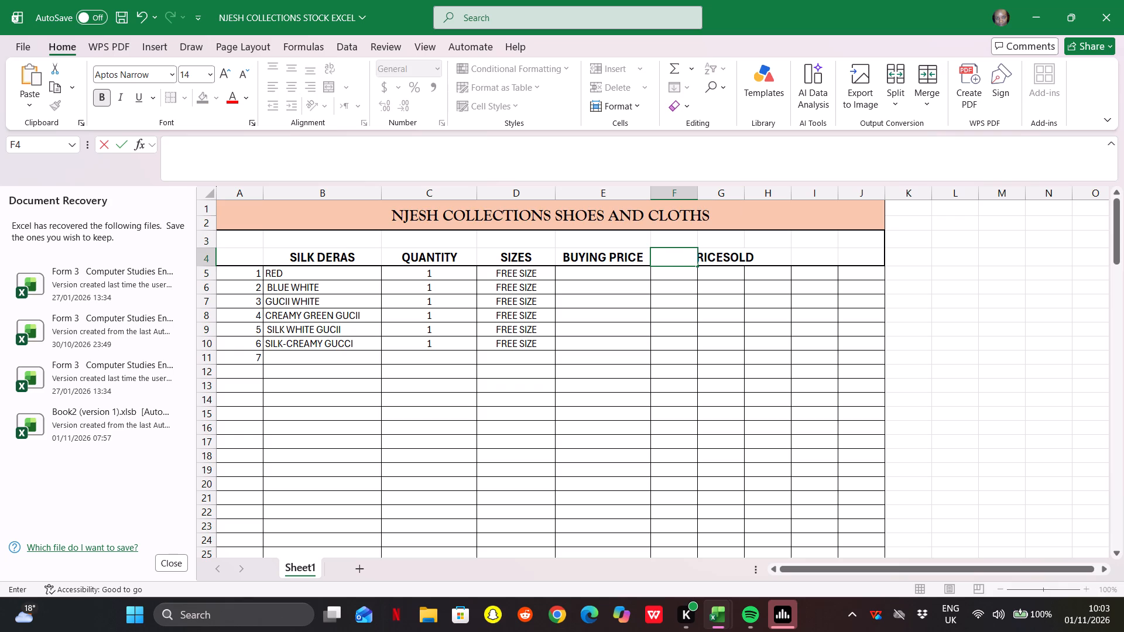
type("SE")
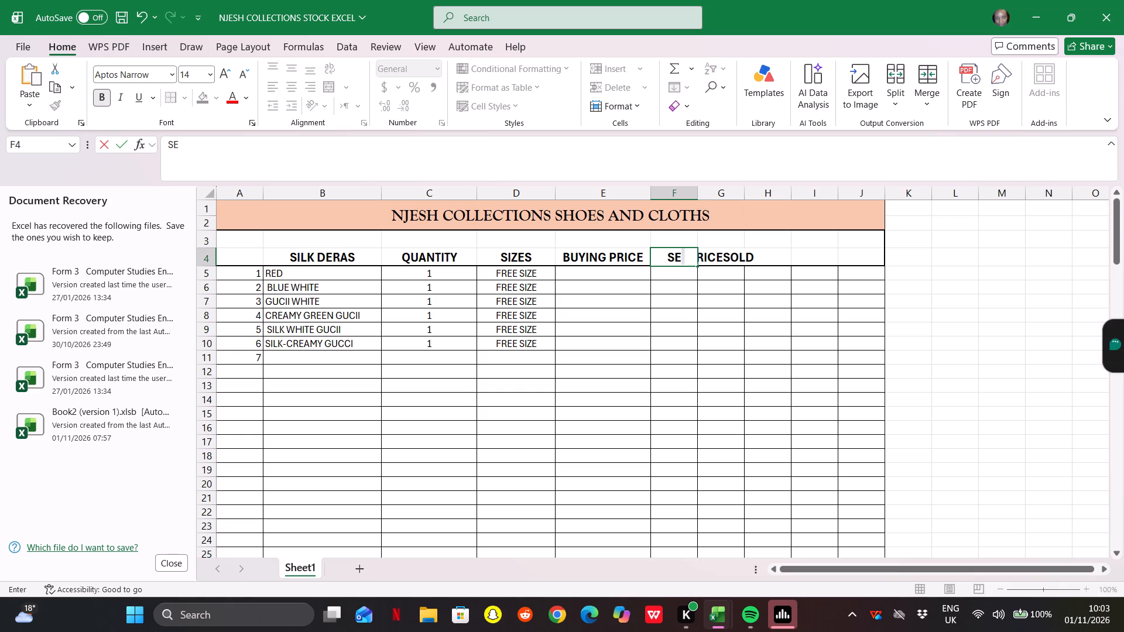
type("LLING PRICE")
left_click(799, 266)
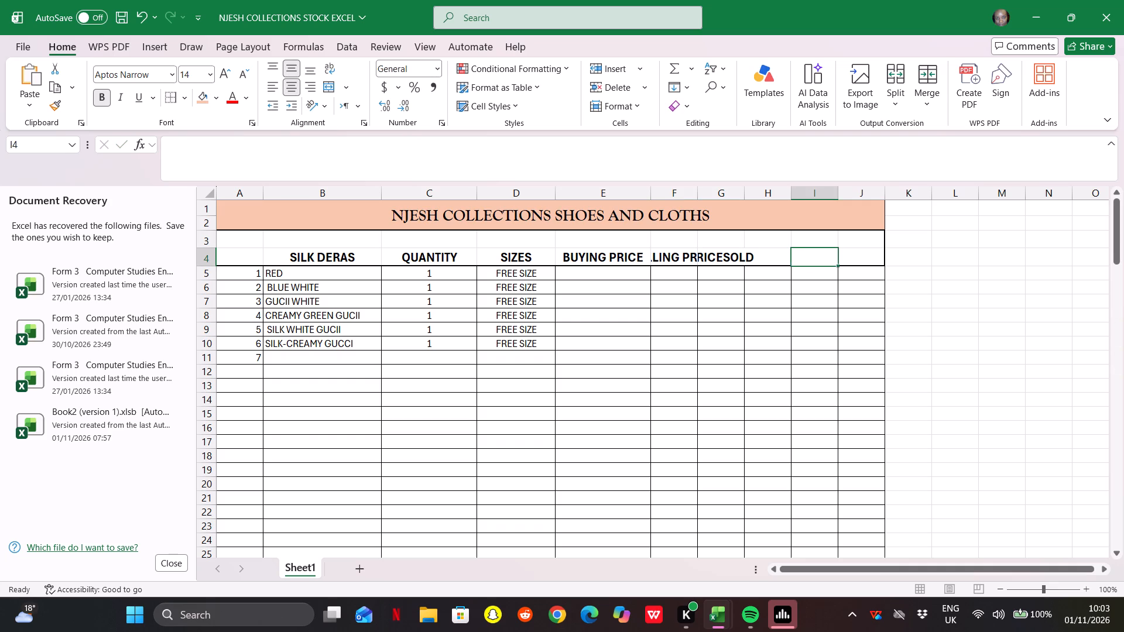
left_click_drag(695, 188, 758, 179)
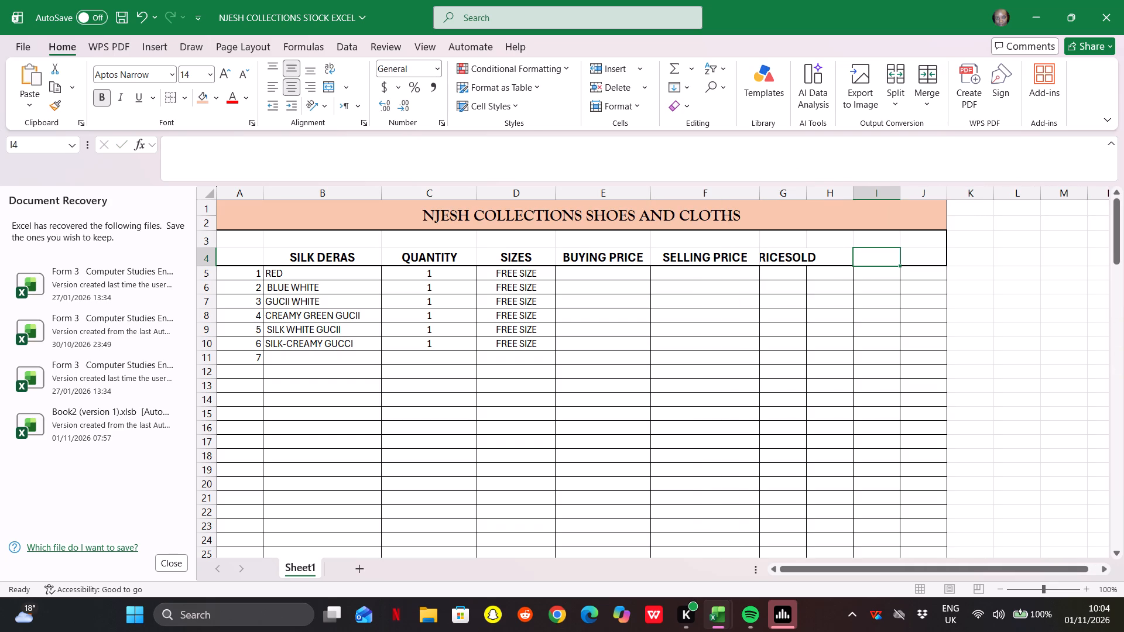
left_click_drag(757, 194, 814, 166)
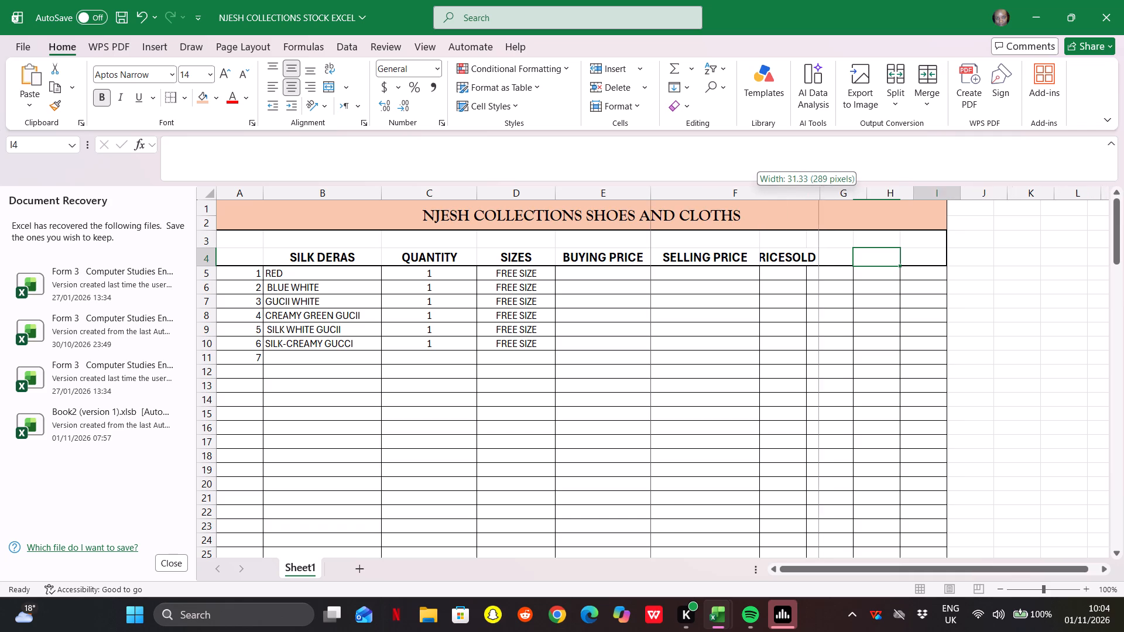
left_click_drag(814, 166, 806, 171)
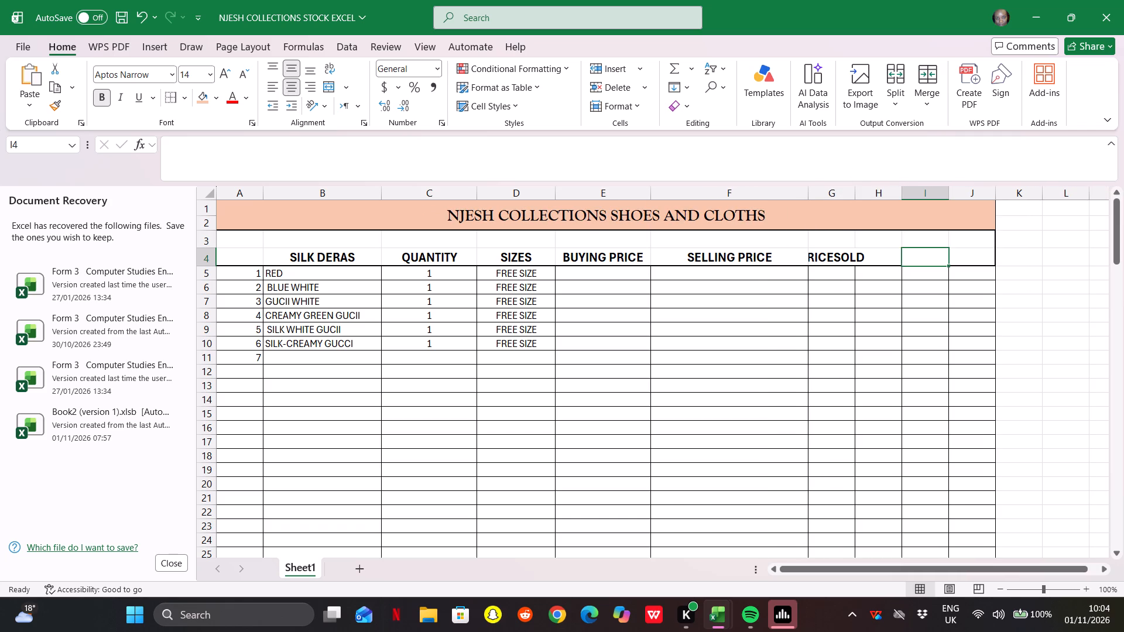
Widen column G so the PRICESOLD heading fits, and widen the empty column H beside it.
left_click_drag(854, 191, 950, 164)
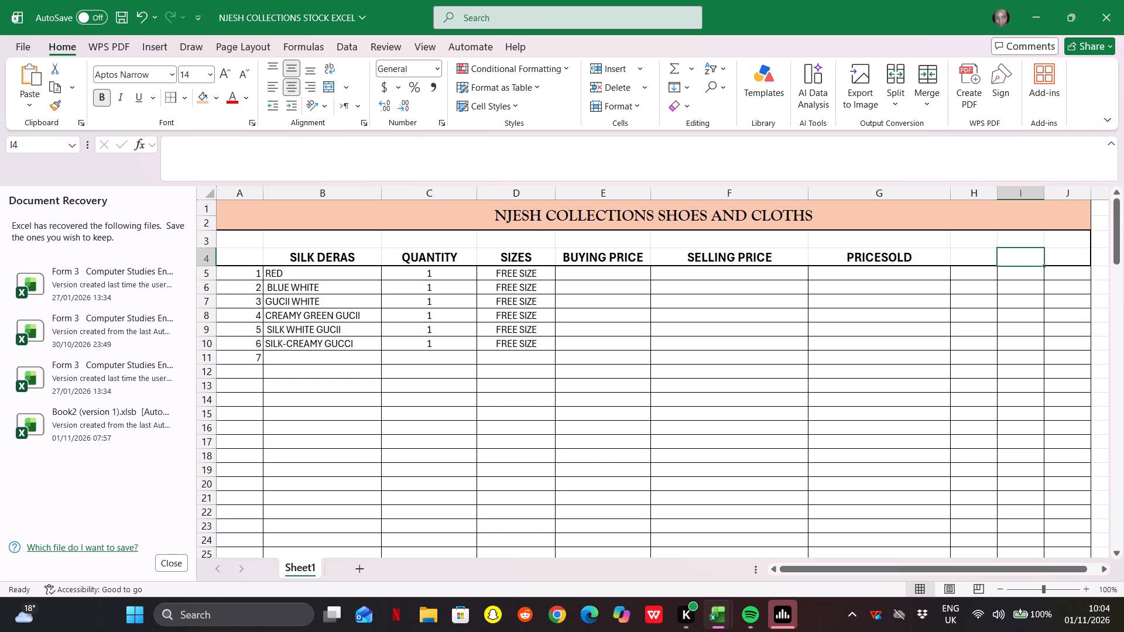
left_click_drag(995, 188, 1084, 165)
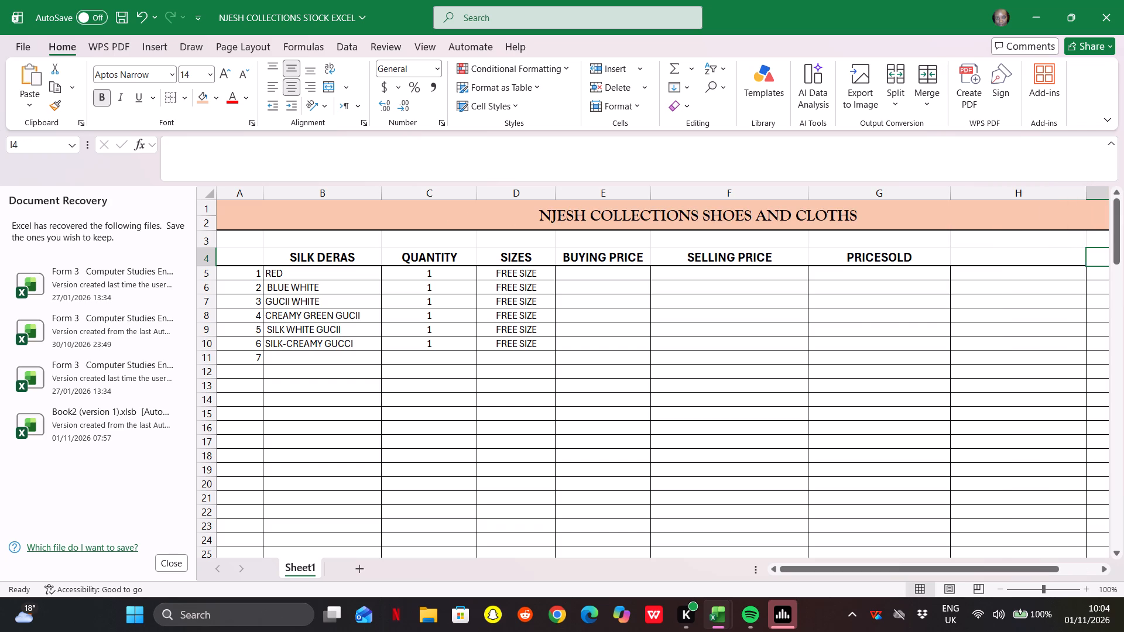
left_click_drag(952, 188, 922, 190)
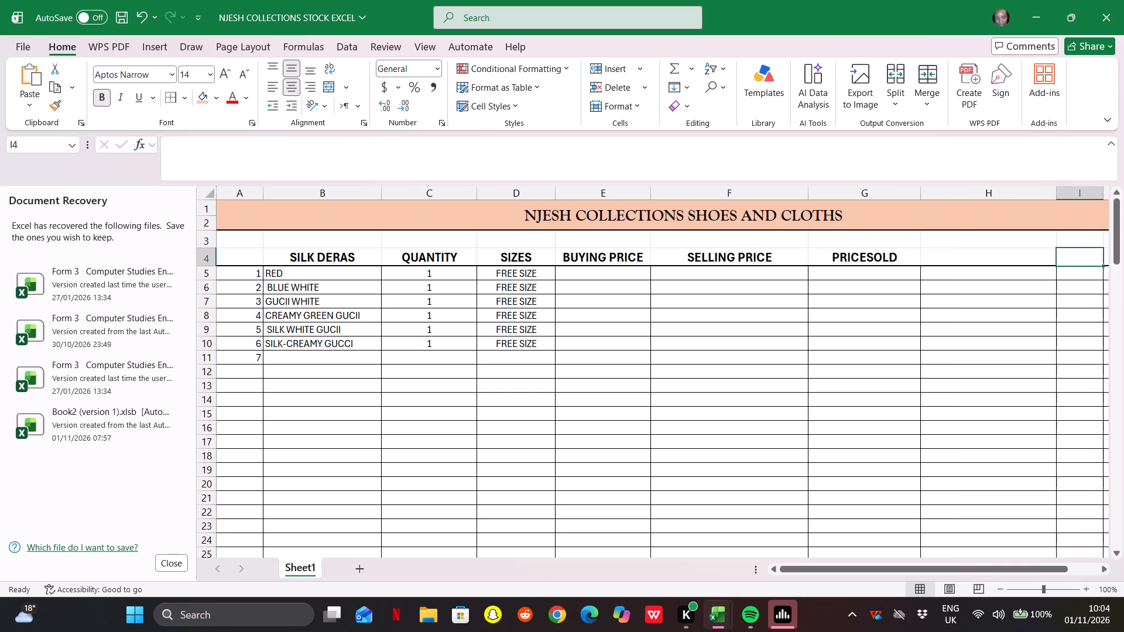
Enter the heading PROFIT in H4.
left_click(957, 257)
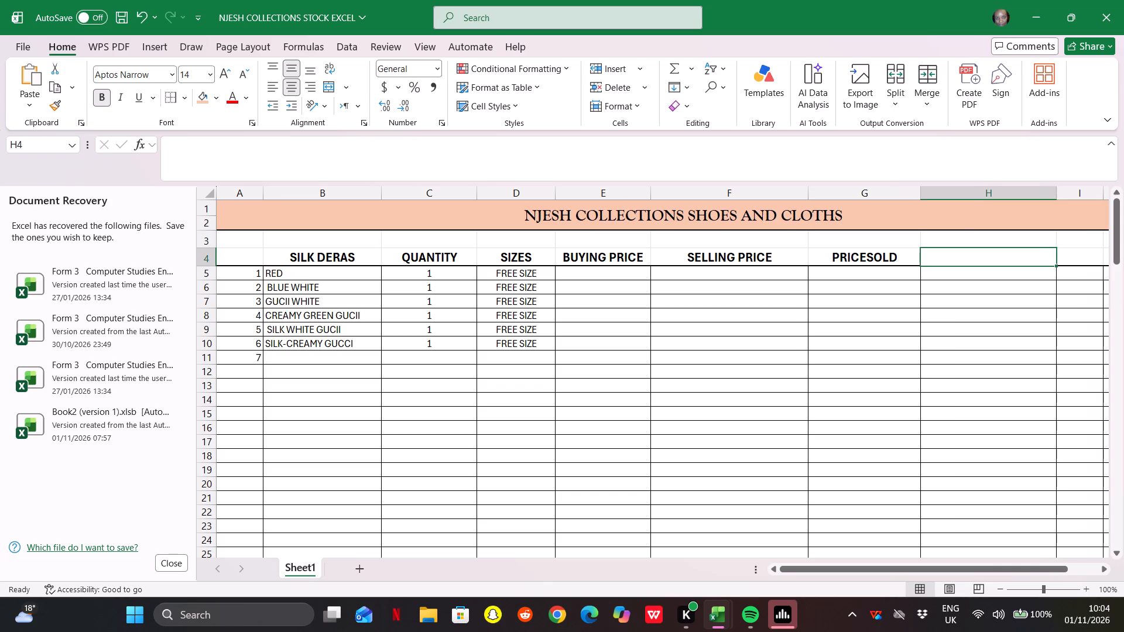
key("p")
type("ROFIT")
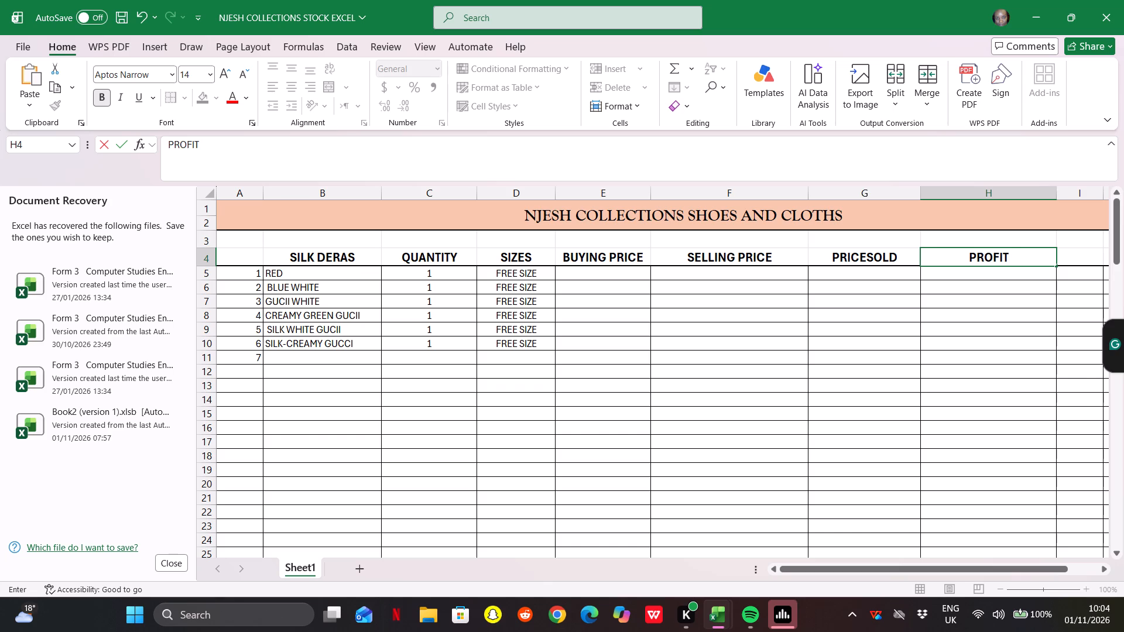
left_click(380, 215)
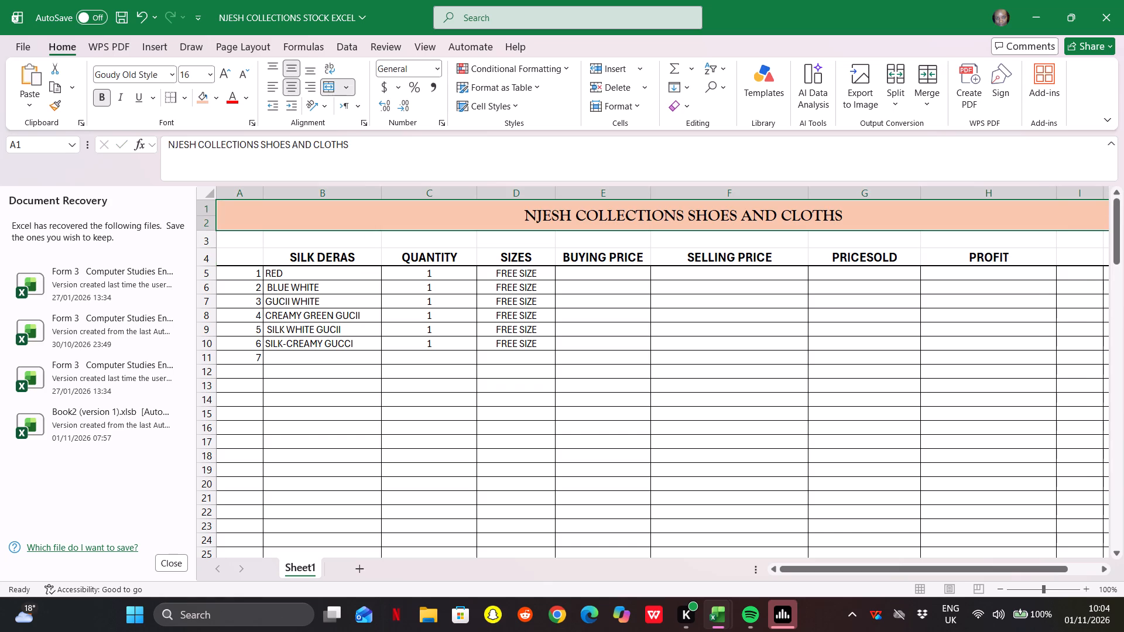
Narrow columns C through H one by one so each sits closer to its row 4 heading without cutting off the text.
left_click(381, 188)
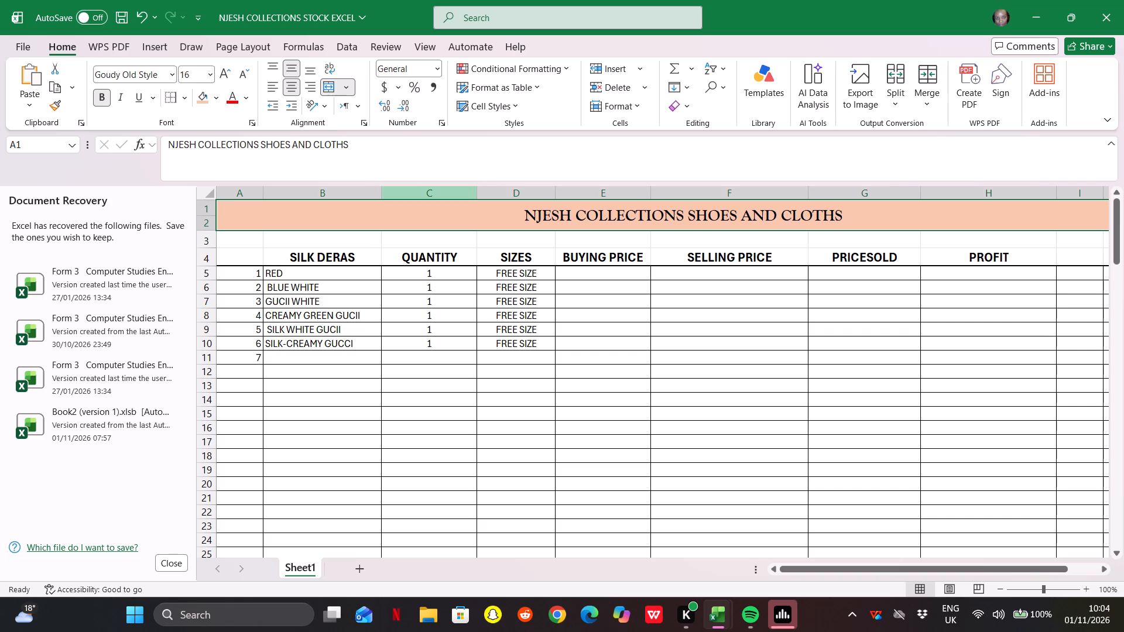
left_click_drag(478, 197, 452, 197)
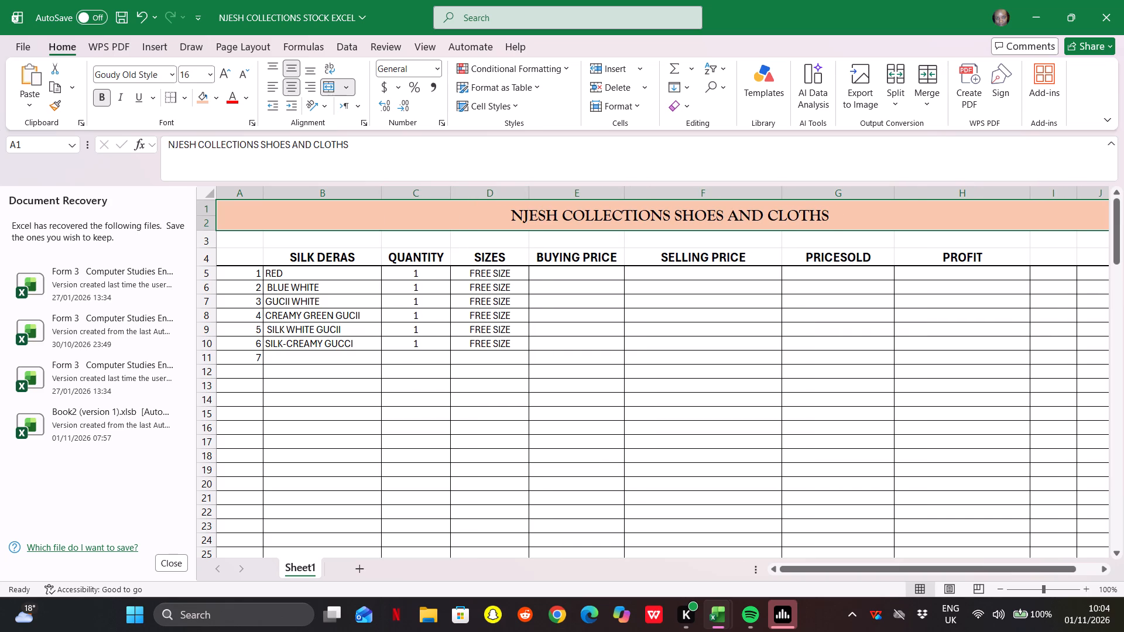
left_click_drag(528, 187, 510, 191)
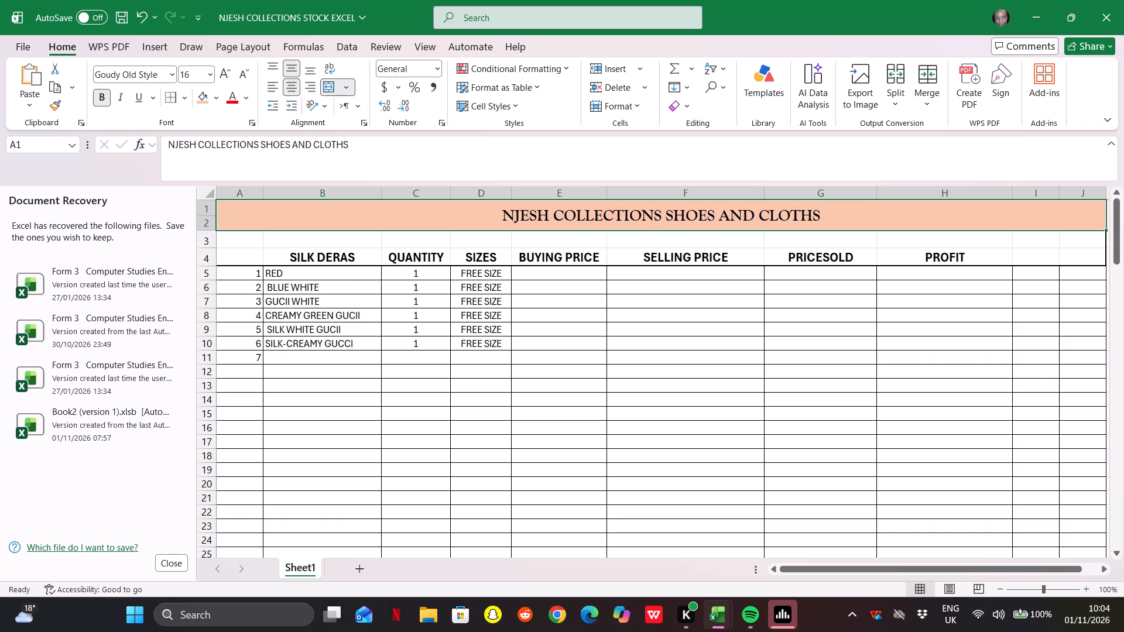
left_click_drag(605, 190, 594, 191)
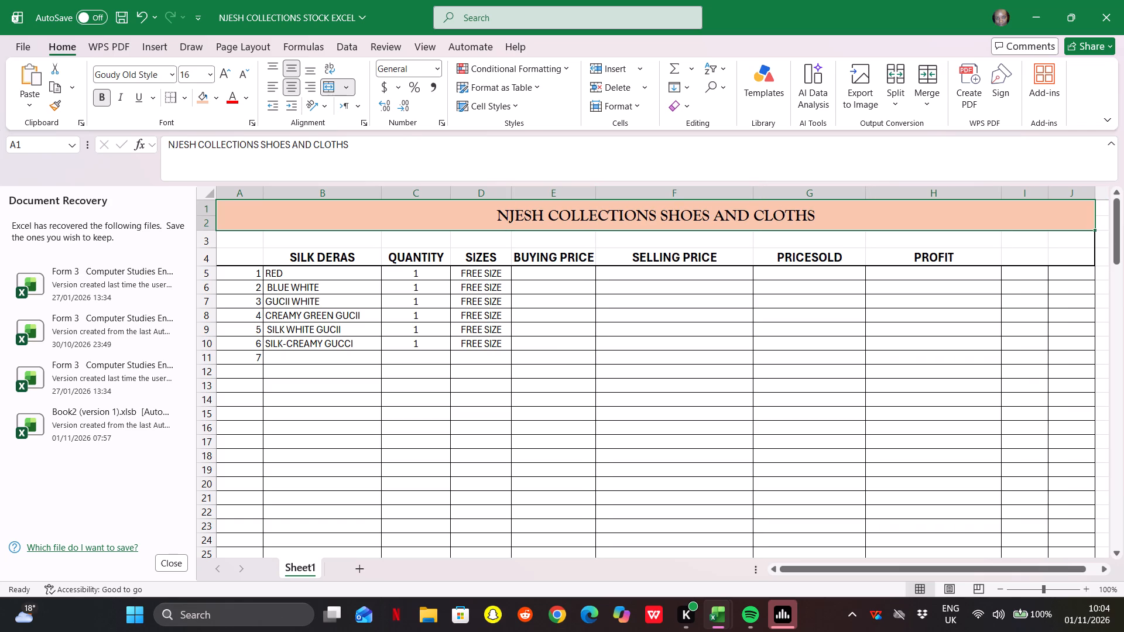
left_click_drag(755, 195, 741, 195)
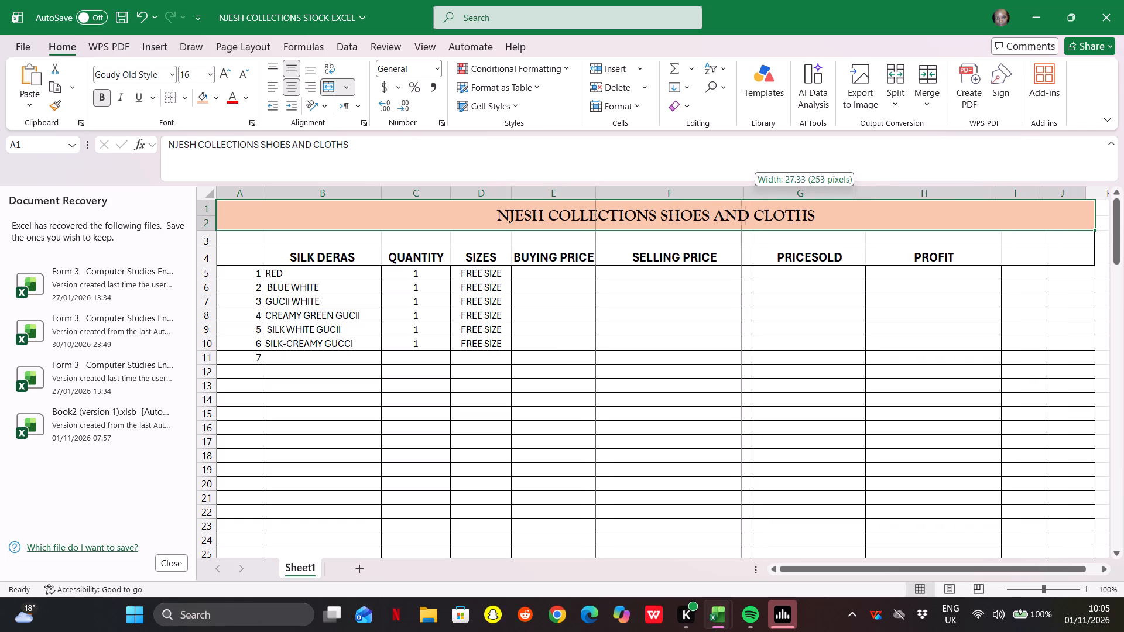
left_click_drag(741, 195, 715, 196)
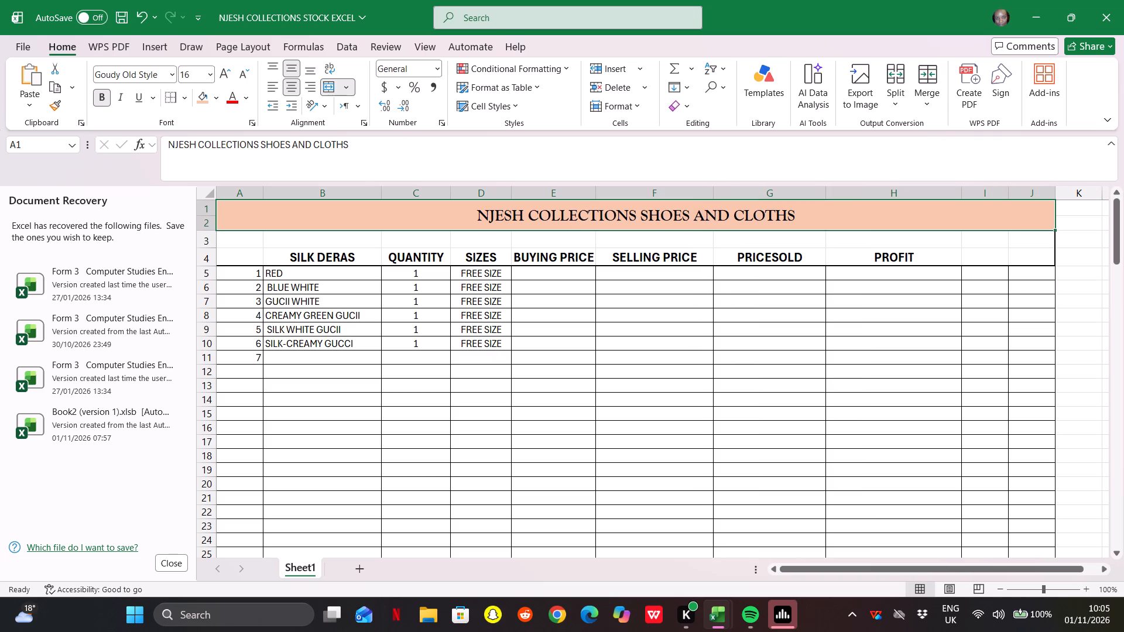
left_click_drag(715, 195, 691, 199)
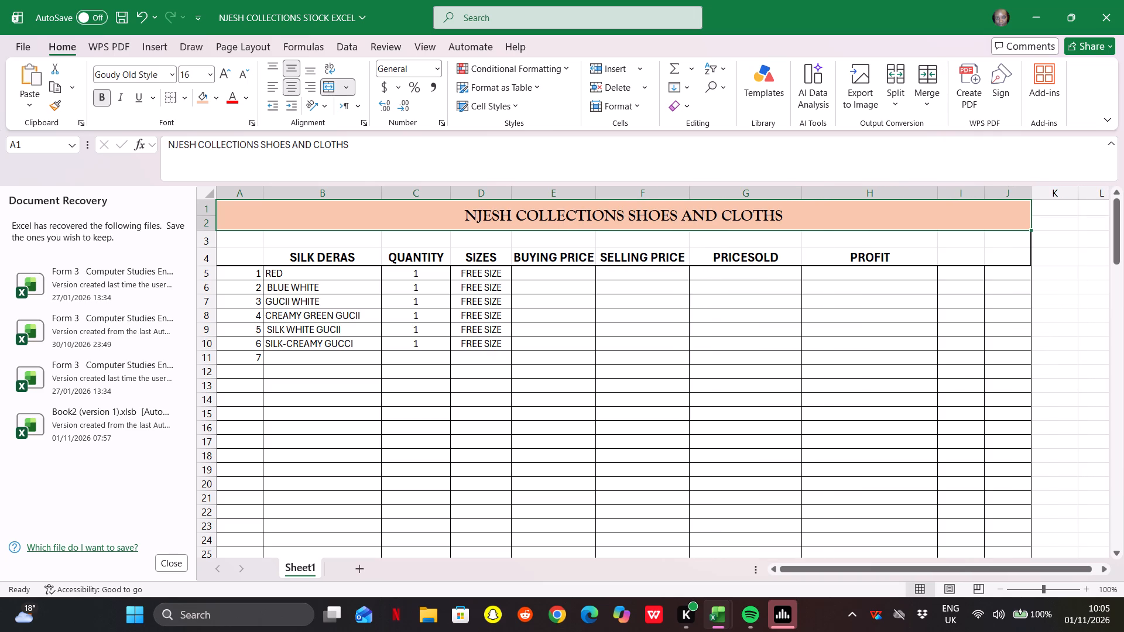
left_click_drag(806, 192, 789, 192)
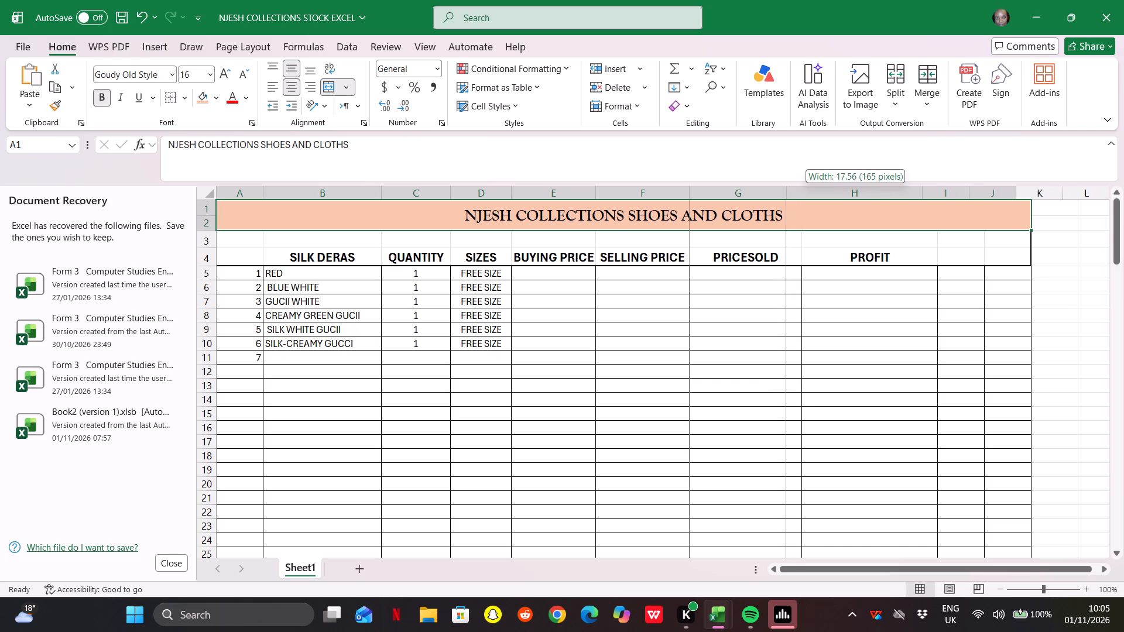
left_click_drag(789, 192, 784, 193)
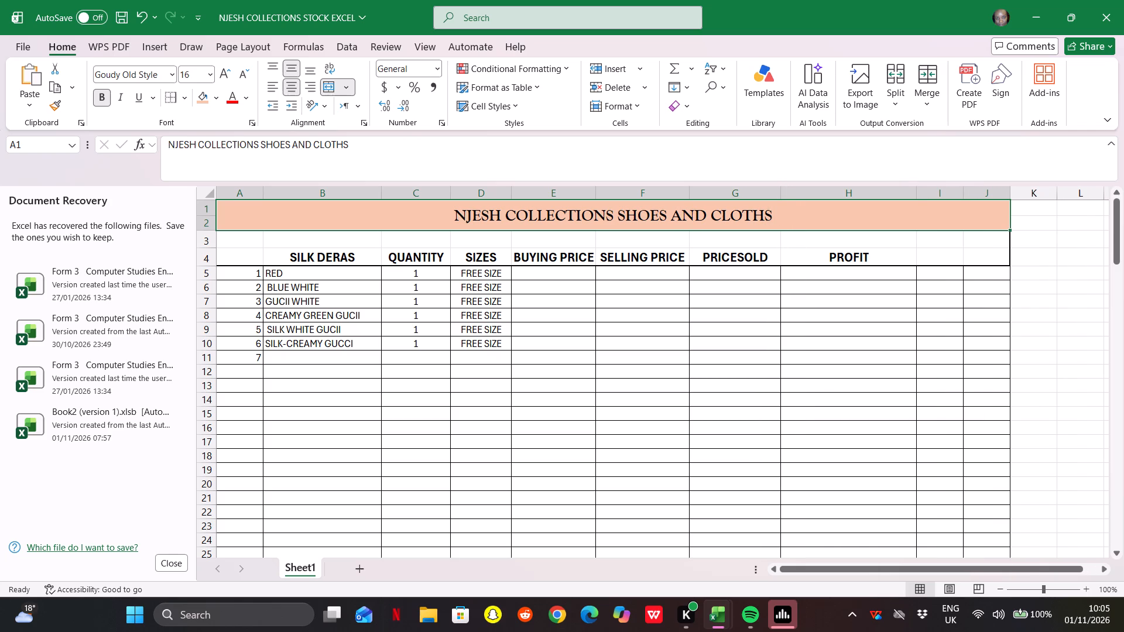
left_click_drag(921, 191, 889, 190)
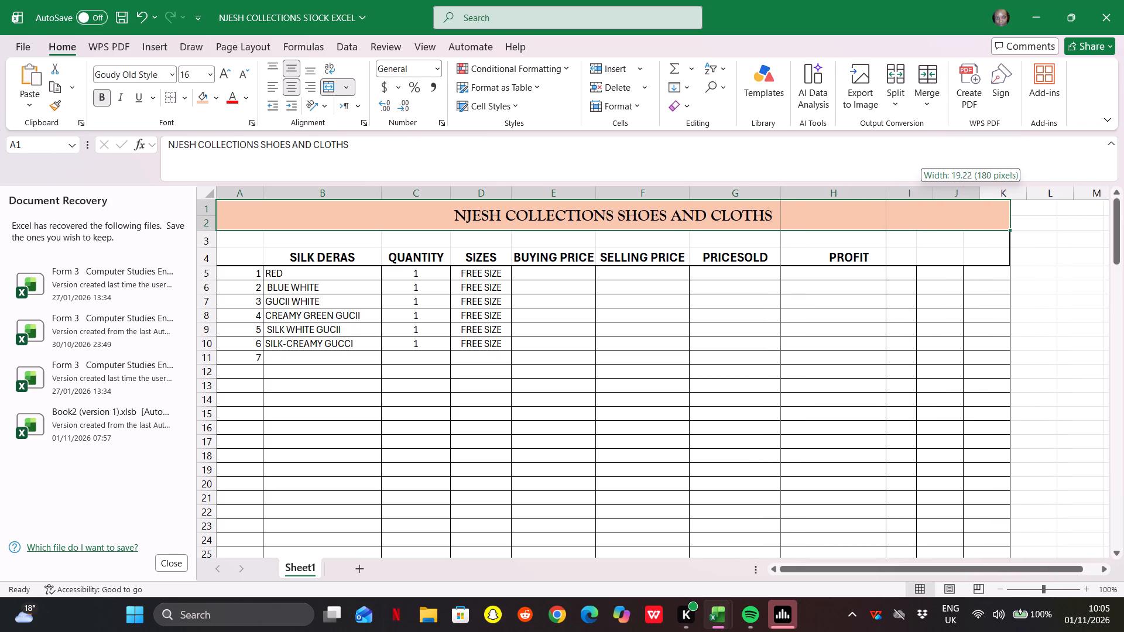
left_click_drag(889, 190, 868, 186)
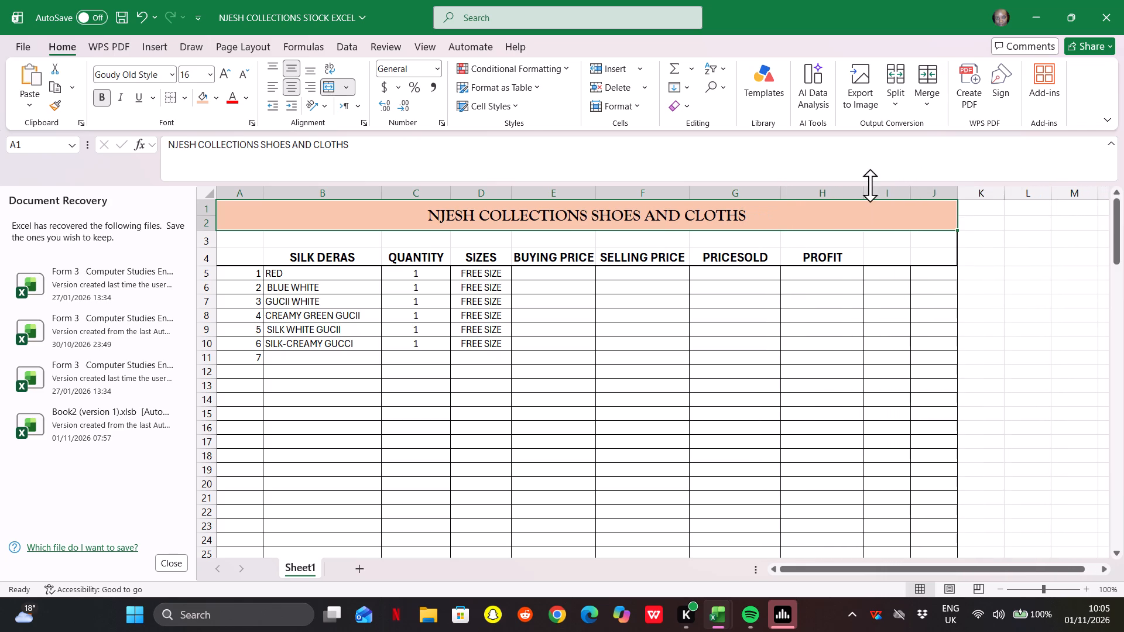
Enter the heading LOSS in I4 and save the workbook.
left_click(892, 262)
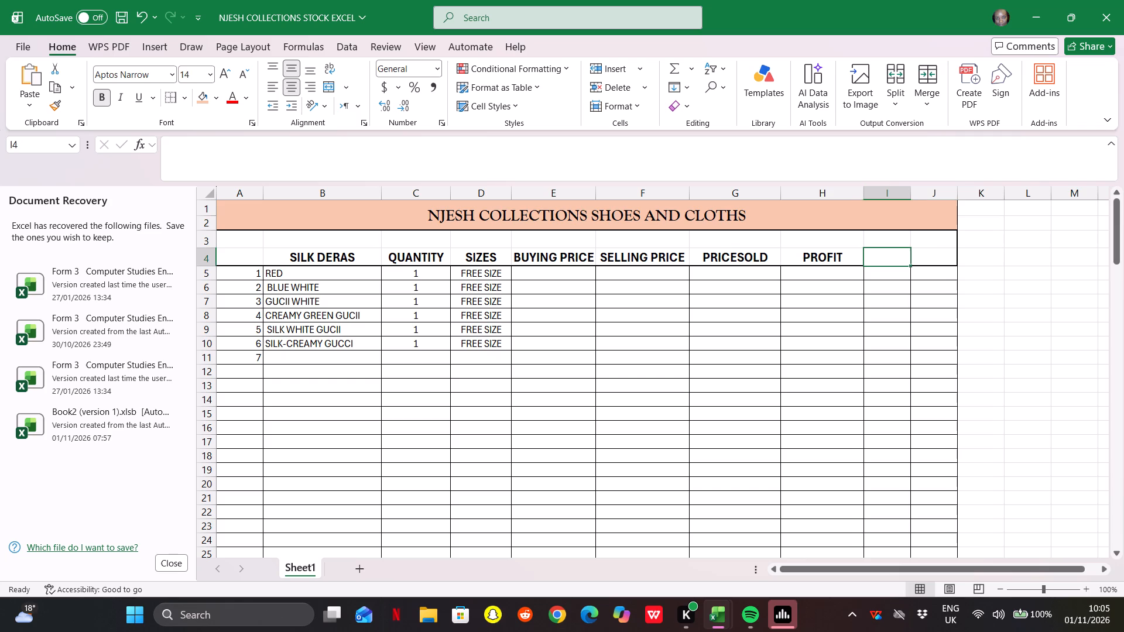
type("LO")
type("SS")
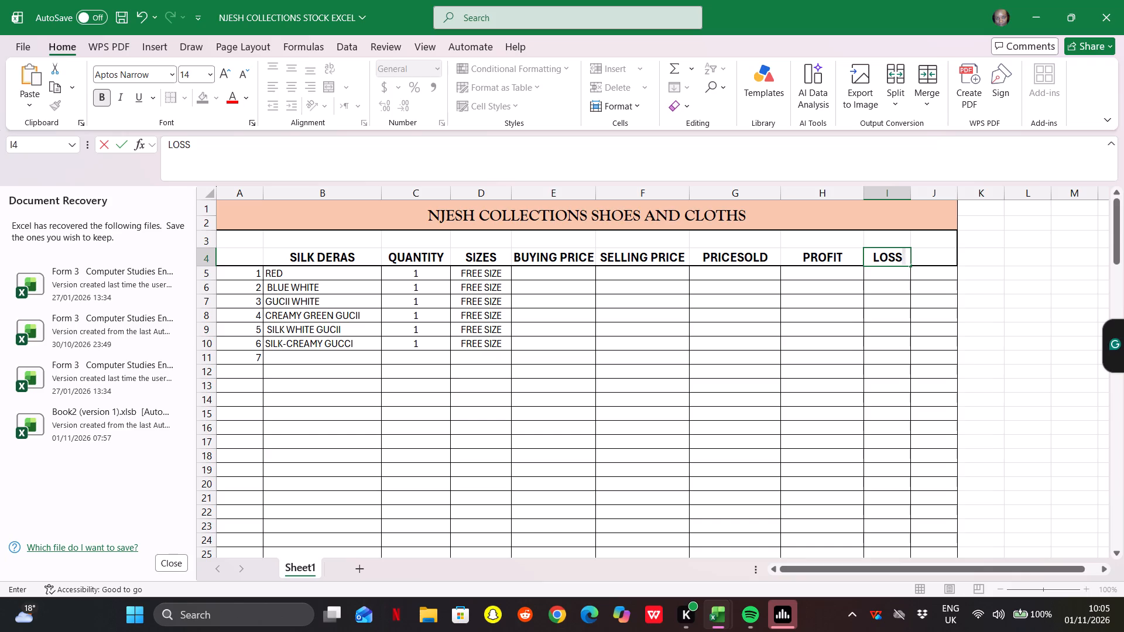
key("ctrl+s")
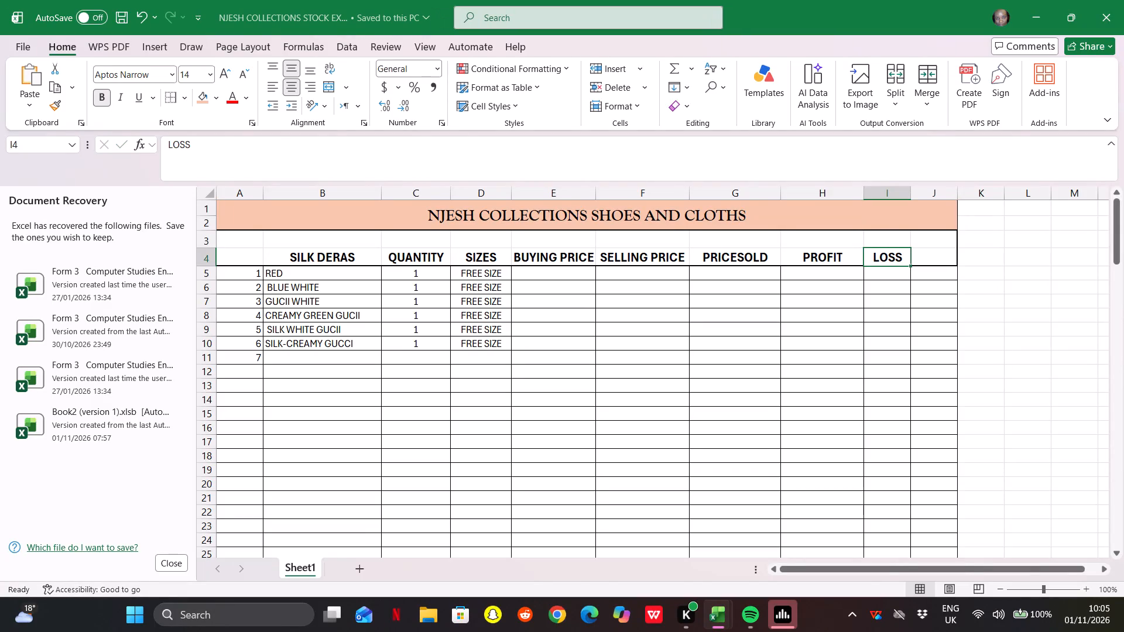
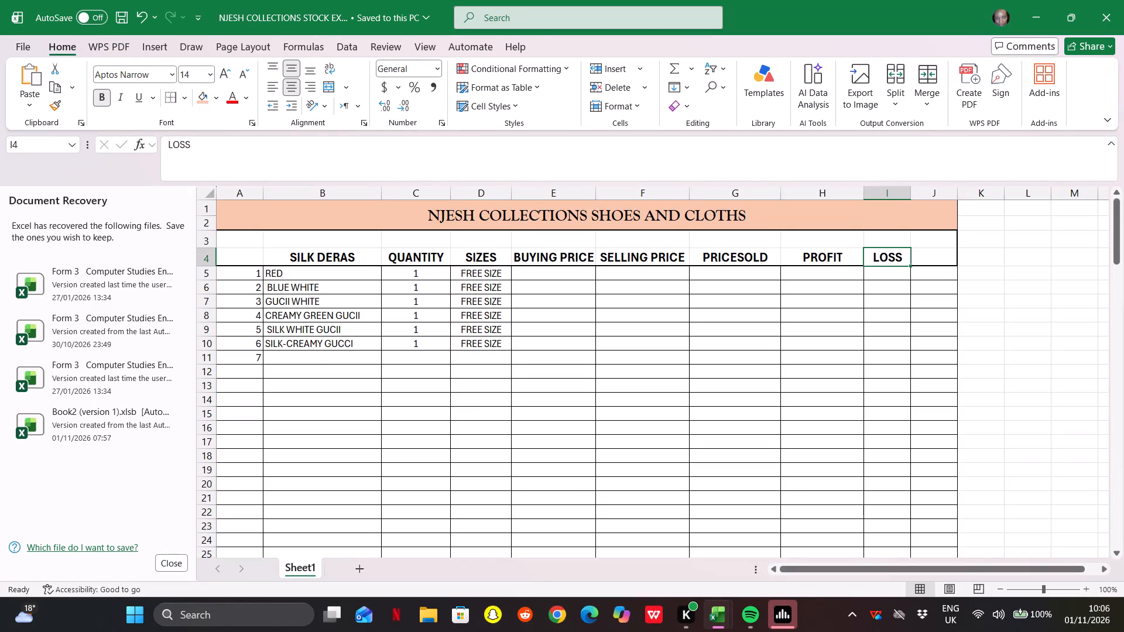
Enter a buying price of 1500 for the RED silk dera in cell E5.
left_click(551, 275)
left_click(551, 275)
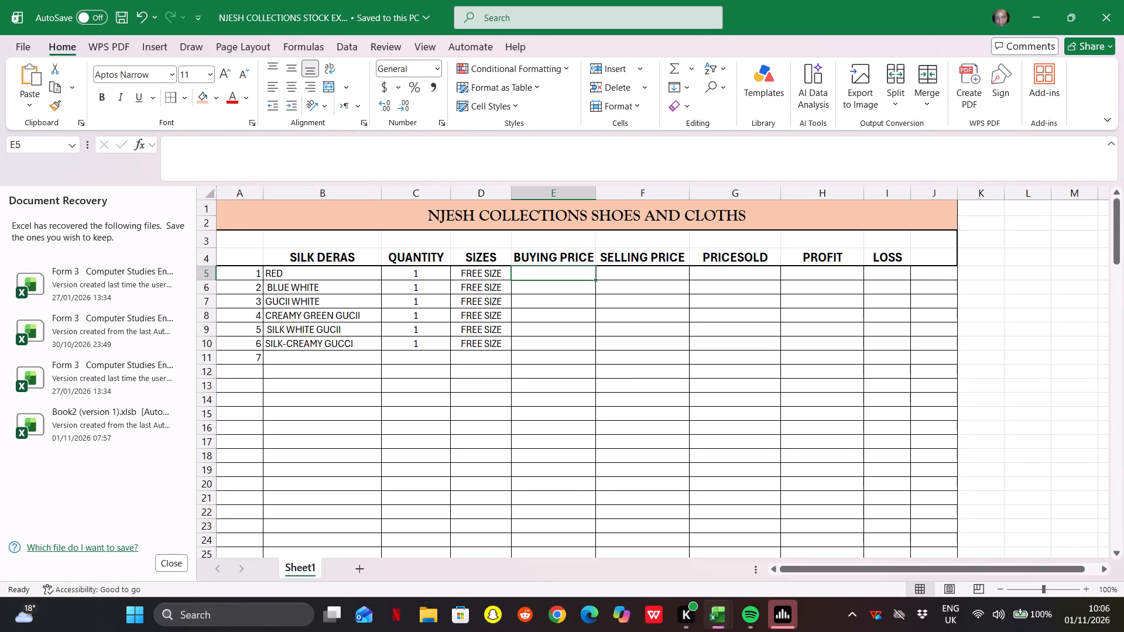
key("1")
type("500")
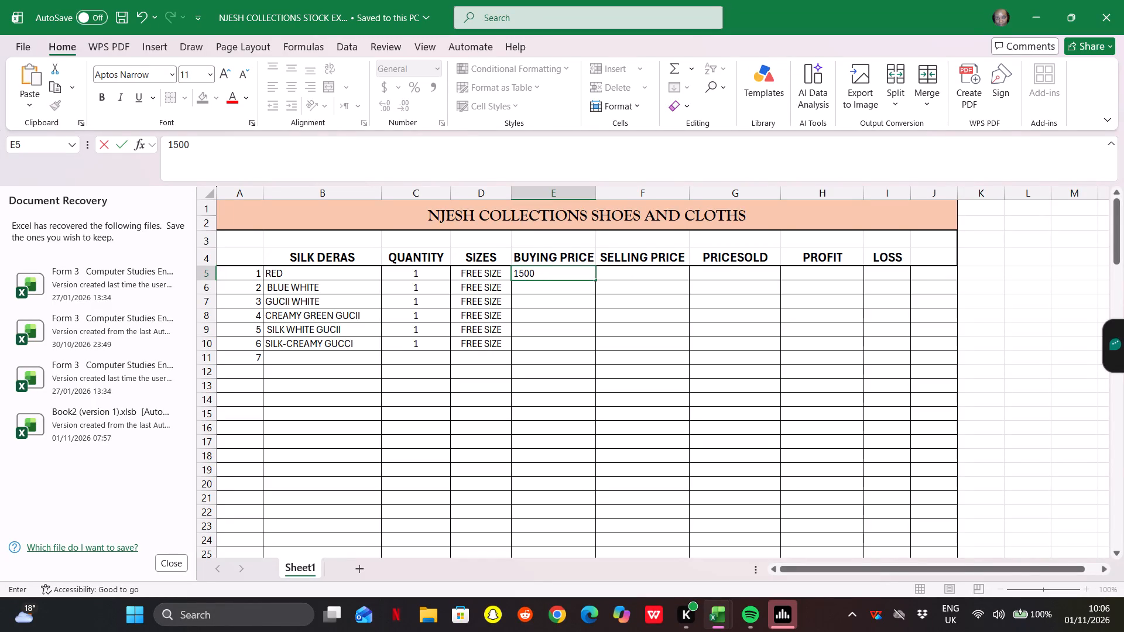
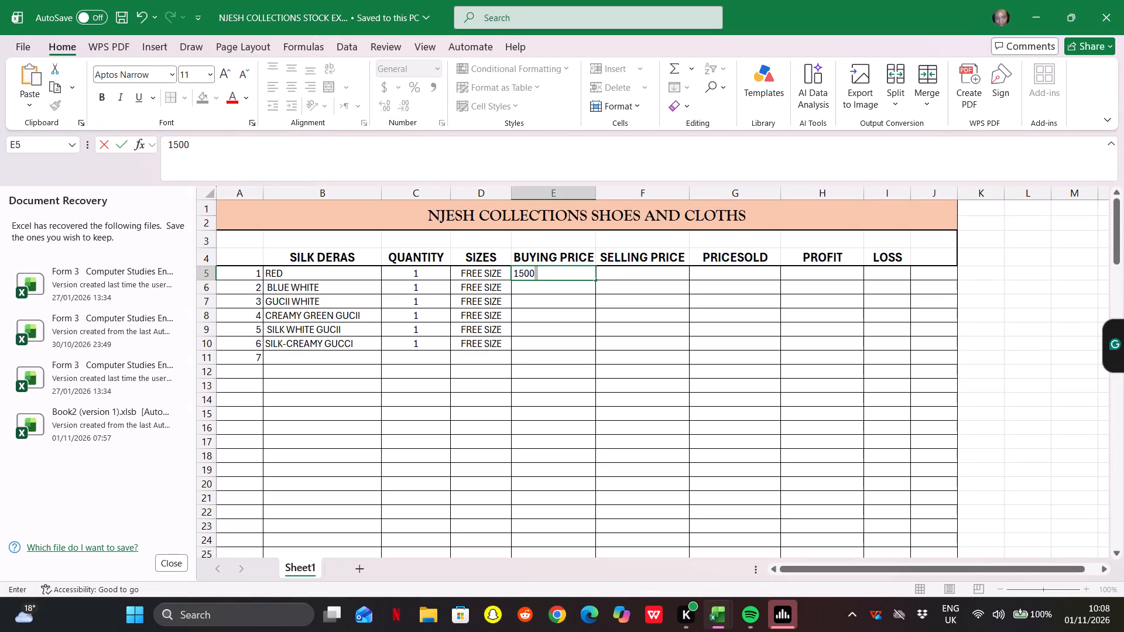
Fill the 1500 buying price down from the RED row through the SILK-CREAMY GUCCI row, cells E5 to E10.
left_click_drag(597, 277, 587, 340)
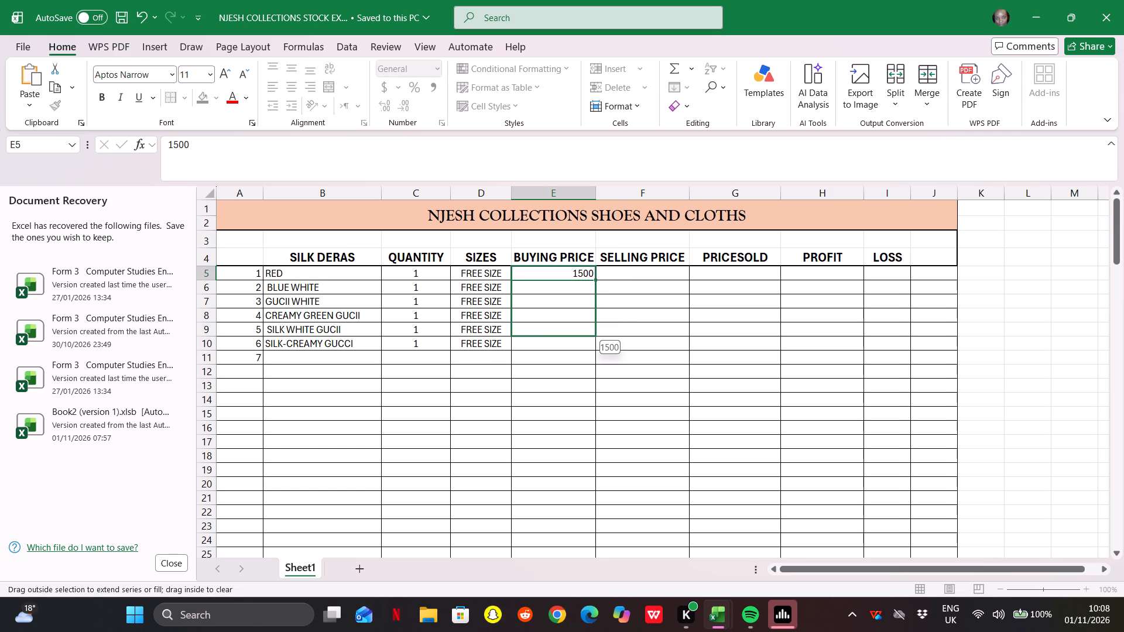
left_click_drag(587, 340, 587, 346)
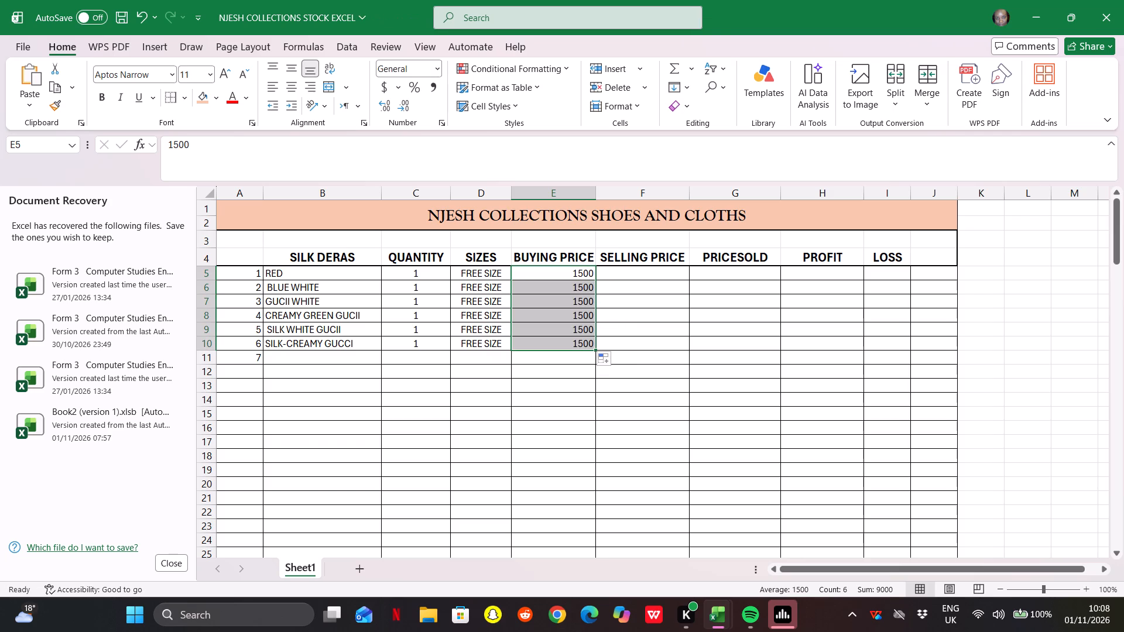
Set the RED buying price in E5 to 800 and fill it down through the SILK-CREAMY GUCCI row, E10.
left_click(549, 274)
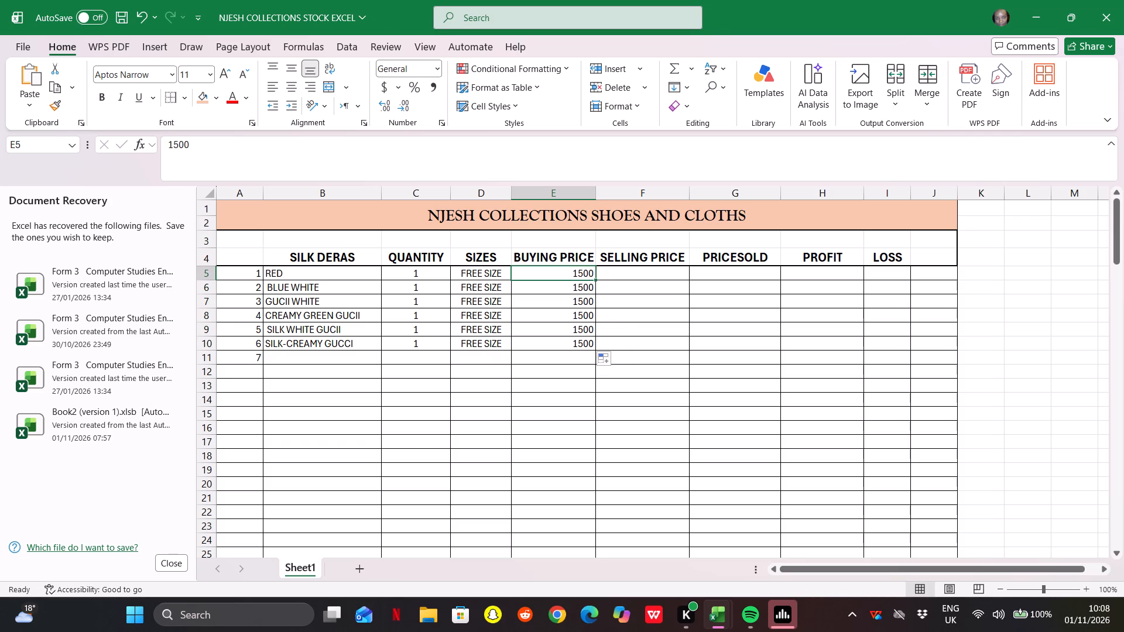
type("800")
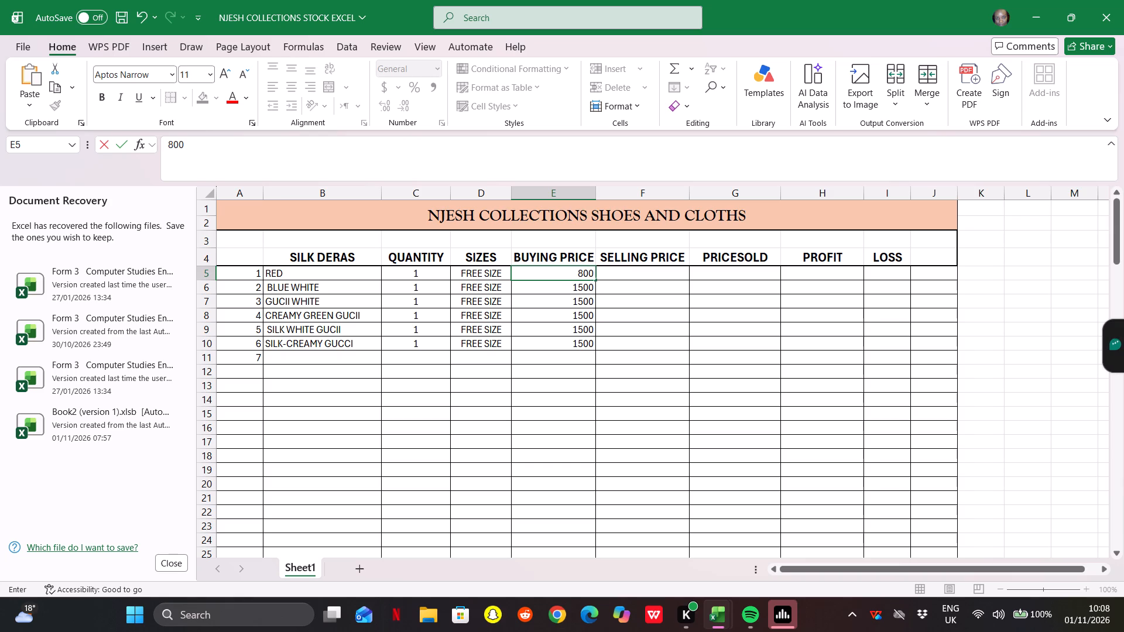
left_click(644, 274)
left_click(567, 274)
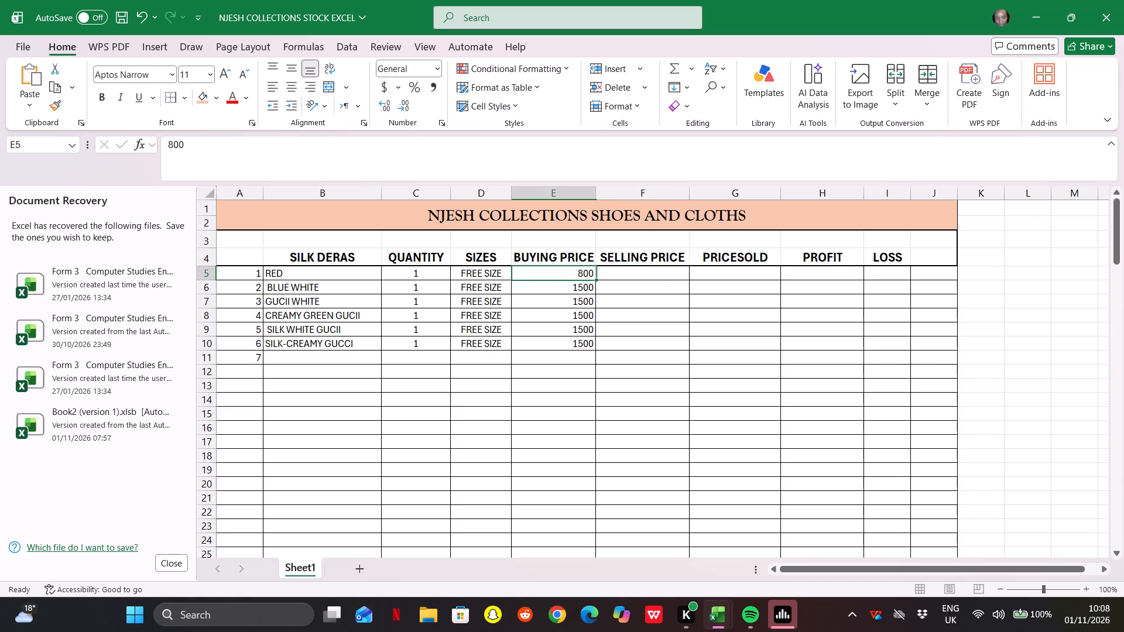
left_click_drag(595, 277, 591, 342)
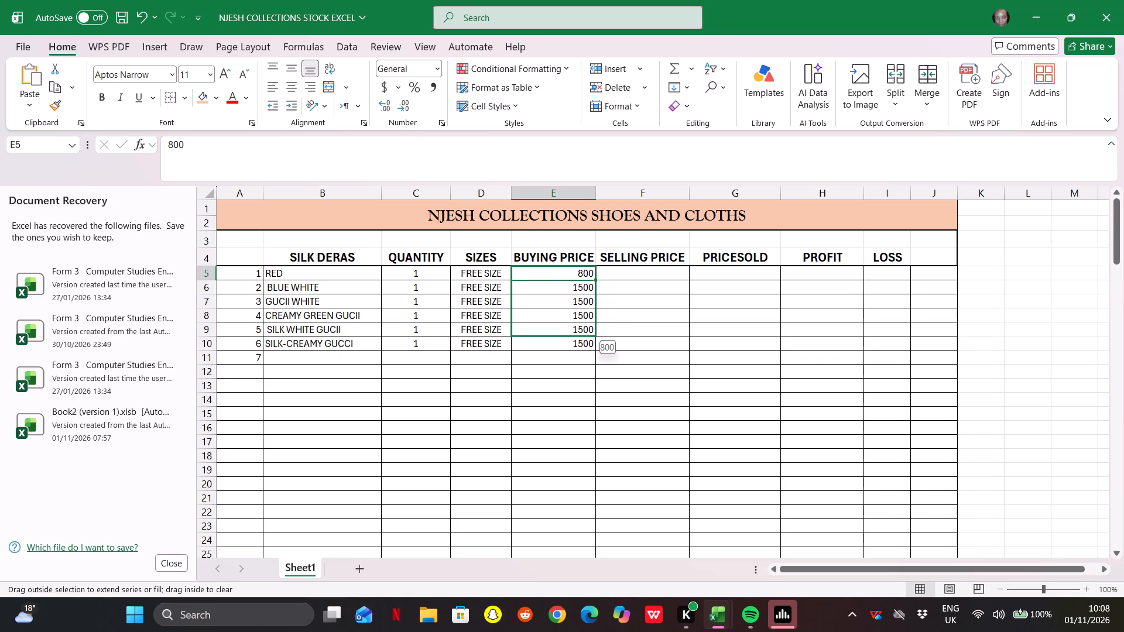
left_click_drag(591, 342, 592, 347)
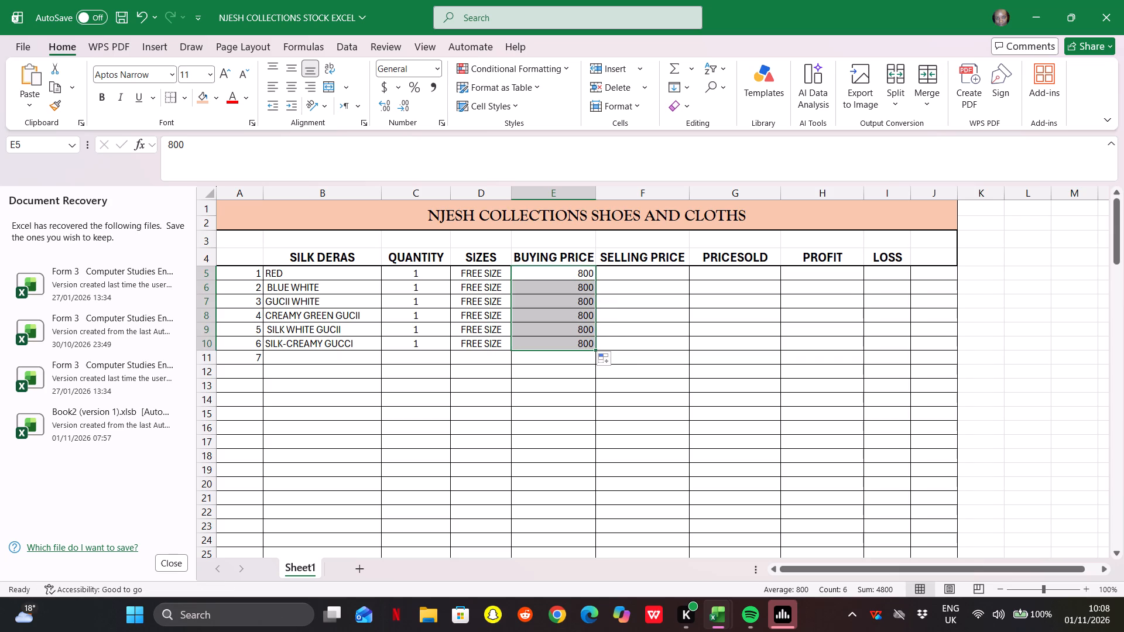
Enter a selling price of 1500 for RED in F5 and fill it down through F10.
left_click(650, 277)
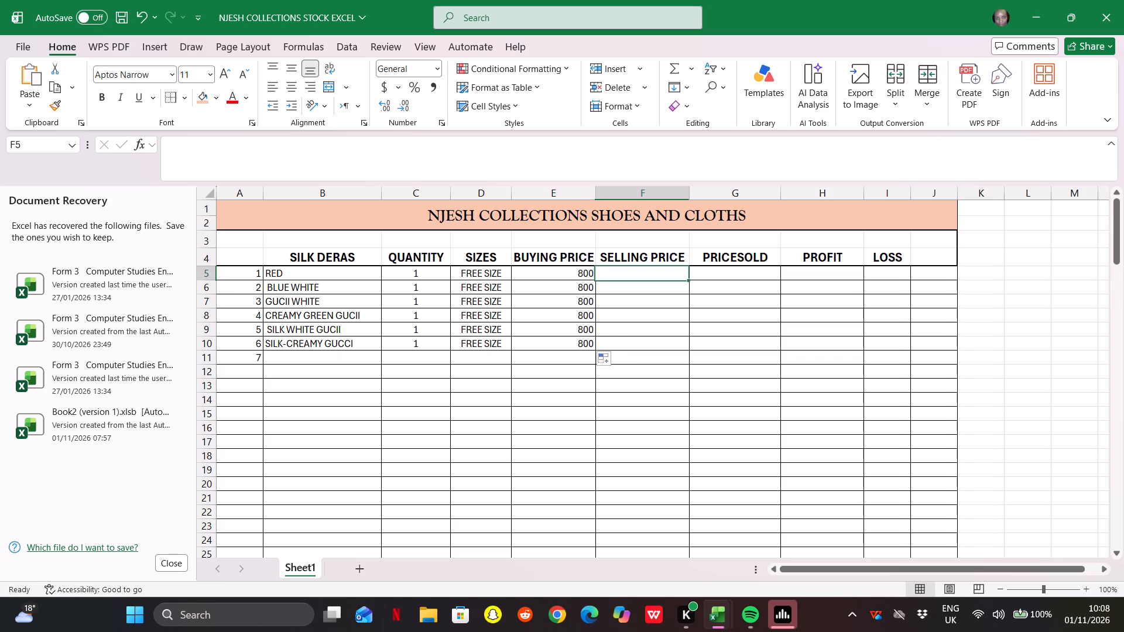
type("15")
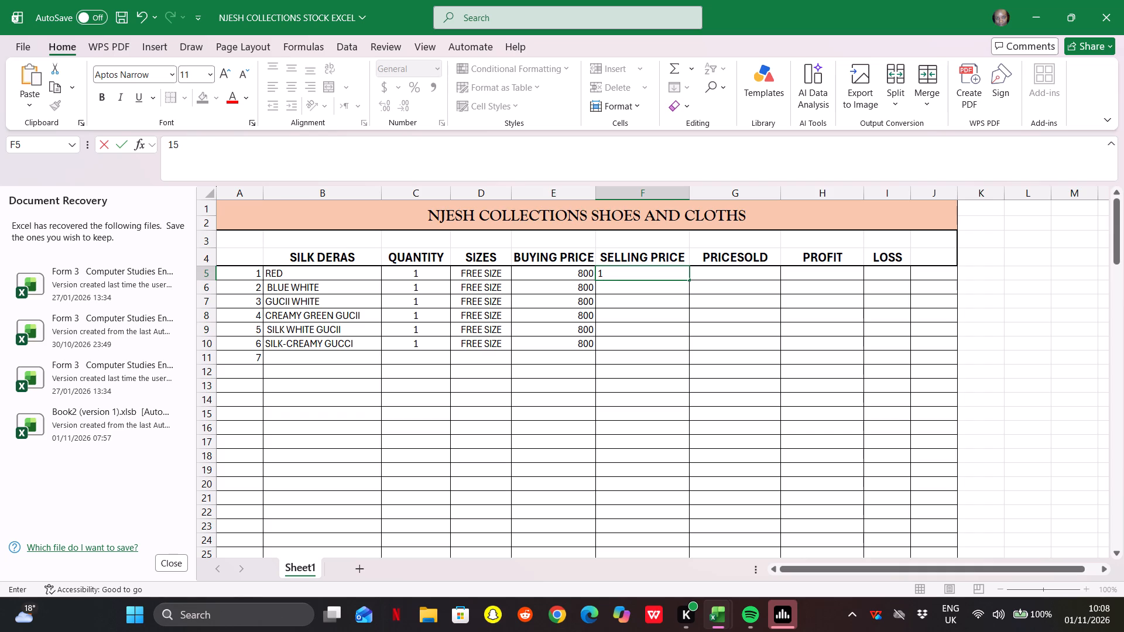
type("00")
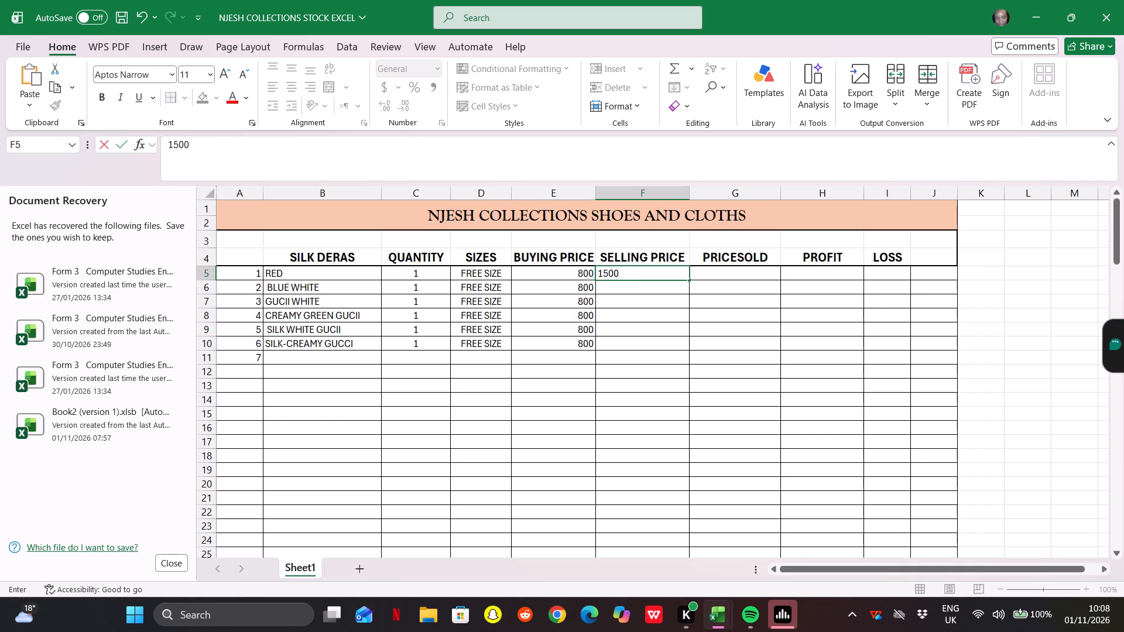
left_click(649, 318)
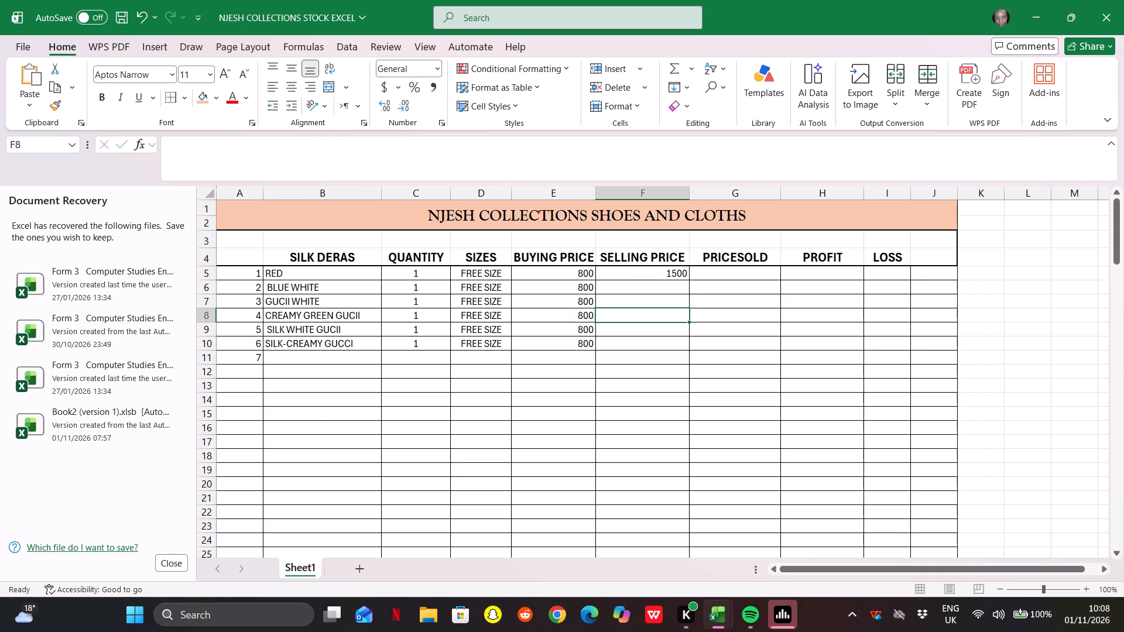
left_click(673, 269)
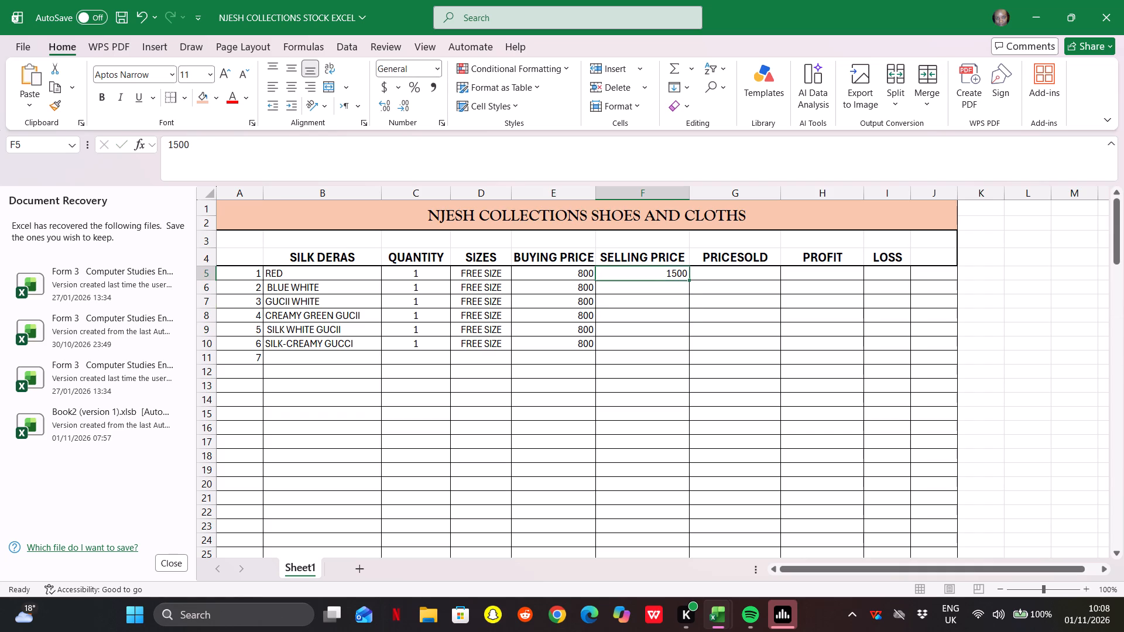
left_click(673, 273)
left_click_drag(687, 279, 671, 353)
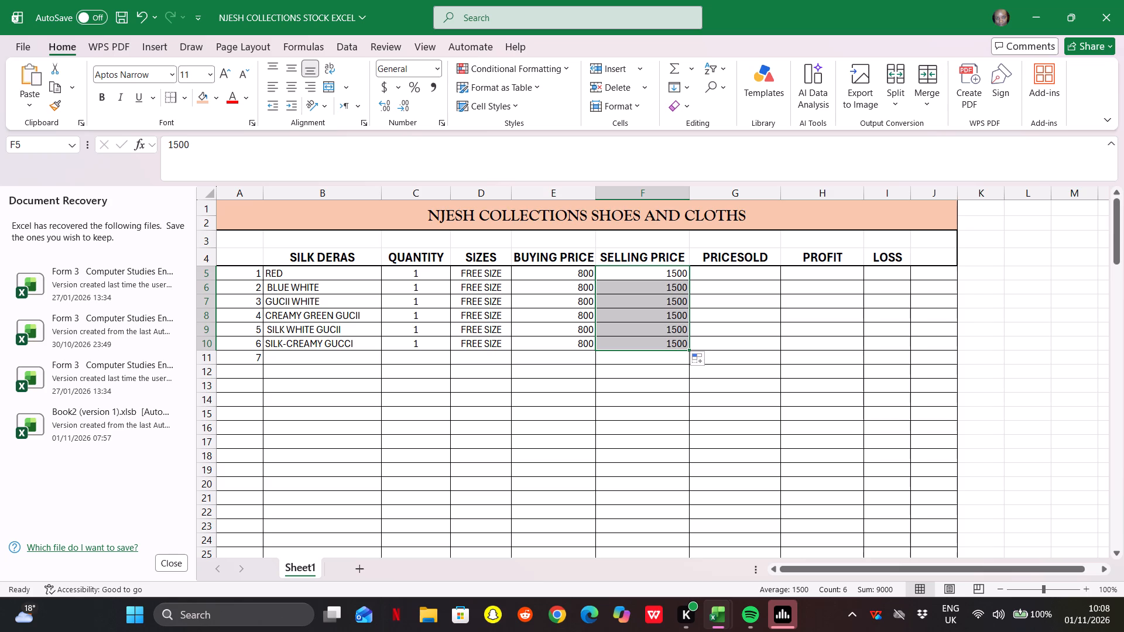
Centre cells E5 to J19 both vertically and horizontally.
left_click(533, 275)
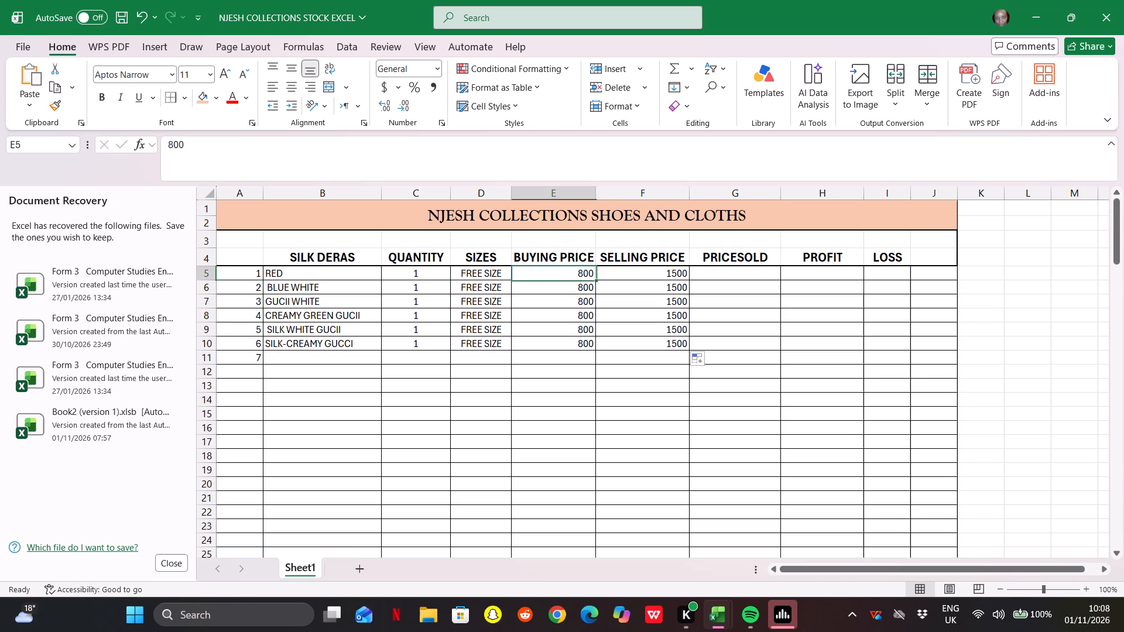
left_click_drag(533, 275, 657, 367)
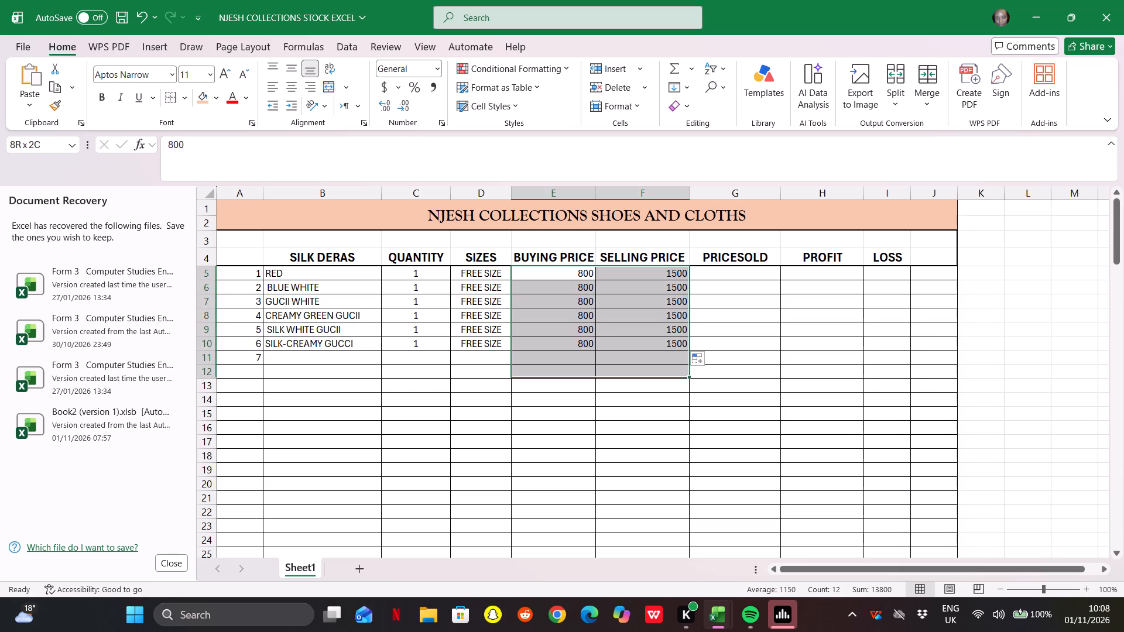
left_click_drag(657, 367, 854, 409)
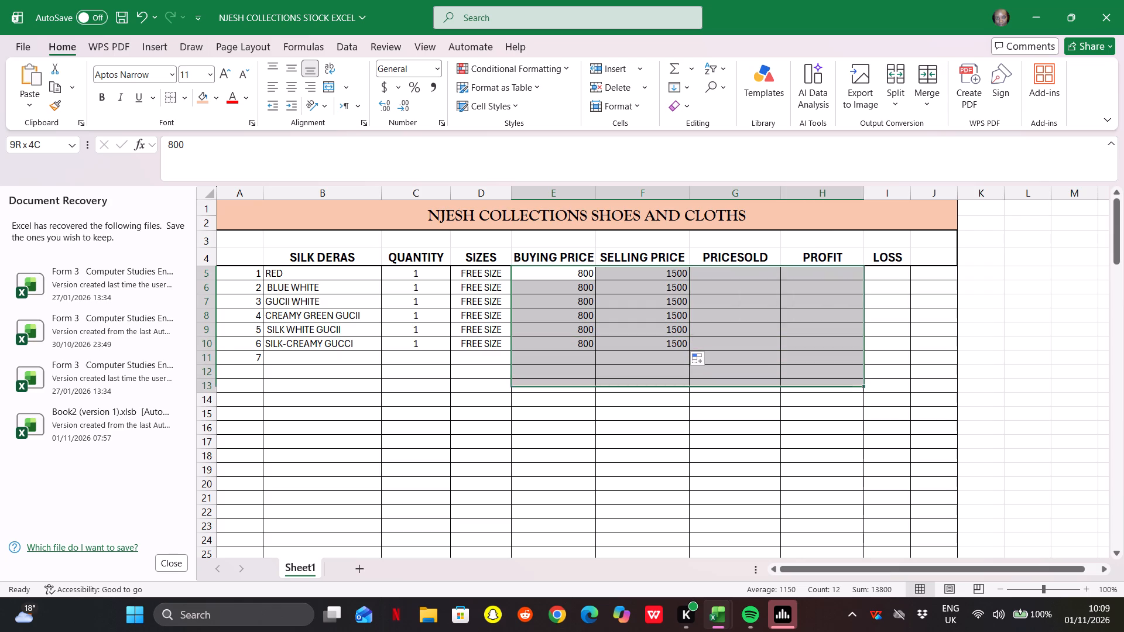
left_click_drag(854, 409, 919, 465)
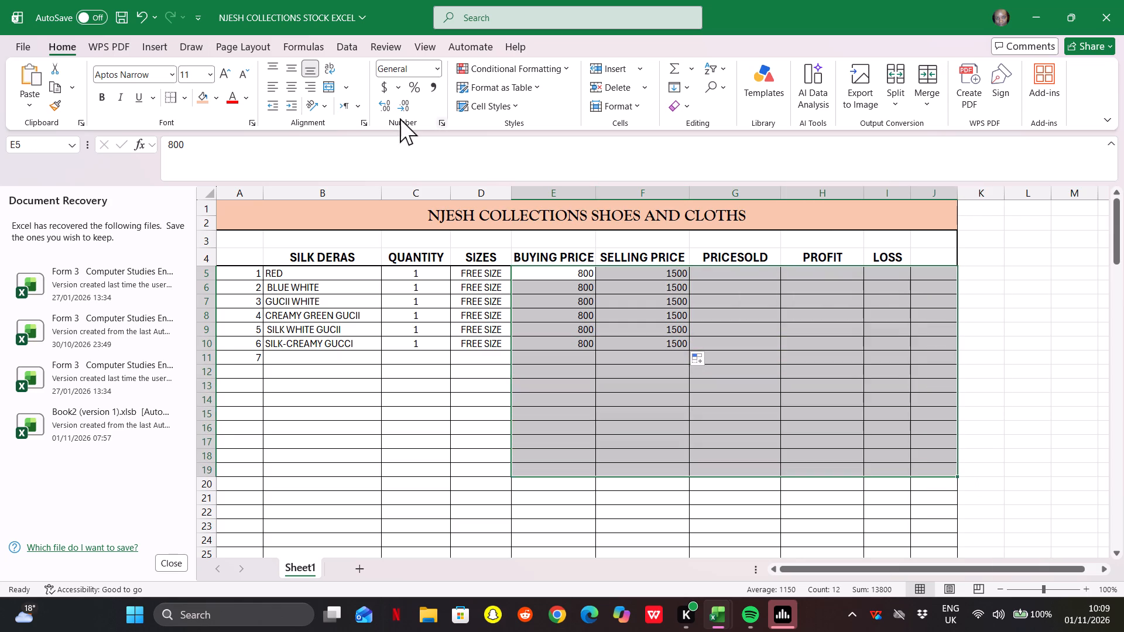
left_click(293, 66)
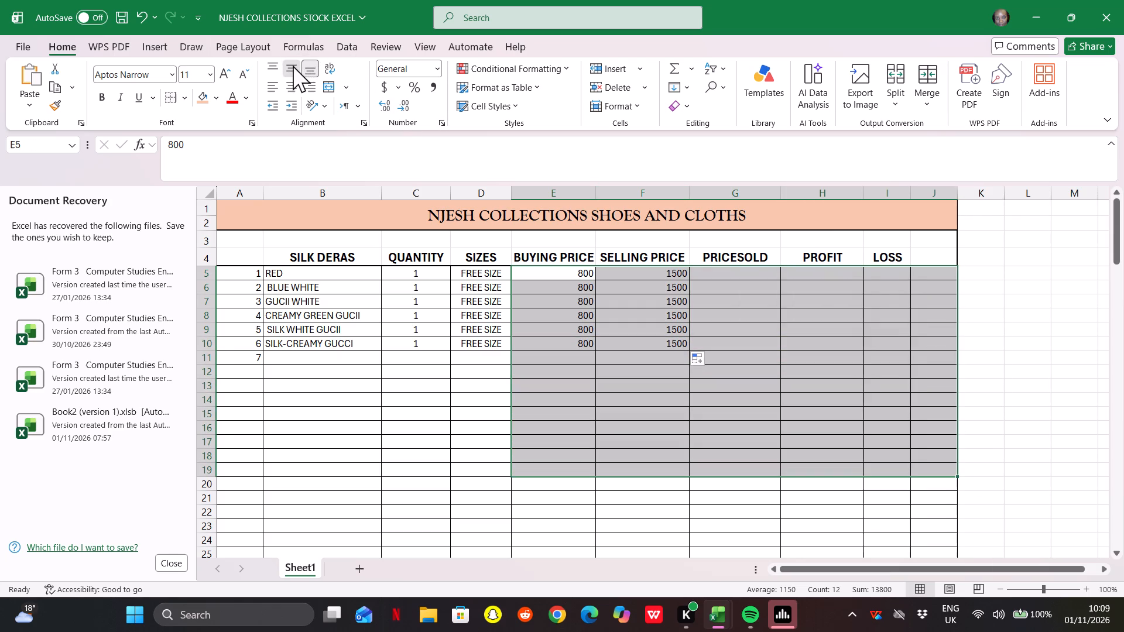
left_click(289, 85)
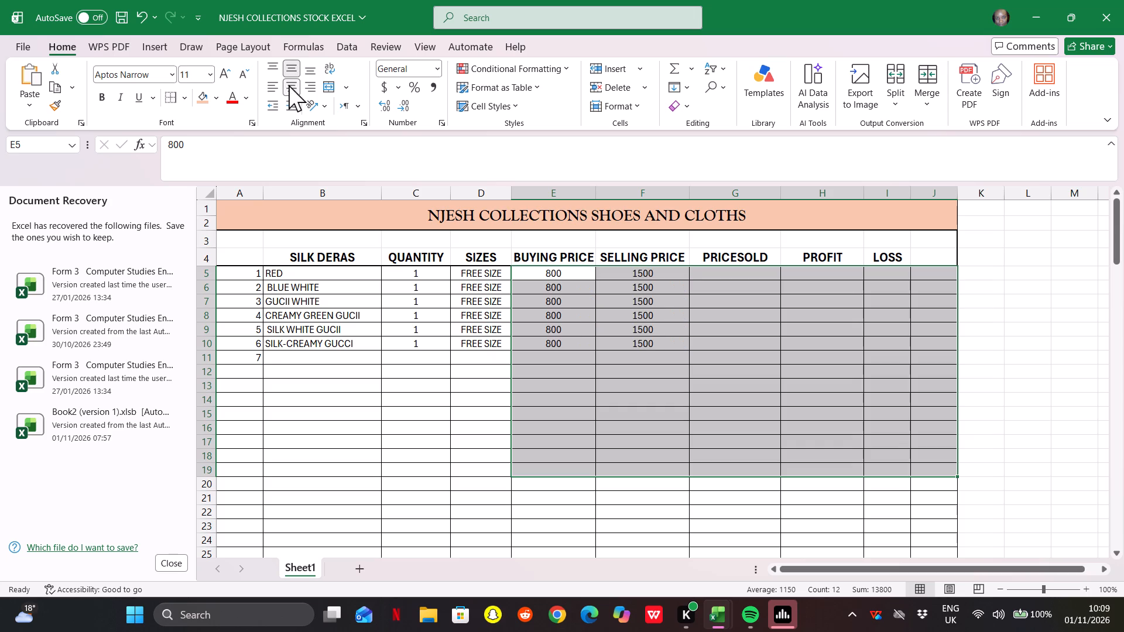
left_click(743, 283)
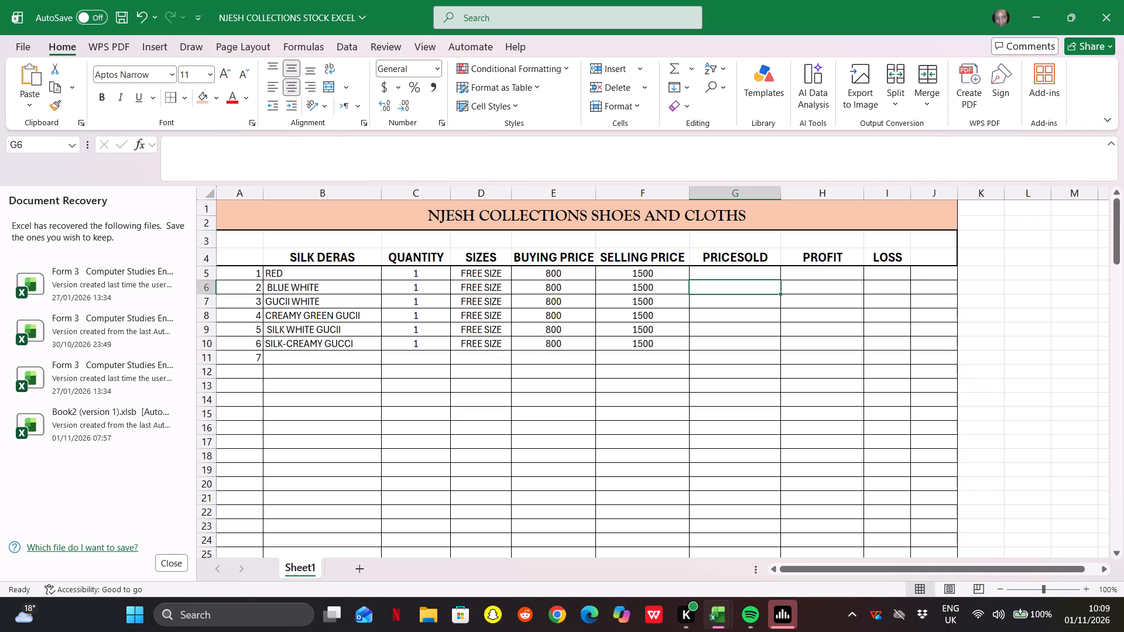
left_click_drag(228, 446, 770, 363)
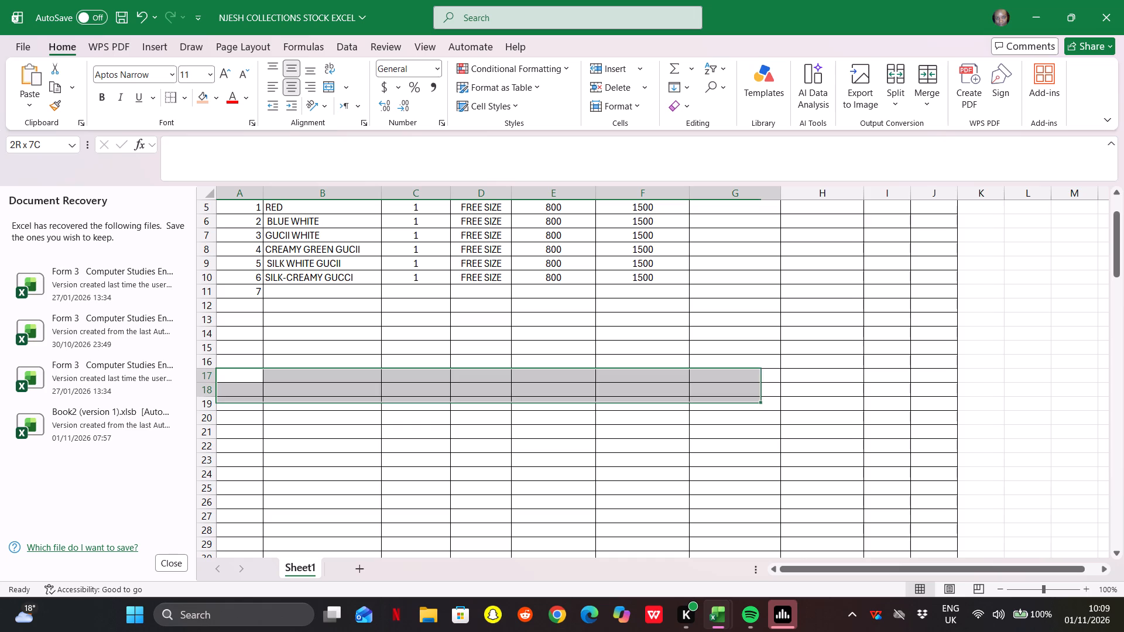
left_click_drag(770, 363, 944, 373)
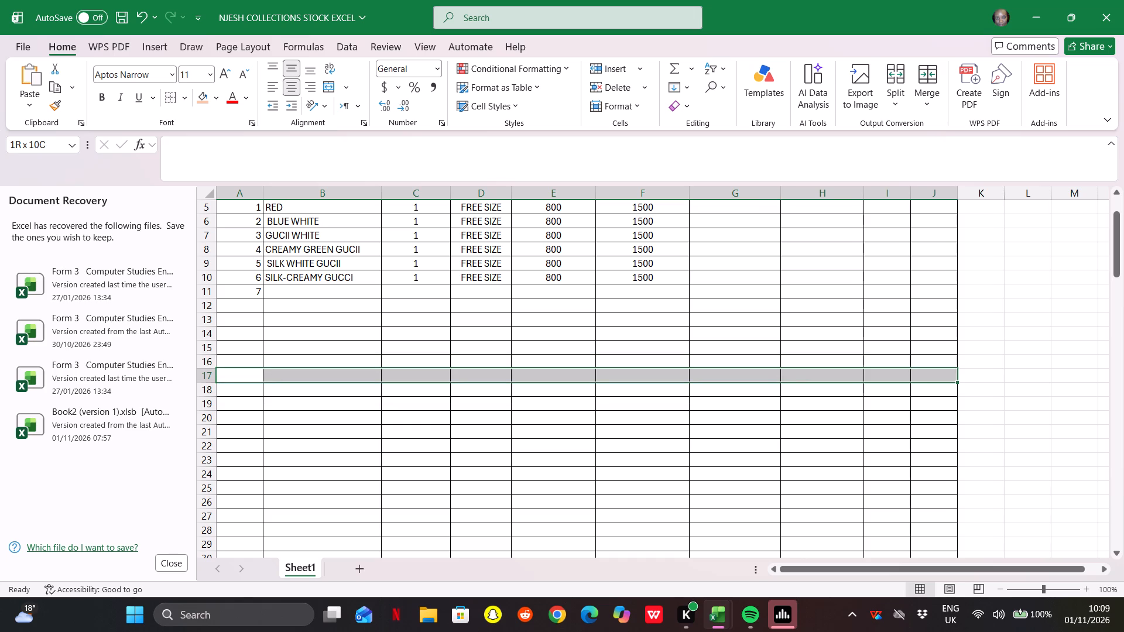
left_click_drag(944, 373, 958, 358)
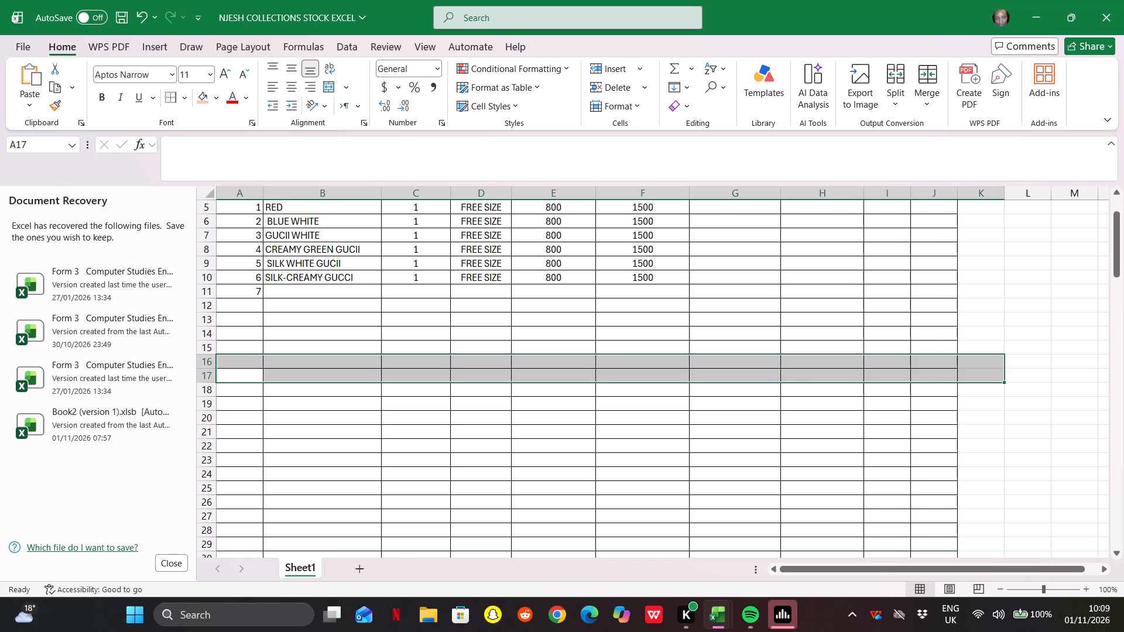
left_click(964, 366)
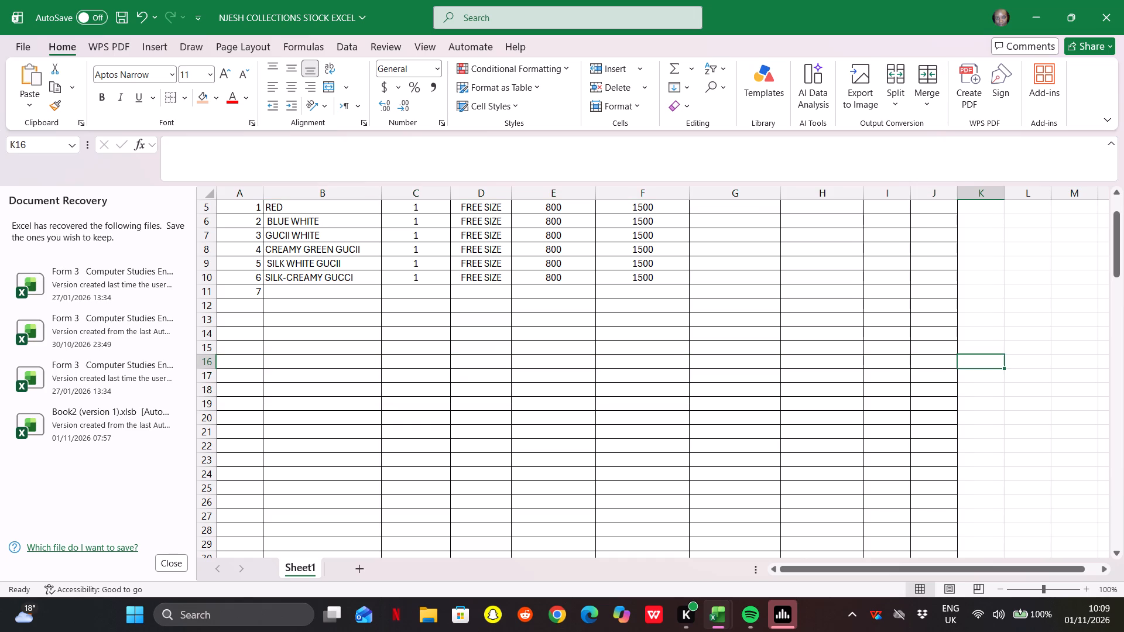
Remove all borders from the empty rows 16 to 18 across columns A to J.
left_click_drag(948, 358, 851, 353)
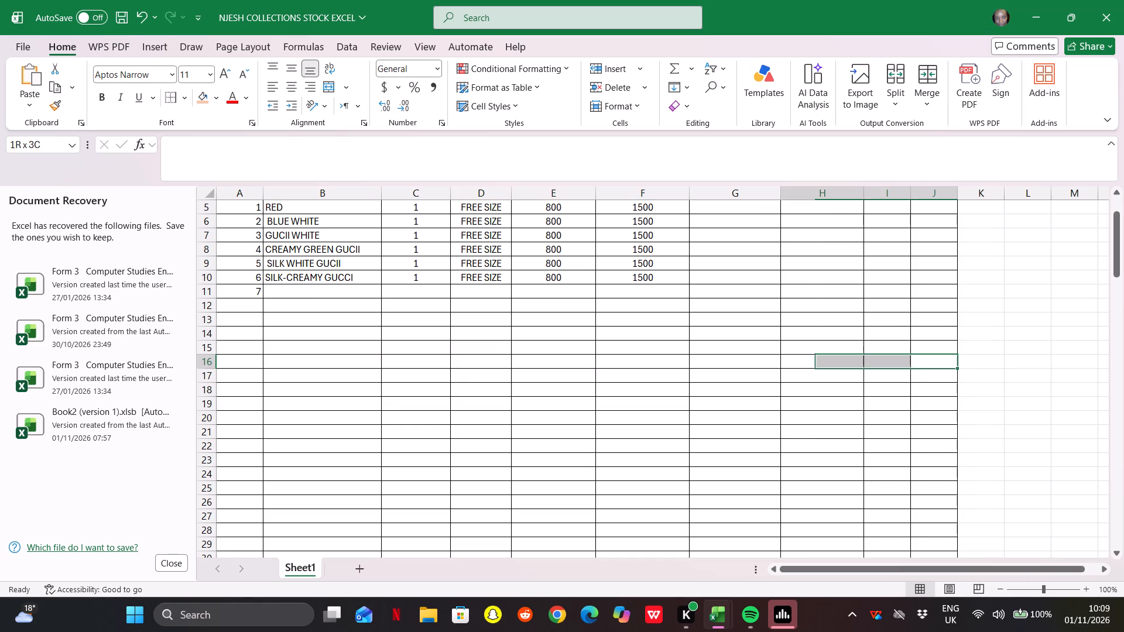
left_click_drag(851, 353, 533, 370)
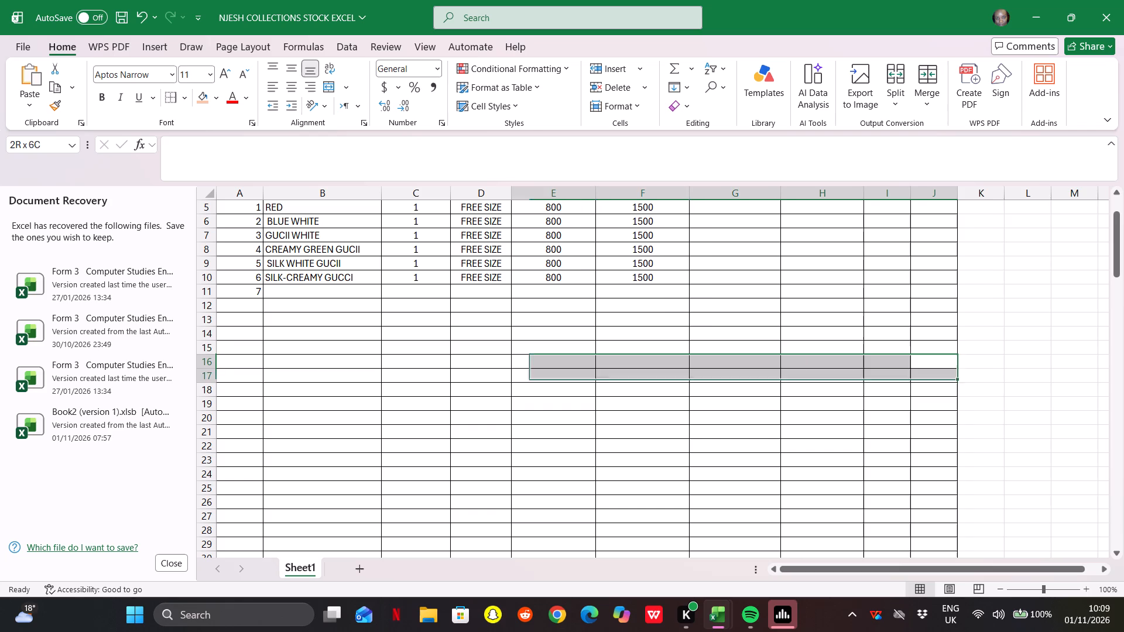
left_click_drag(533, 370, 296, 369)
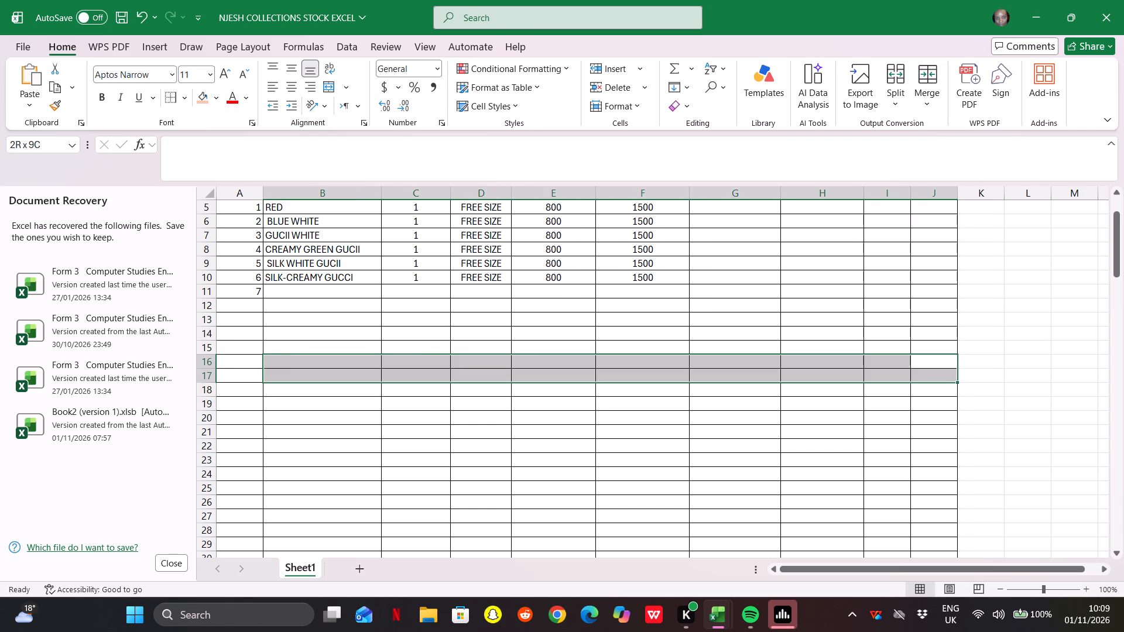
left_click_drag(296, 369, 247, 386)
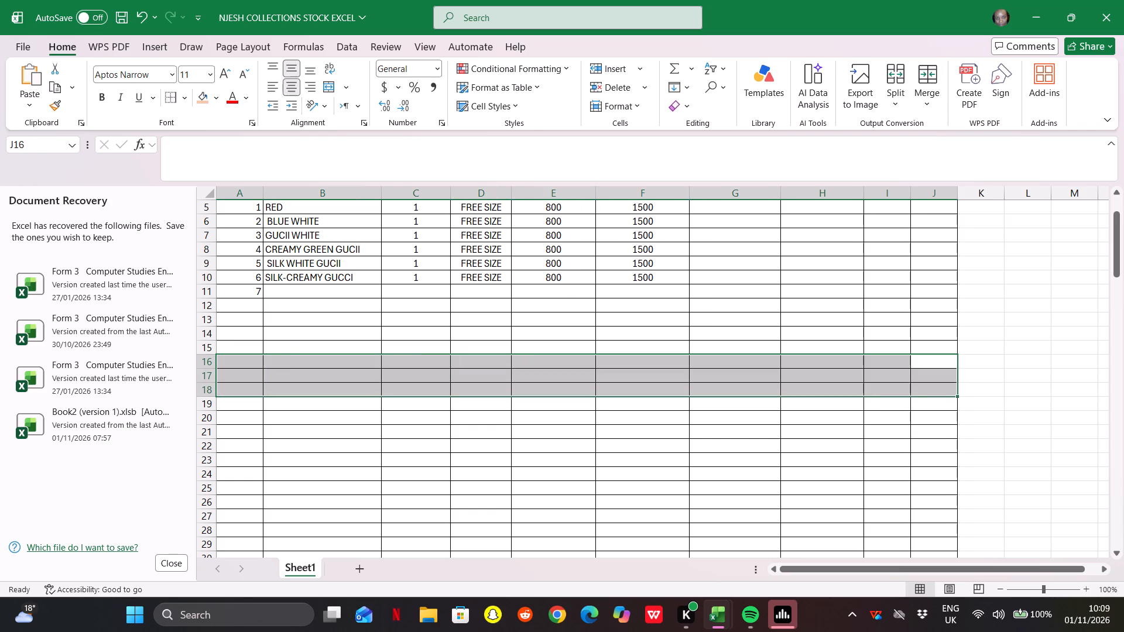
left_click(186, 98)
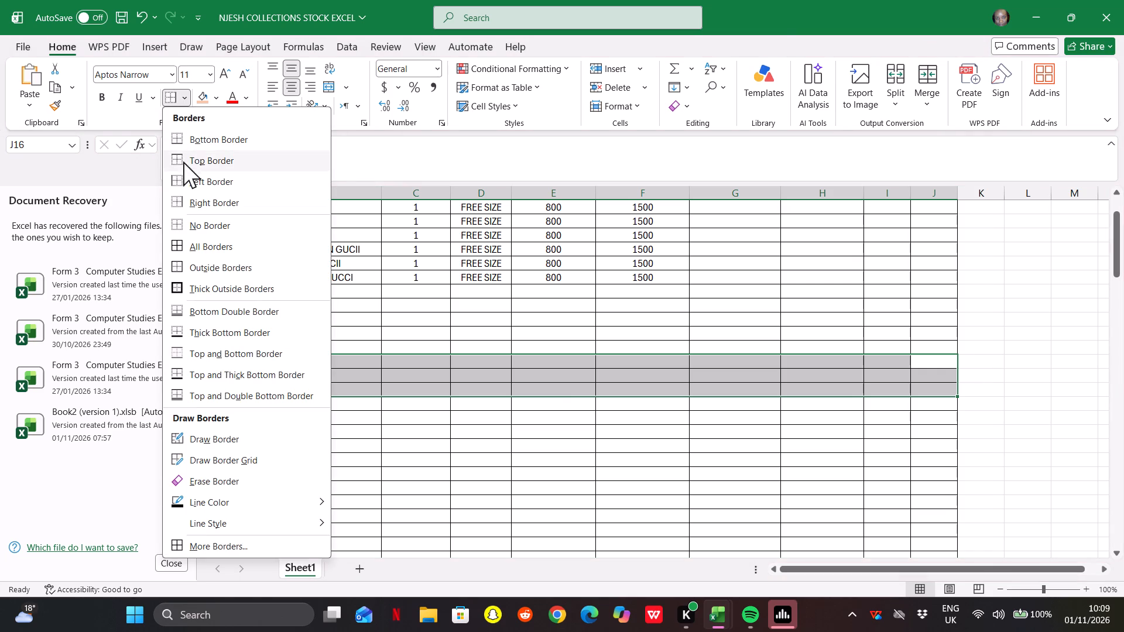
left_click(215, 225)
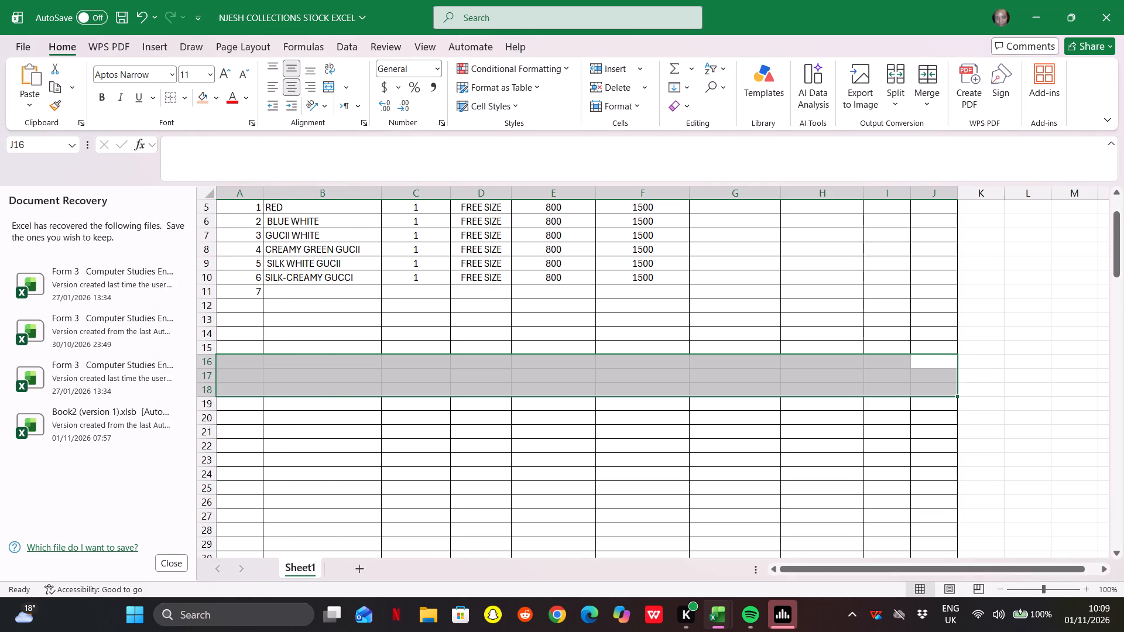
Apply a bottom border and a top border to the block A16 to J18.
left_click(185, 96)
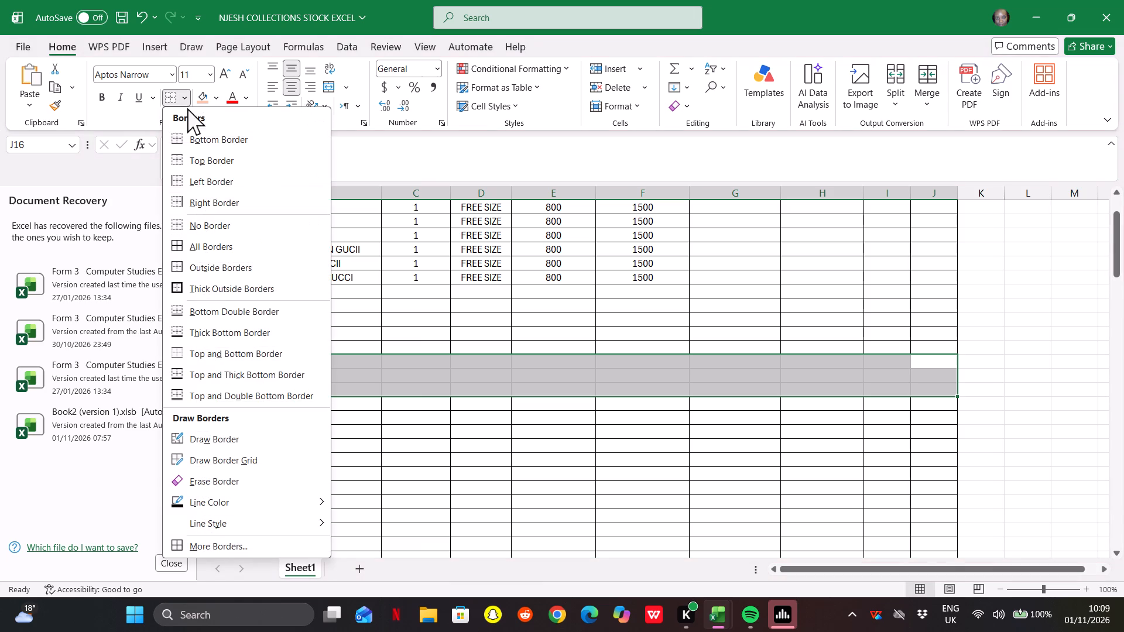
left_click(197, 141)
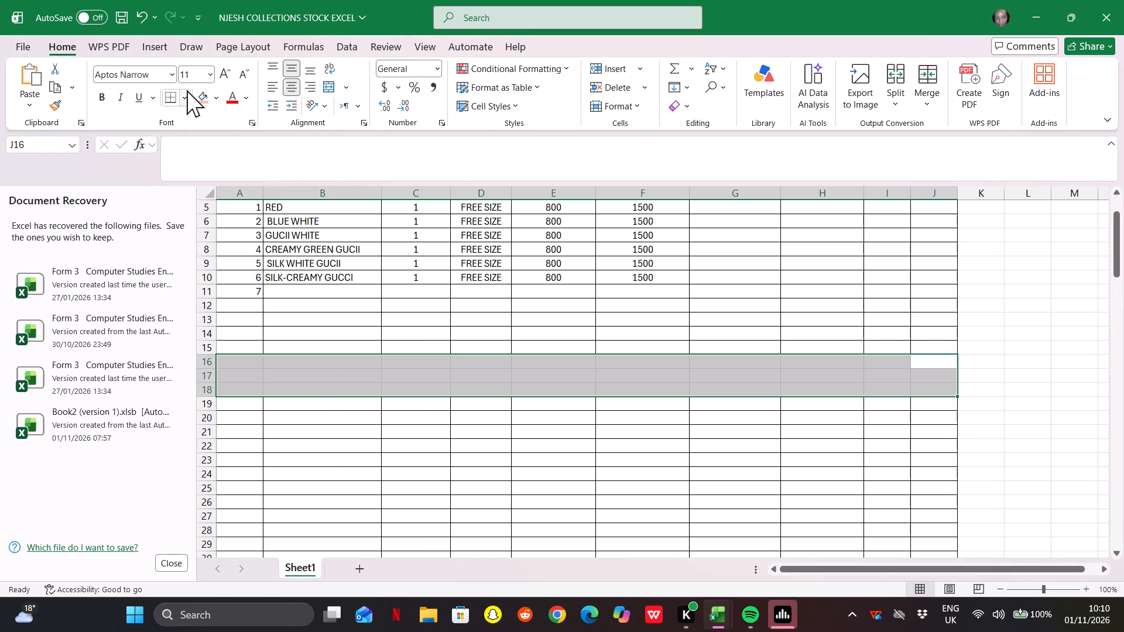
left_click(185, 95)
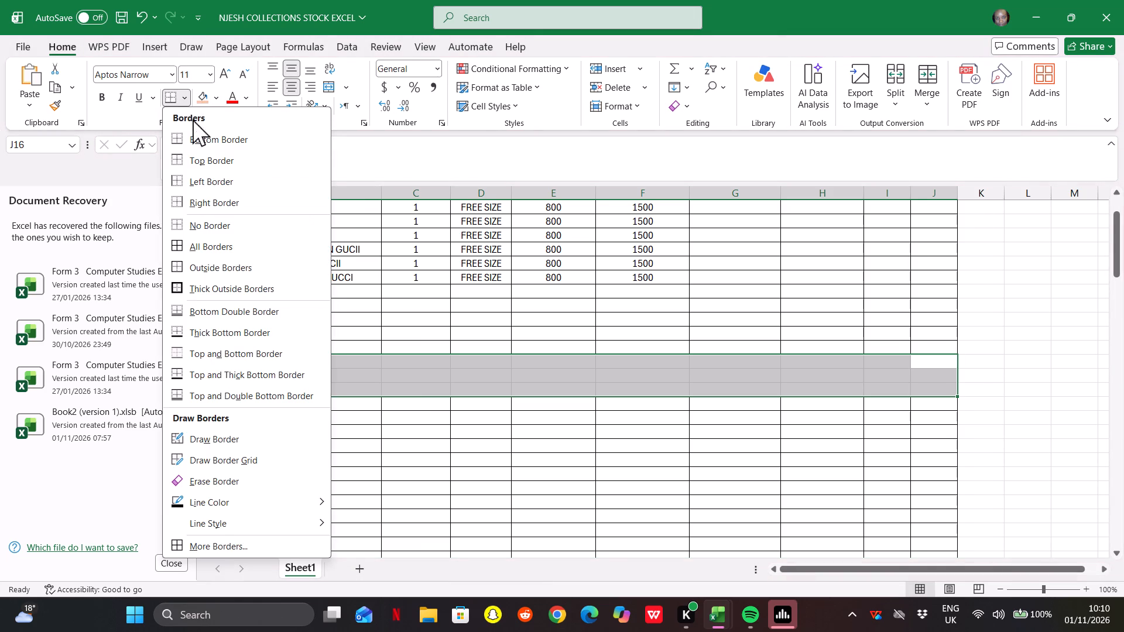
left_click(198, 157)
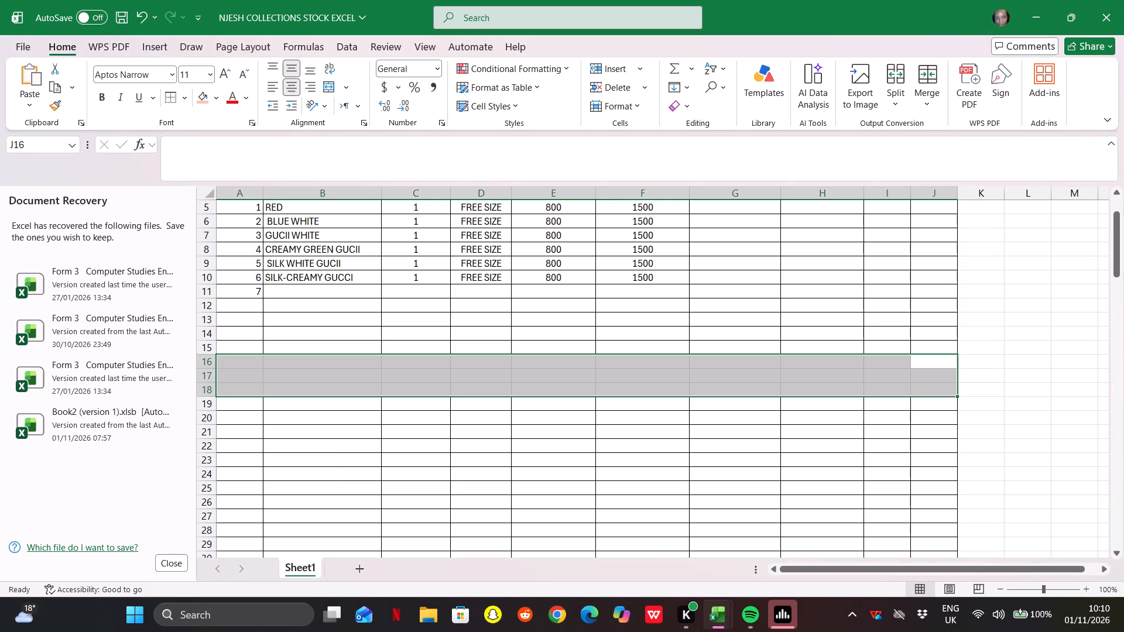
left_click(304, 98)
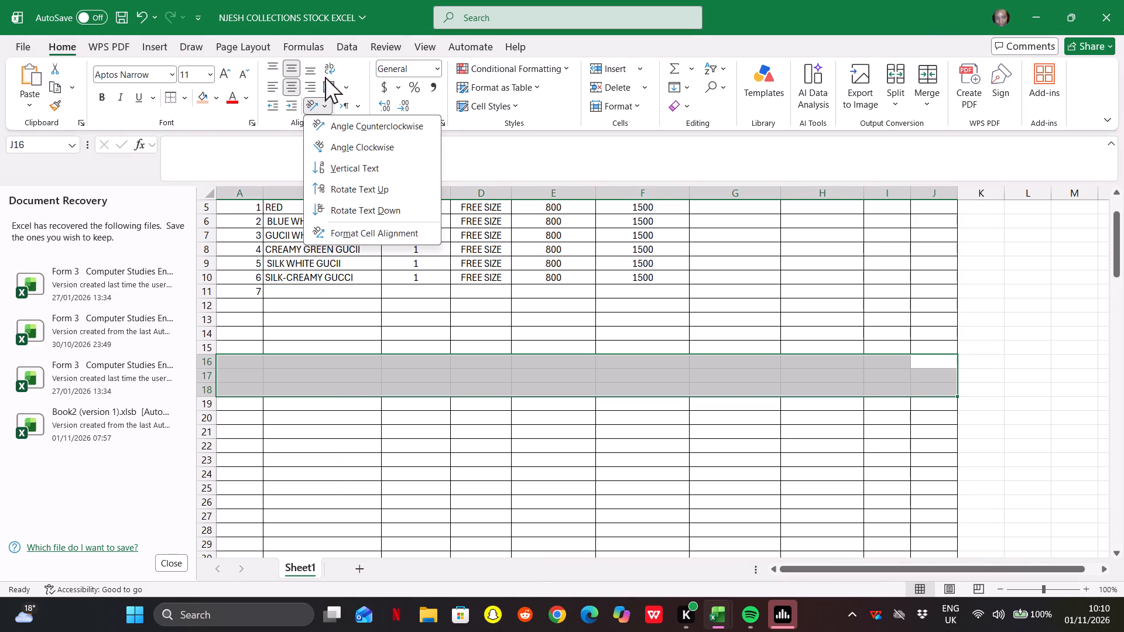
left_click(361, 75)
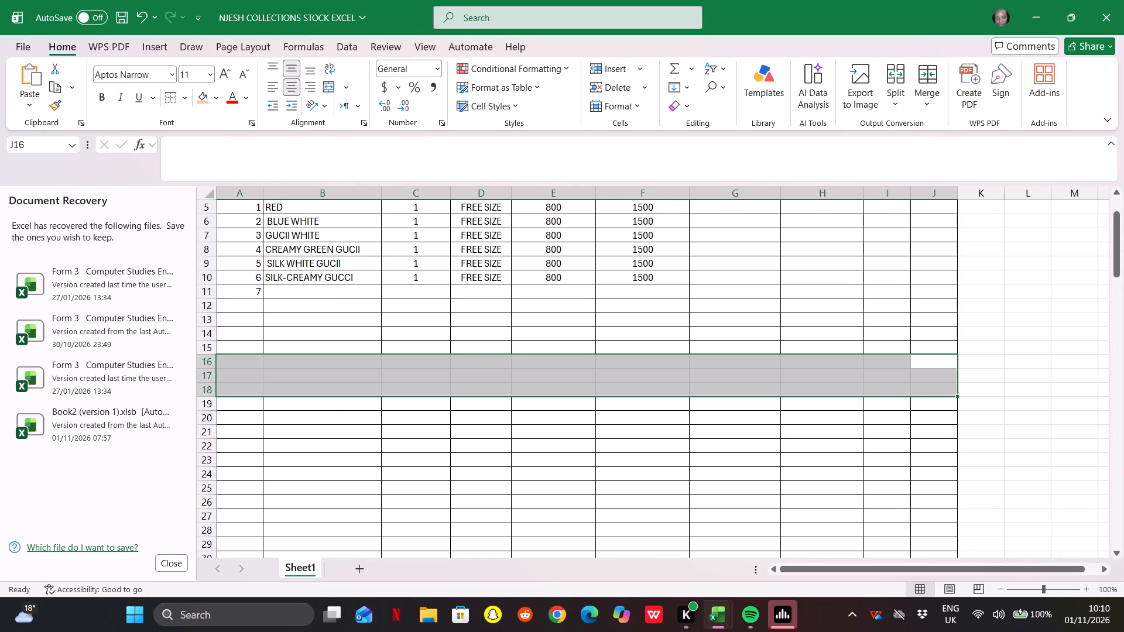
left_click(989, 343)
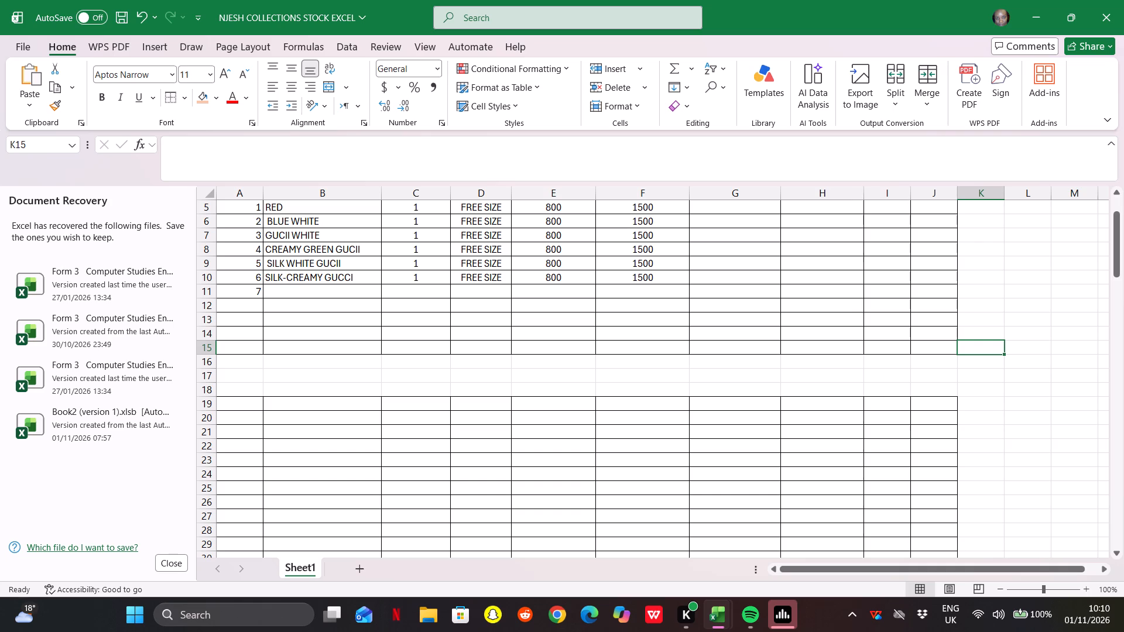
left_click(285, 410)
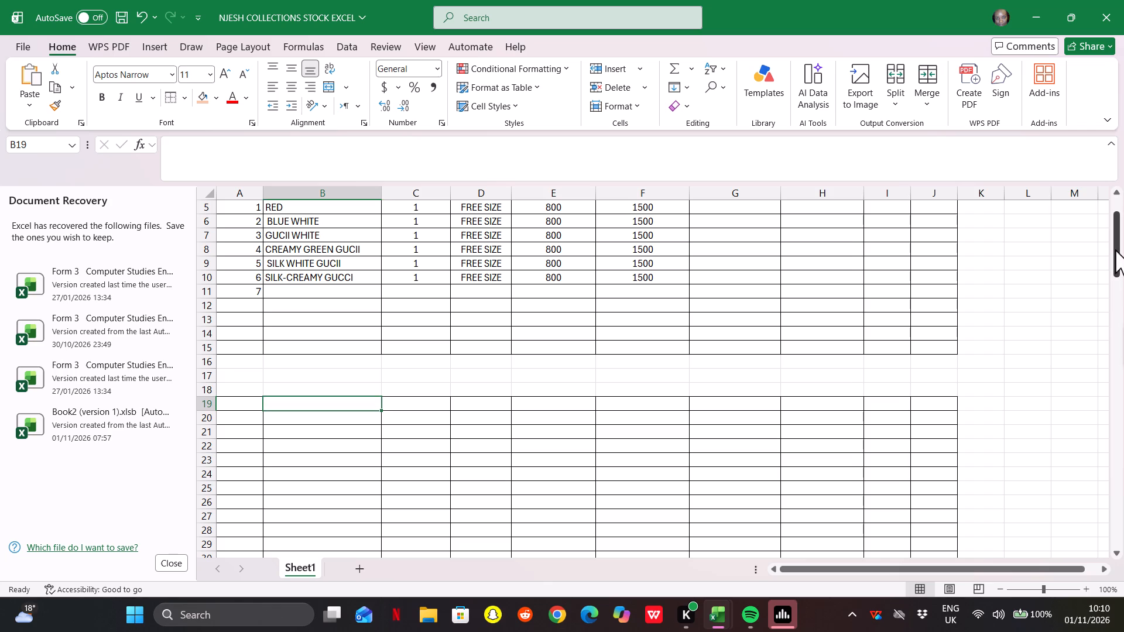
Copy the SILK DERAS header row A4 to J4 and paste it at A18 as the header of a second section.
left_click_drag(1115, 249, 1118, 216)
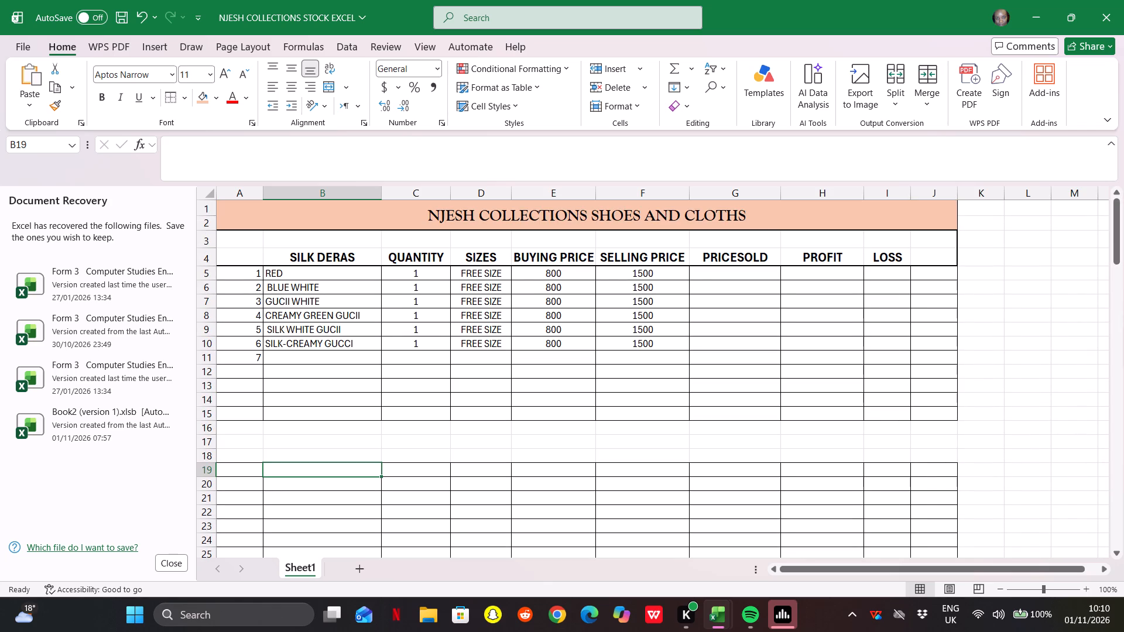
left_click_drag(232, 256, 390, 262)
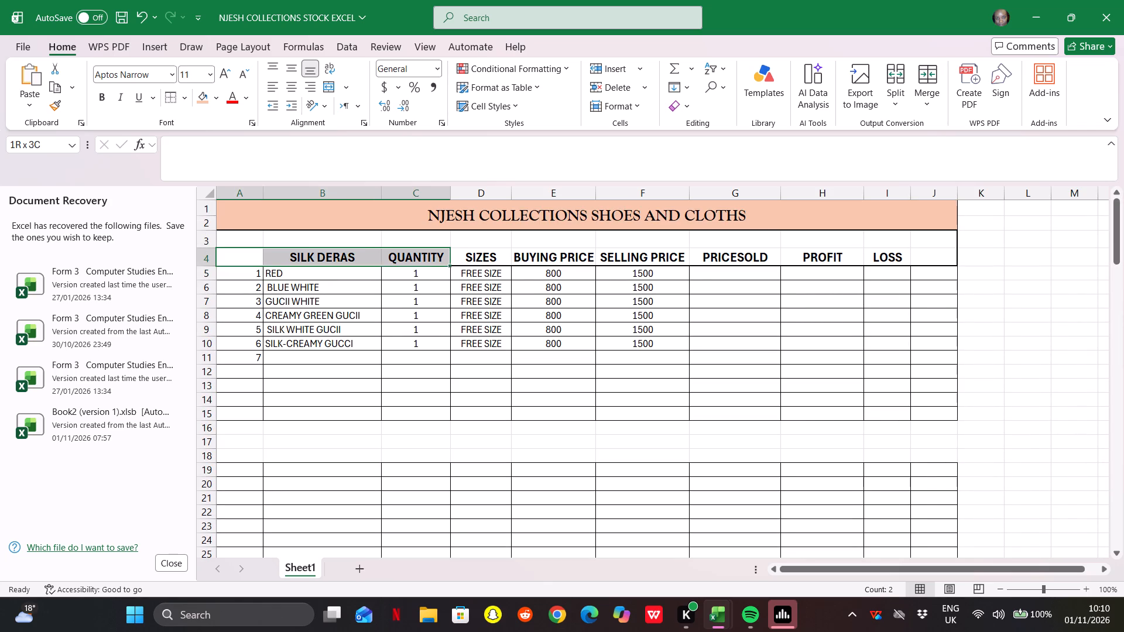
left_click_drag(390, 262, 890, 251)
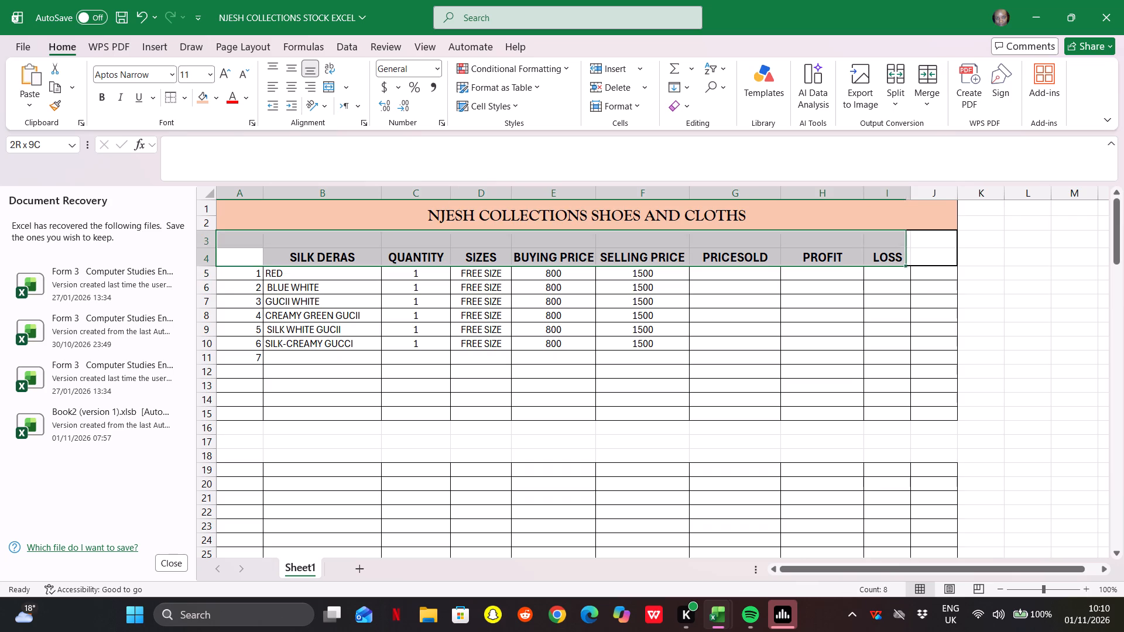
left_click_drag(890, 251, 945, 260)
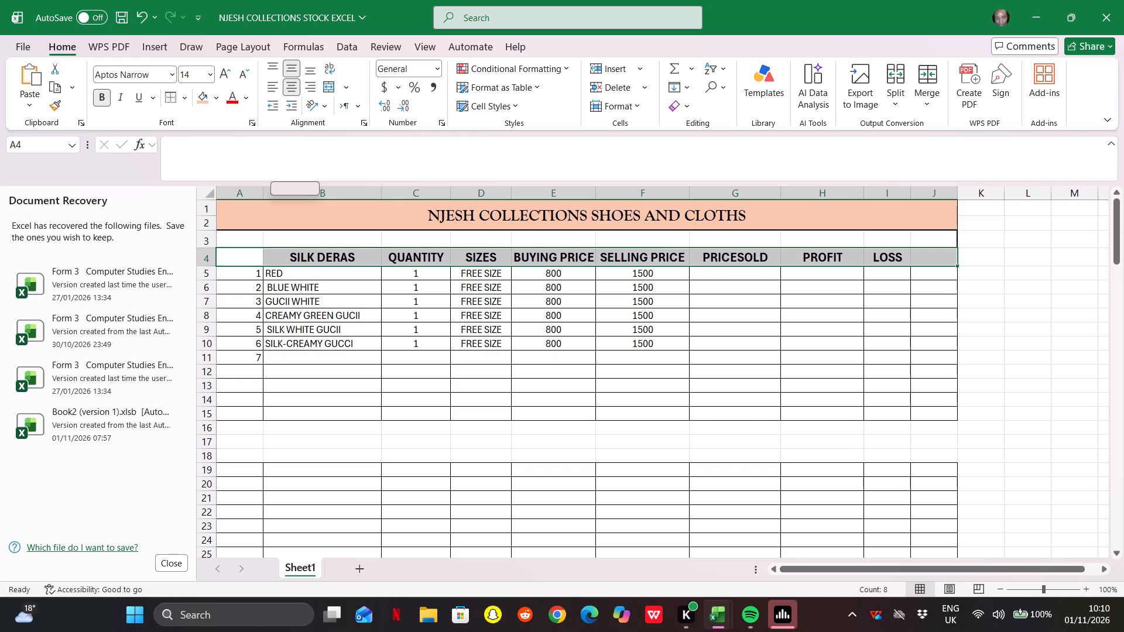
key("ctrl+c")
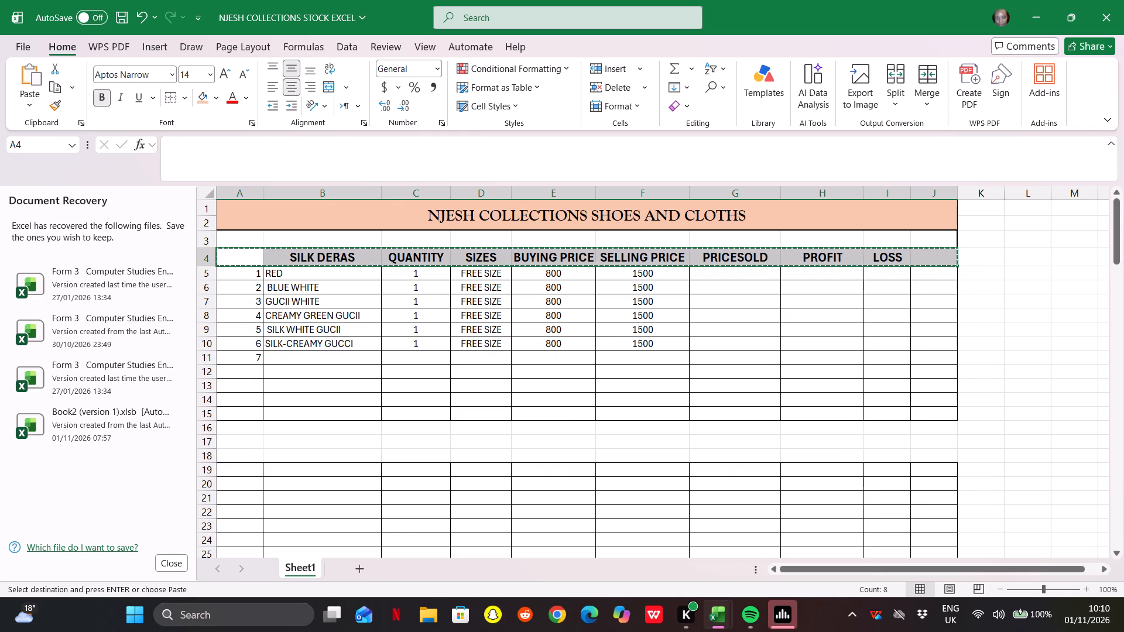
left_click(248, 460)
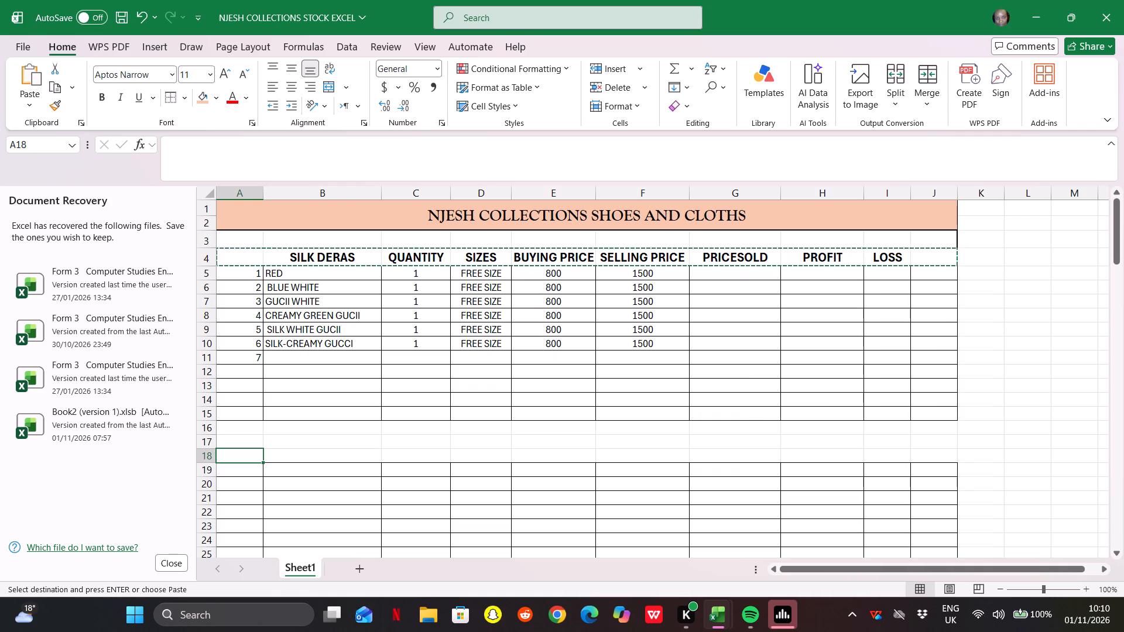
key("ctrl+v")
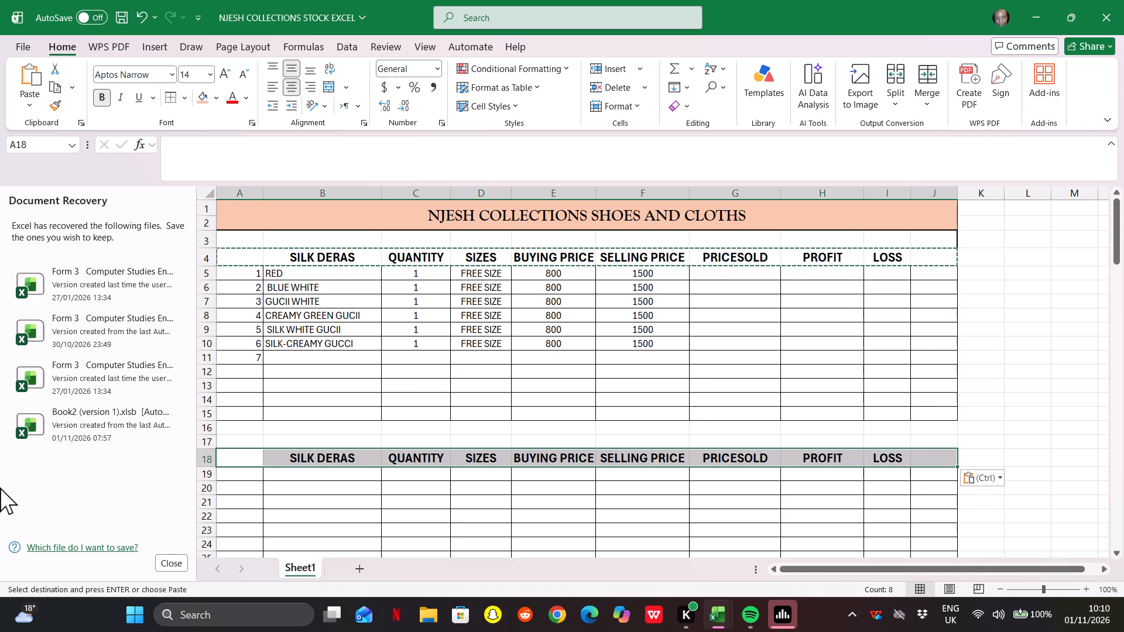
Replace the copied section title in B18 with NORMAL DERAS.
left_click(359, 455)
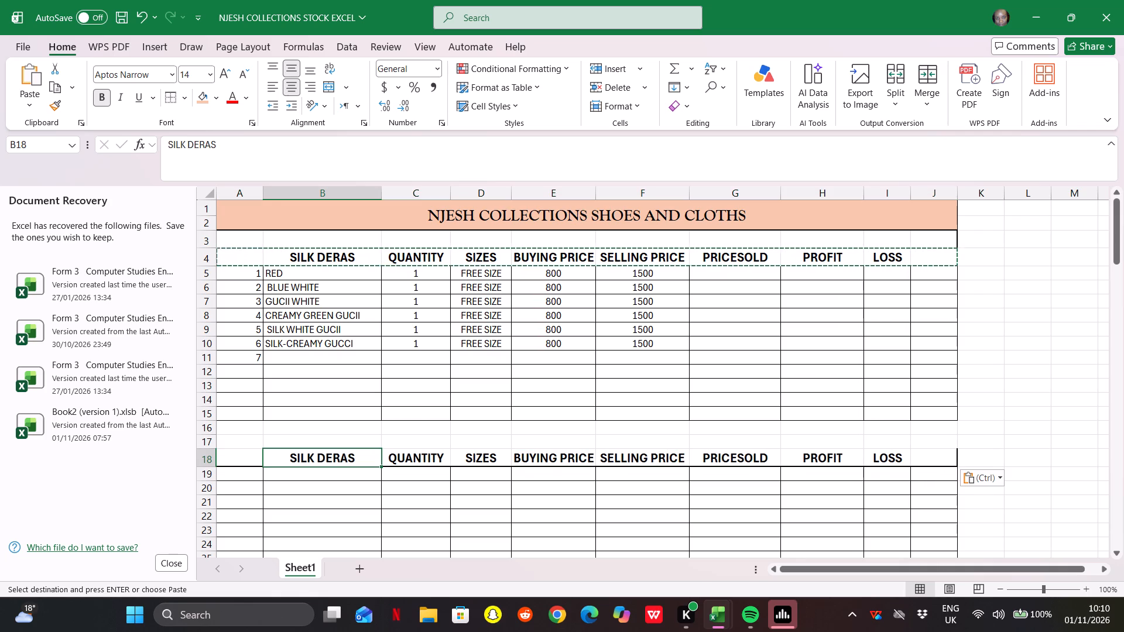
key("BackSpace")
type("NO")
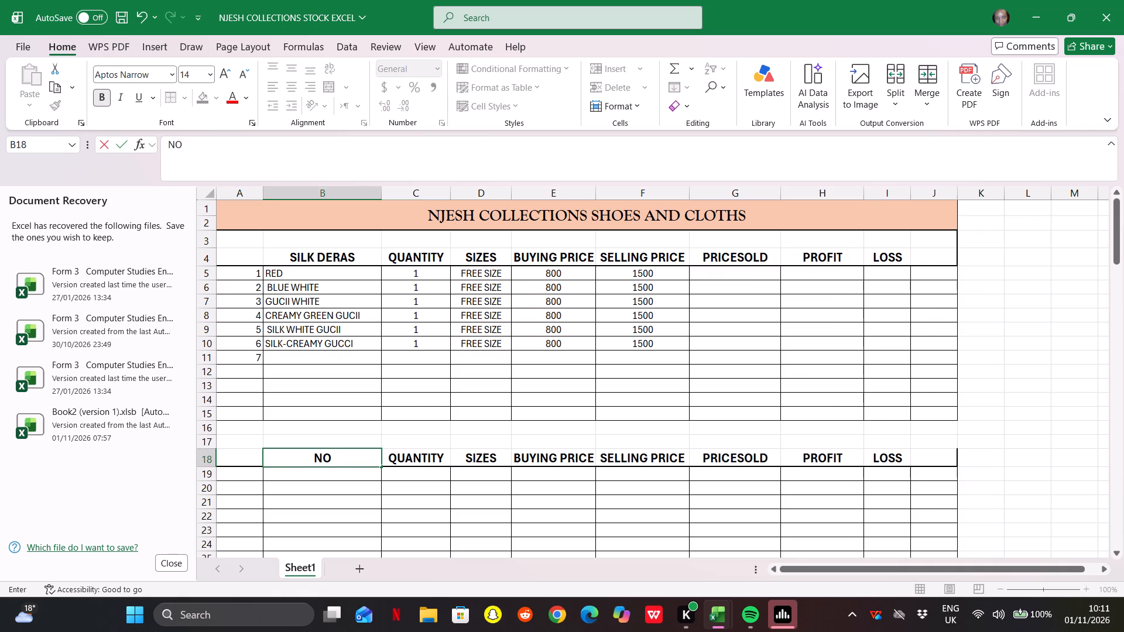
key("r")
type("MA")
type("L")
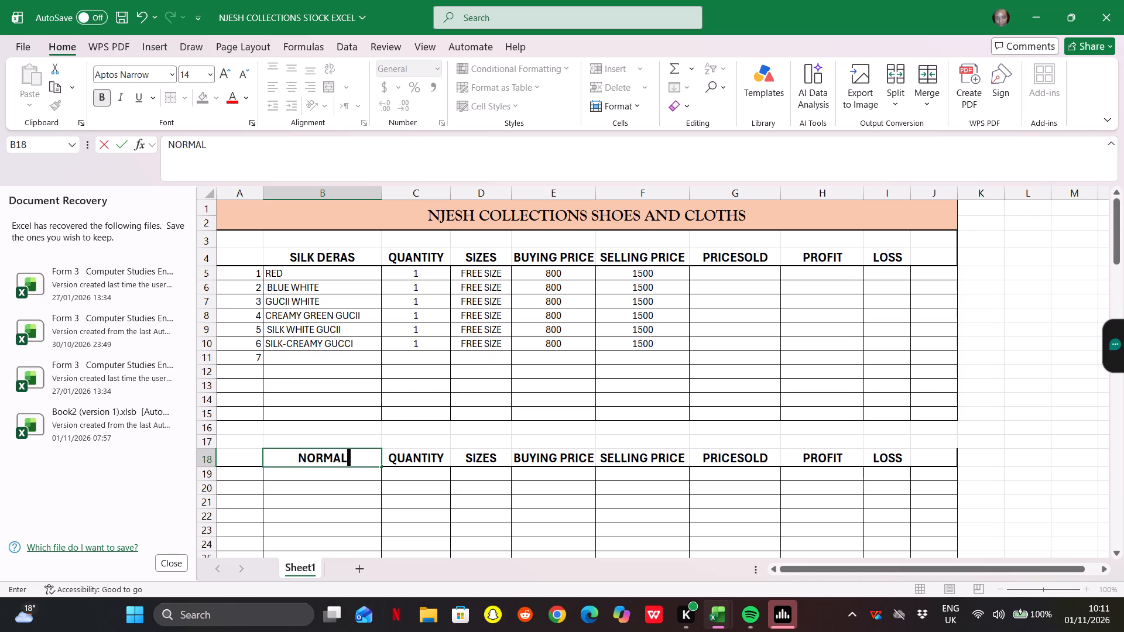
key("space")
type("DERAS")
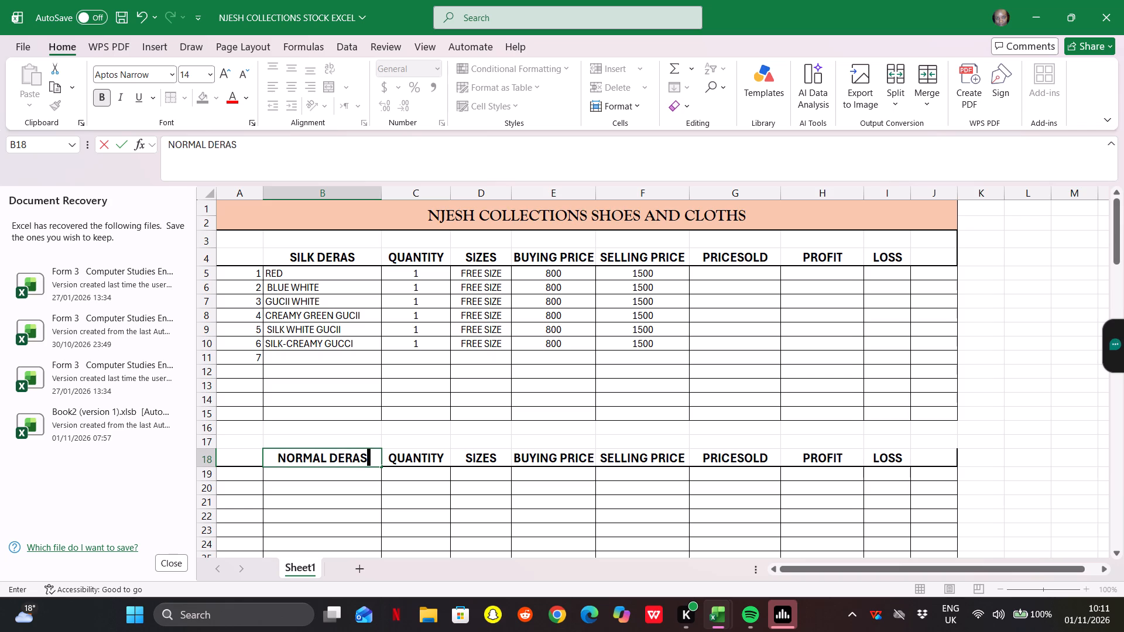
Enter SNO as the serial number heading in A18 and in A4.
left_click(245, 451)
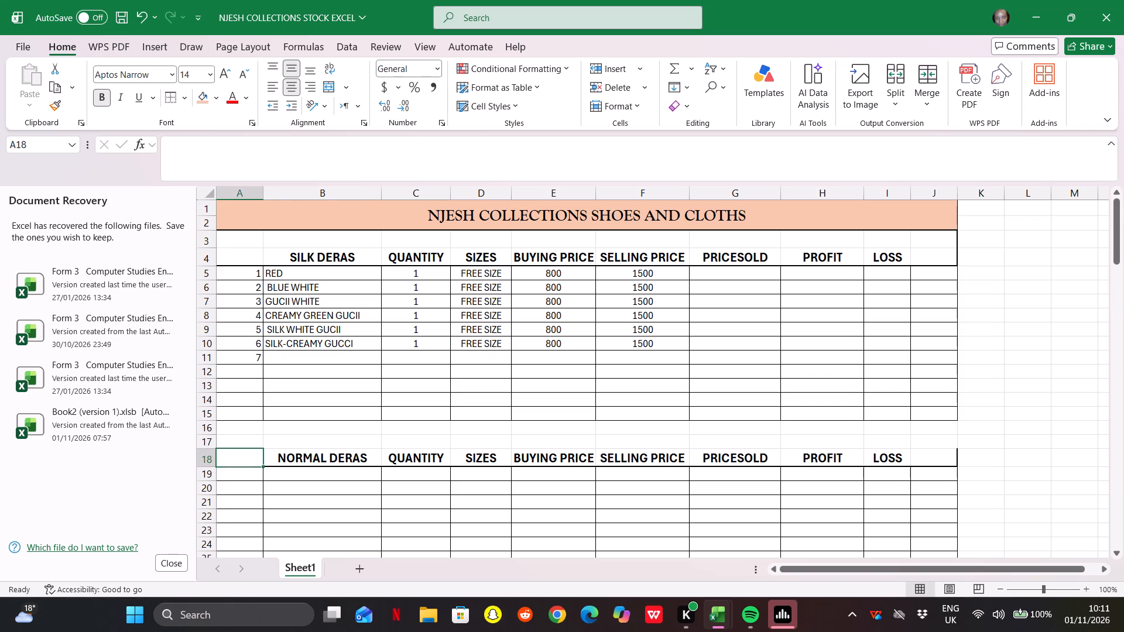
key("s")
type("NO")
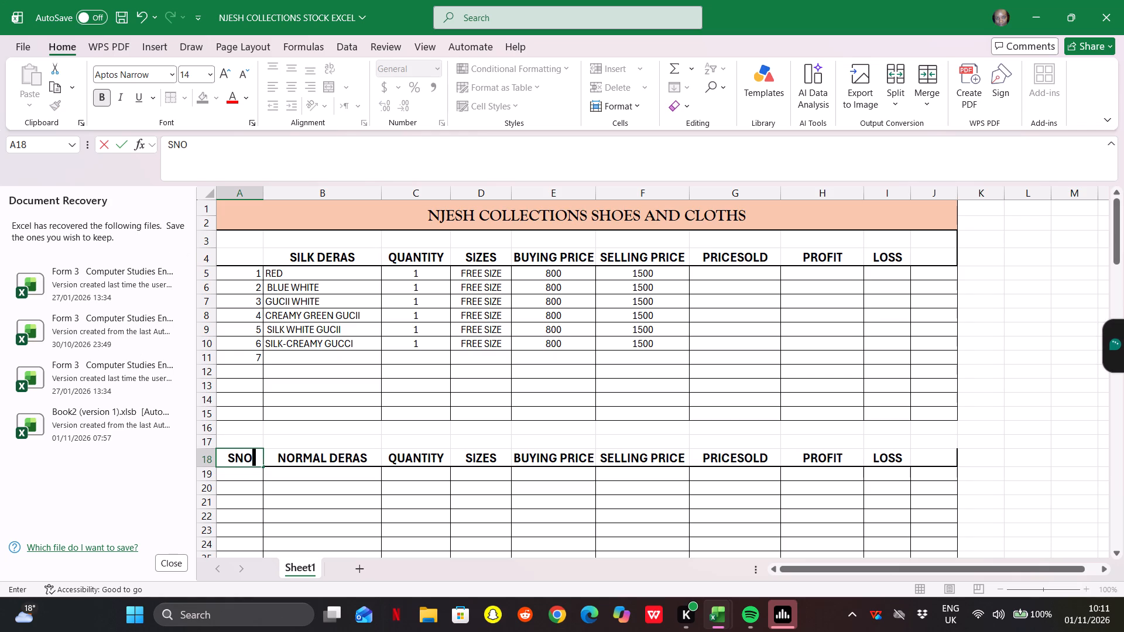
left_click(228, 252)
type("SNO")
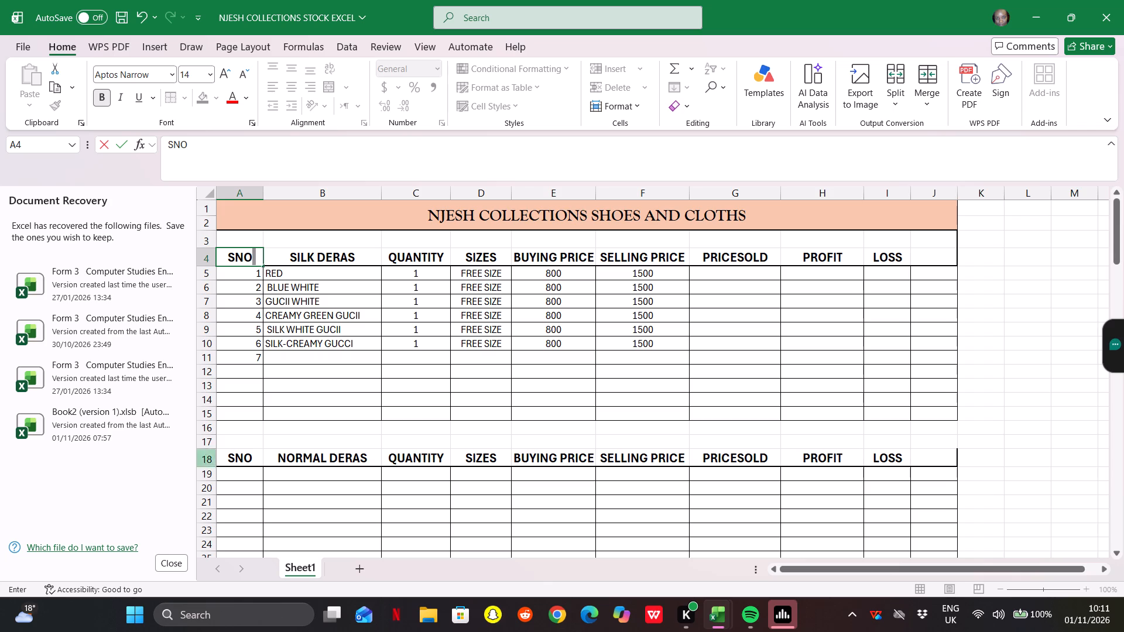
Apply a top border to the block A18 to J20, beginning at the NORMAL DERAS header row.
left_click_drag(234, 455, 347, 488)
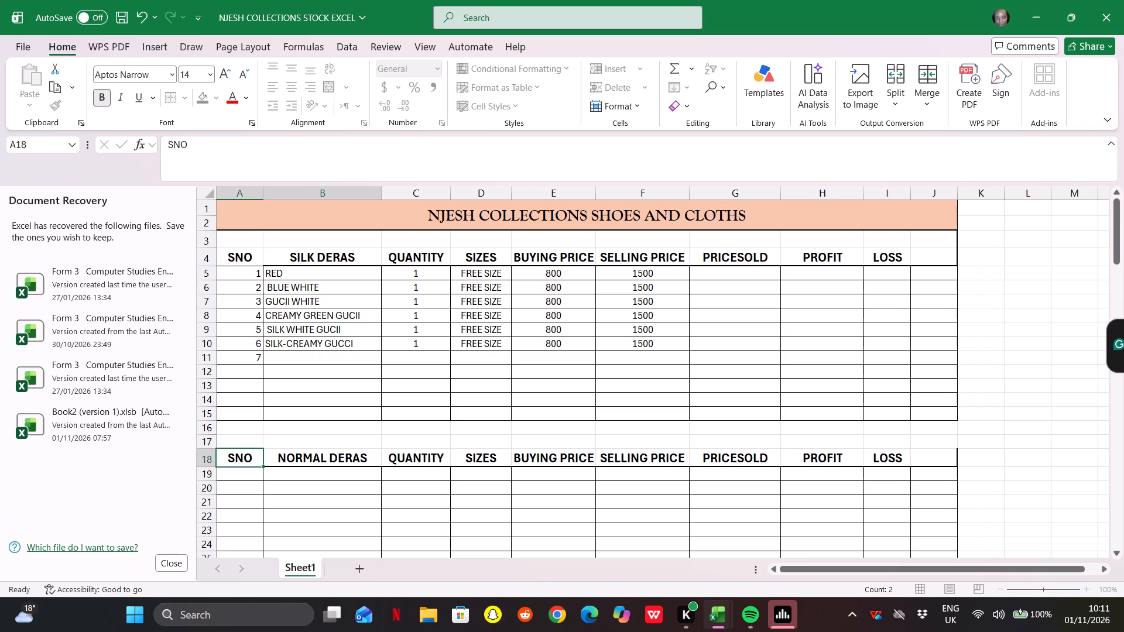
left_click_drag(347, 488, 964, 468)
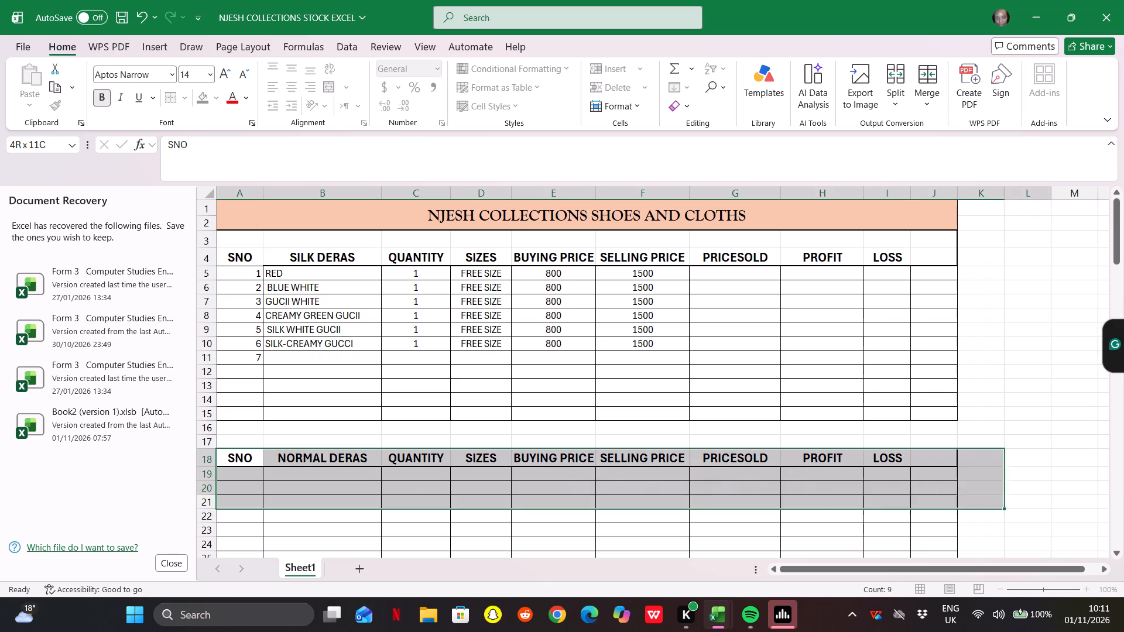
left_click_drag(964, 468, 916, 487)
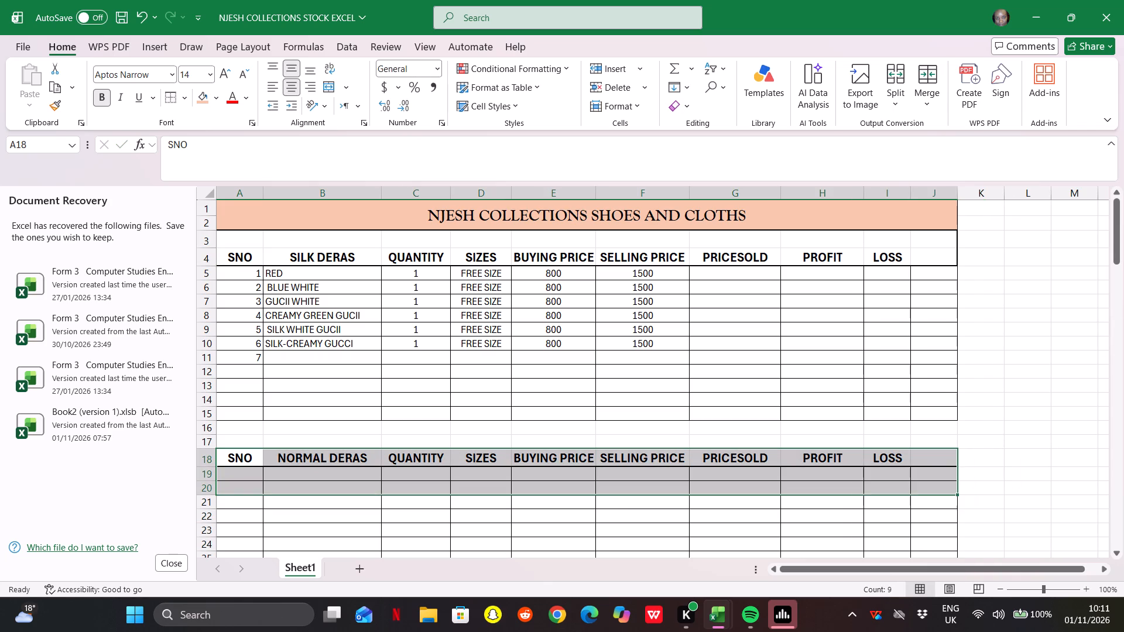
left_click(166, 95)
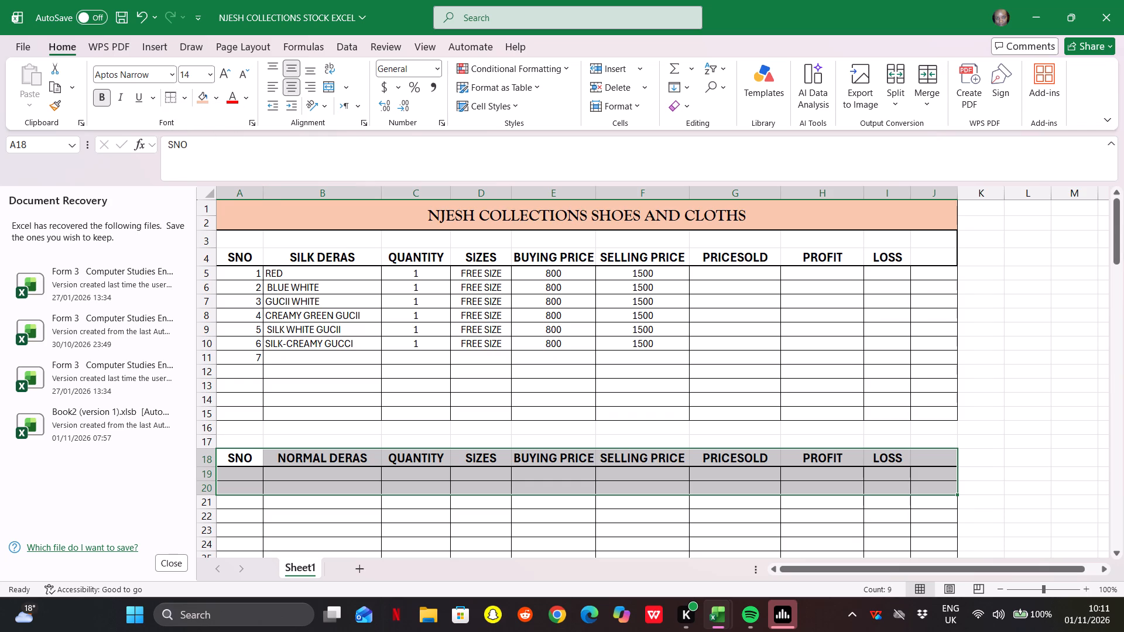
left_click(357, 276)
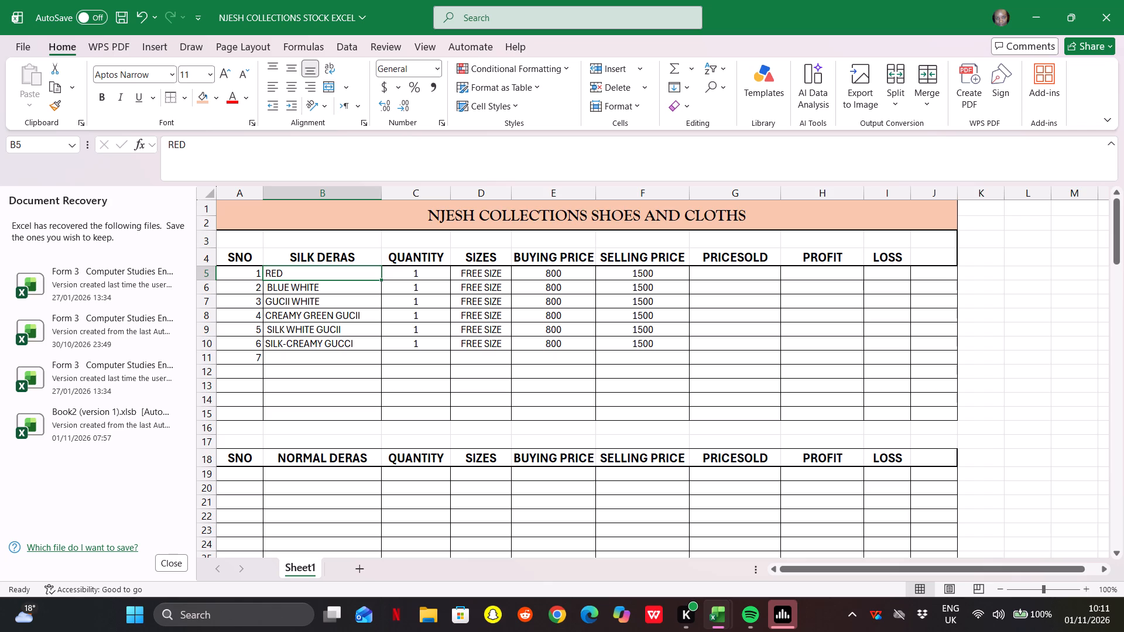
Increase the height of row 18, the NORMAL DERAS header row.
left_click_drag(203, 467, 211, 487)
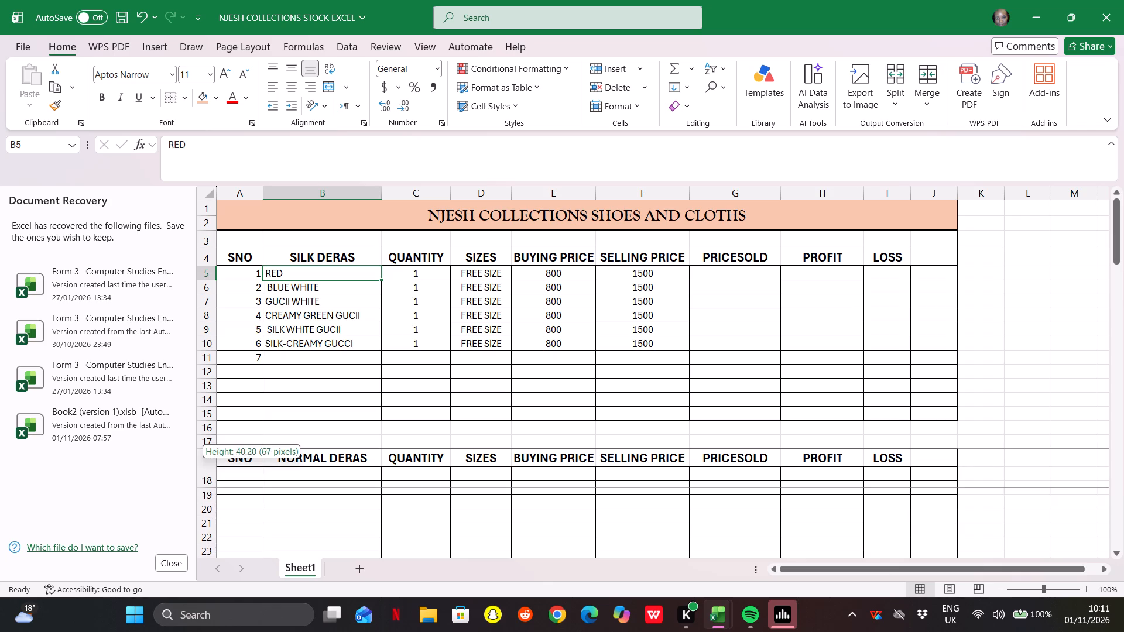
left_click_drag(211, 487, 215, 478)
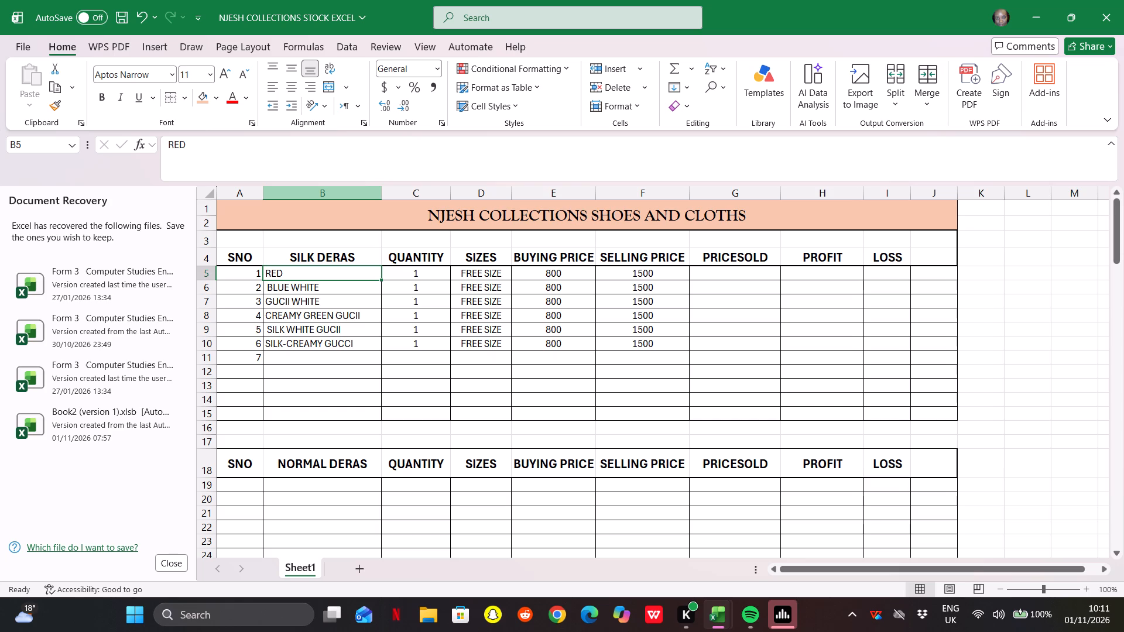
Fill the NORMAL DERAS header cells A18 to J18 with the same light orange as the title banner.
left_click_drag(232, 459, 440, 442)
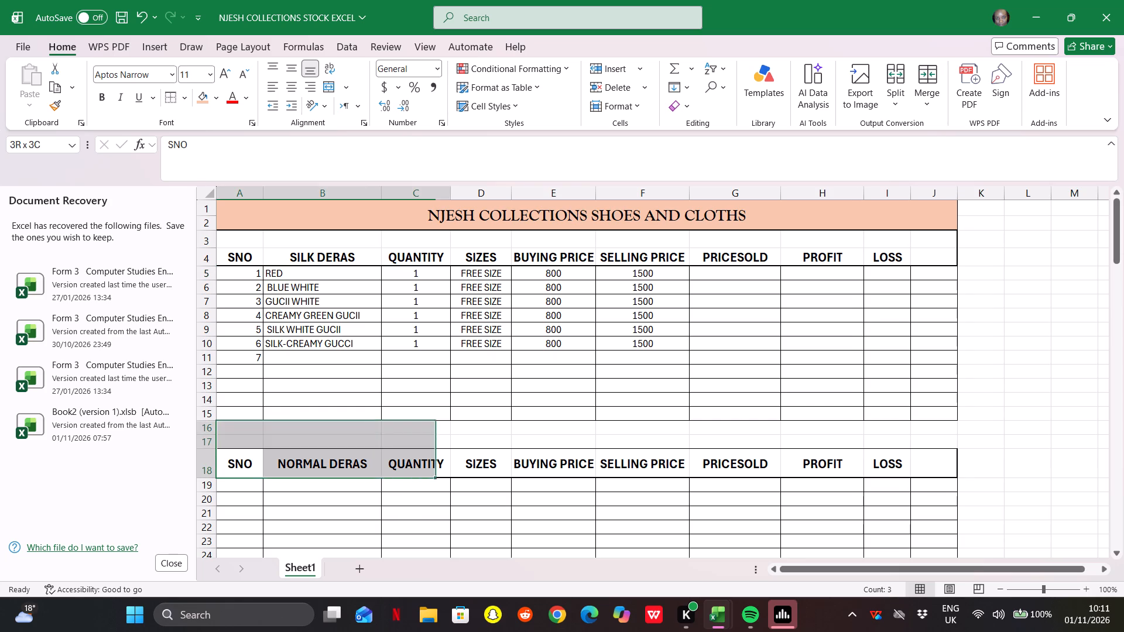
left_click_drag(440, 442, 833, 435)
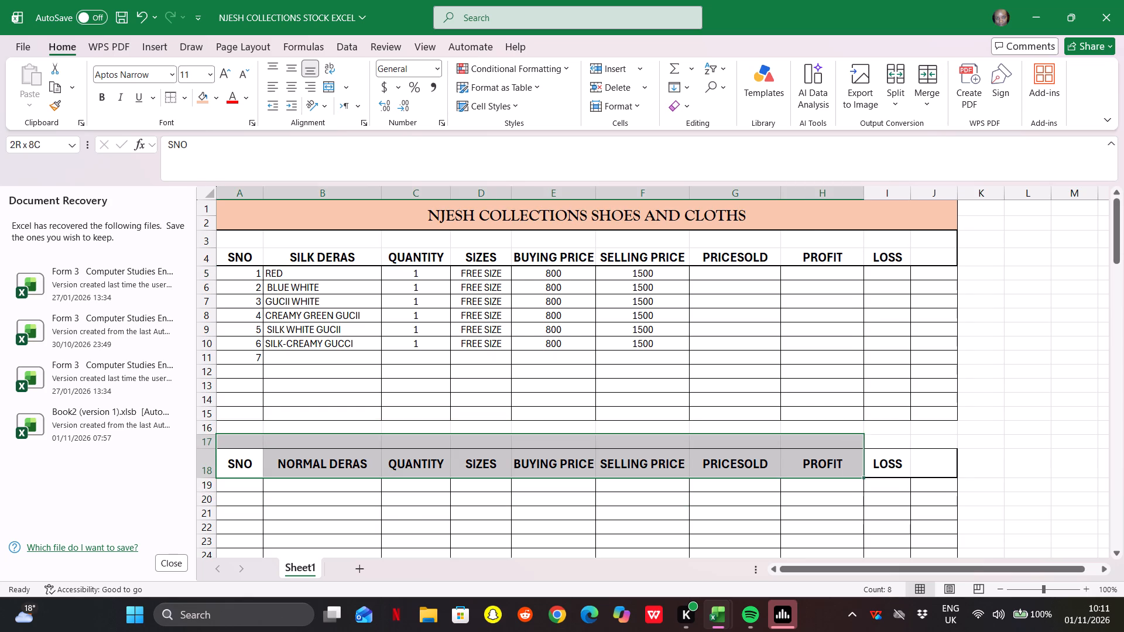
left_click_drag(833, 435, 941, 459)
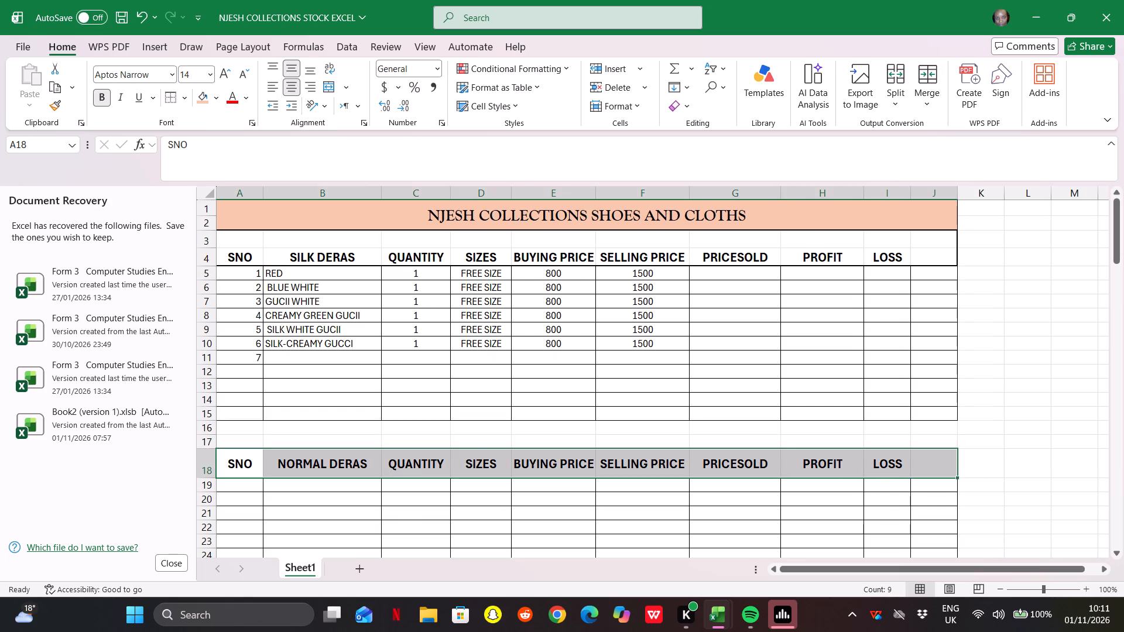
left_click(100, 94)
left_click(100, 94)
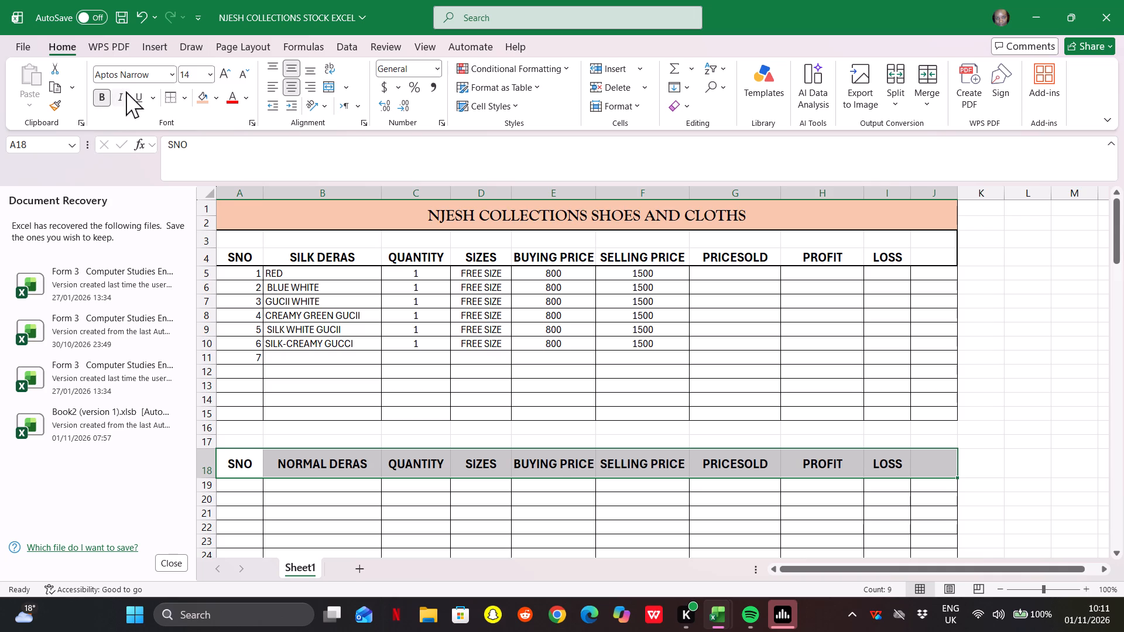
left_click(289, 86)
left_click(289, 86)
left_click(200, 97)
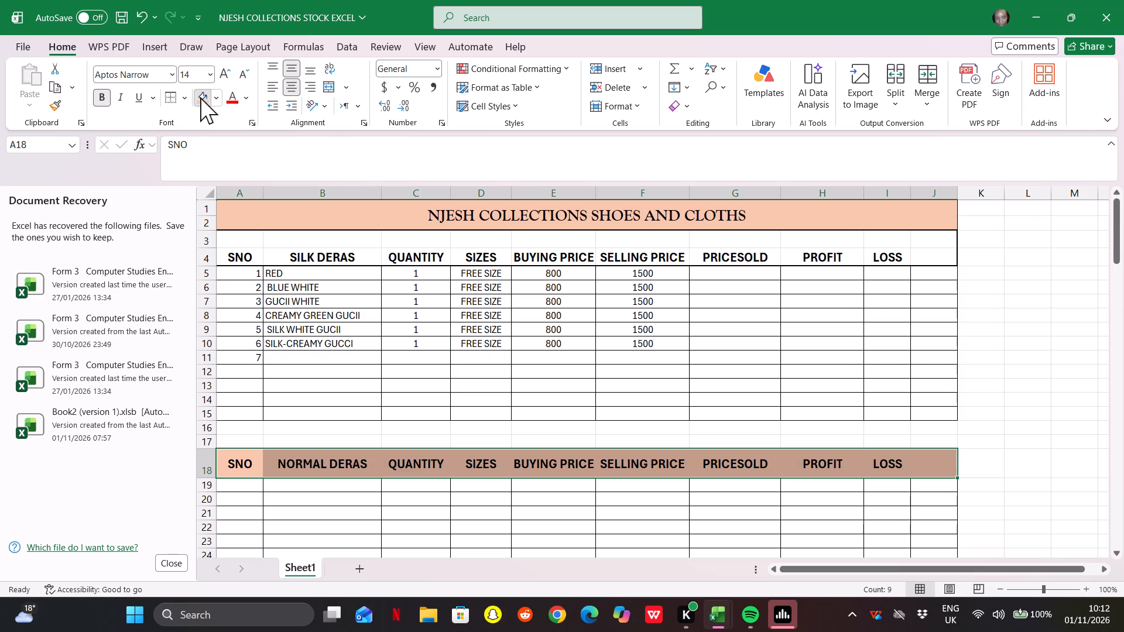
left_click(217, 95)
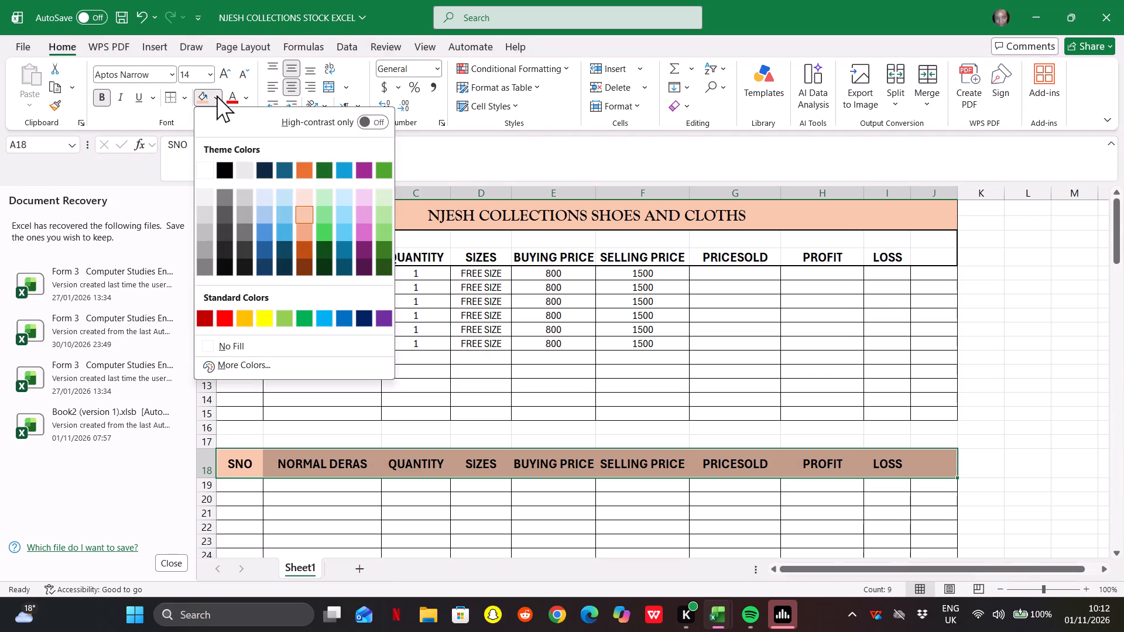
left_click(300, 212)
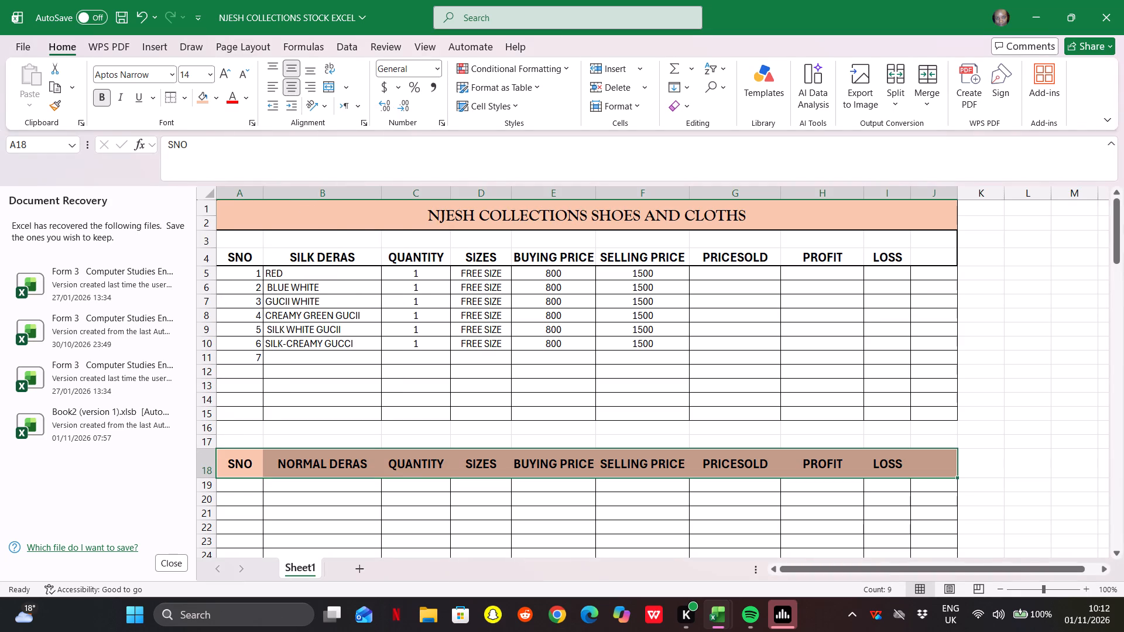
Increase the height of row 4, the SILK DERAS header row.
left_click_drag(203, 263, 212, 280)
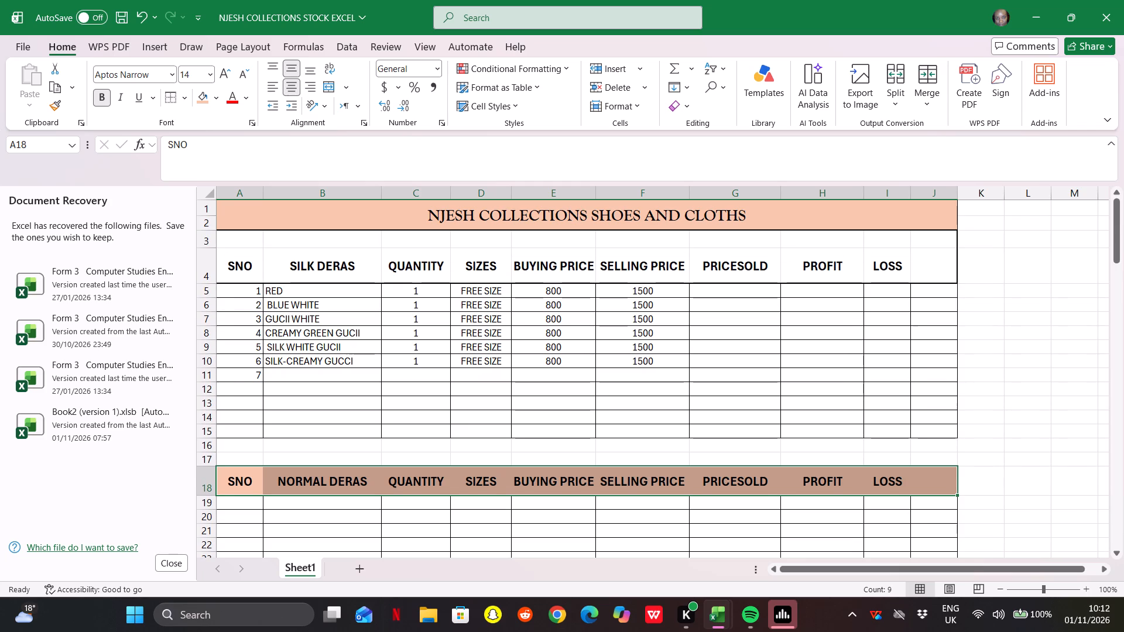
Fill the SILK DERAS header cells A4 to J4 with the same light orange as the title banner.
left_click_drag(228, 265, 369, 302)
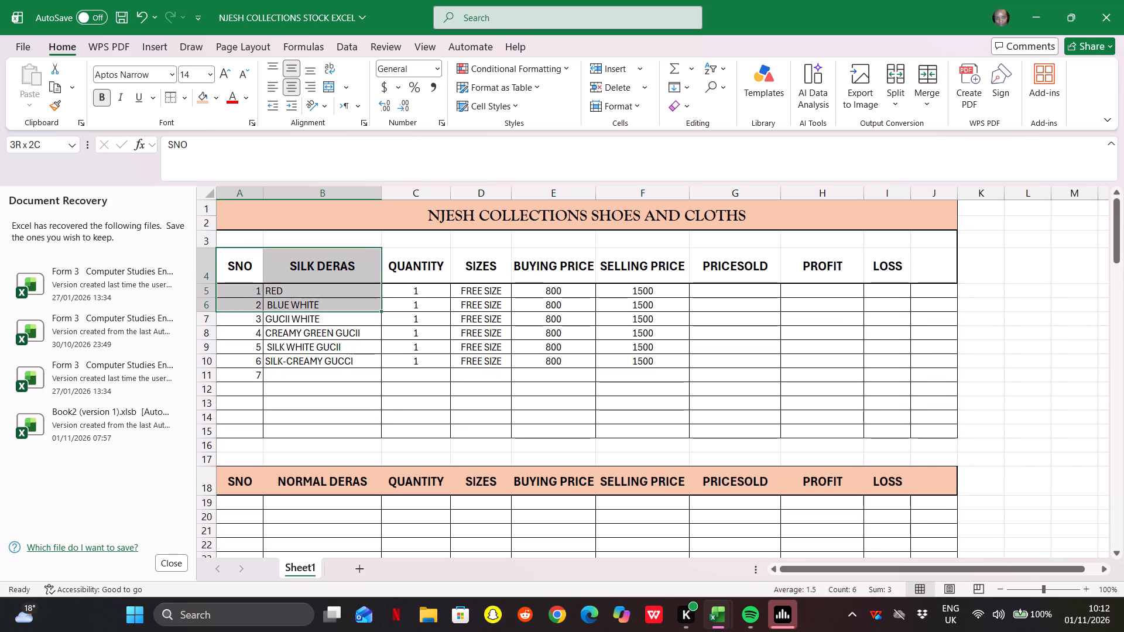
left_click_drag(369, 302, 887, 241)
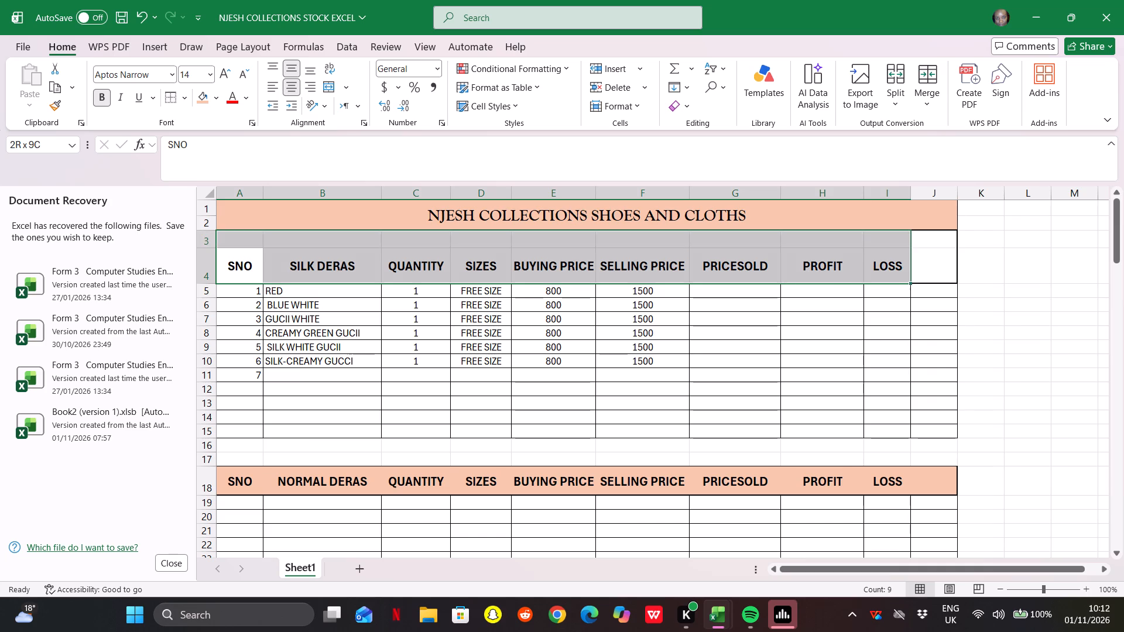
left_click_drag(887, 241, 932, 249)
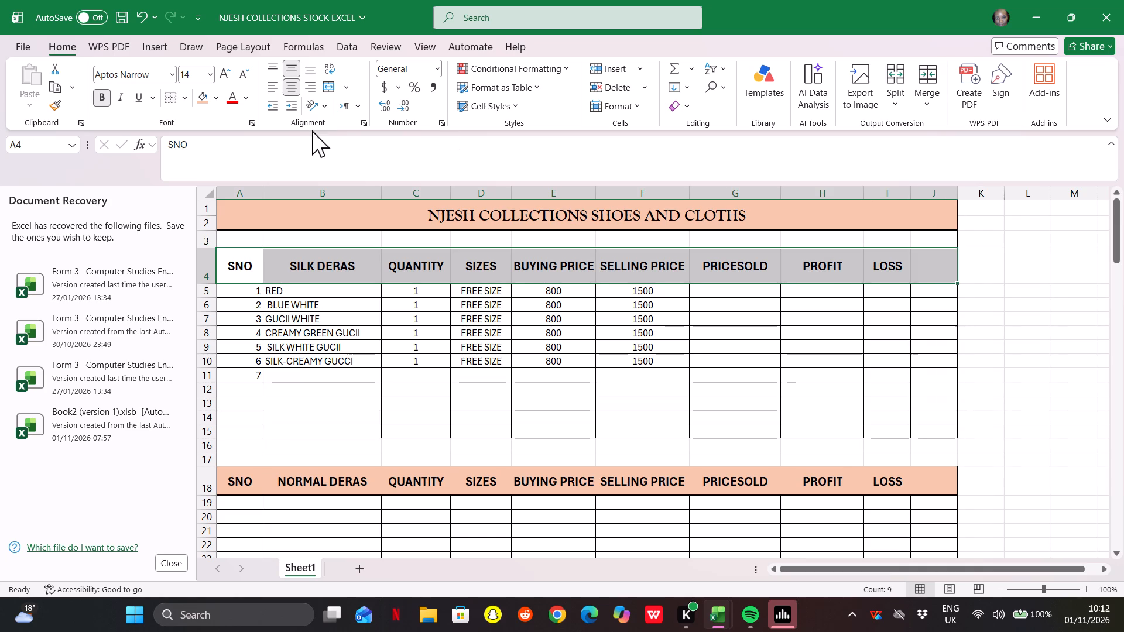
left_click(203, 95)
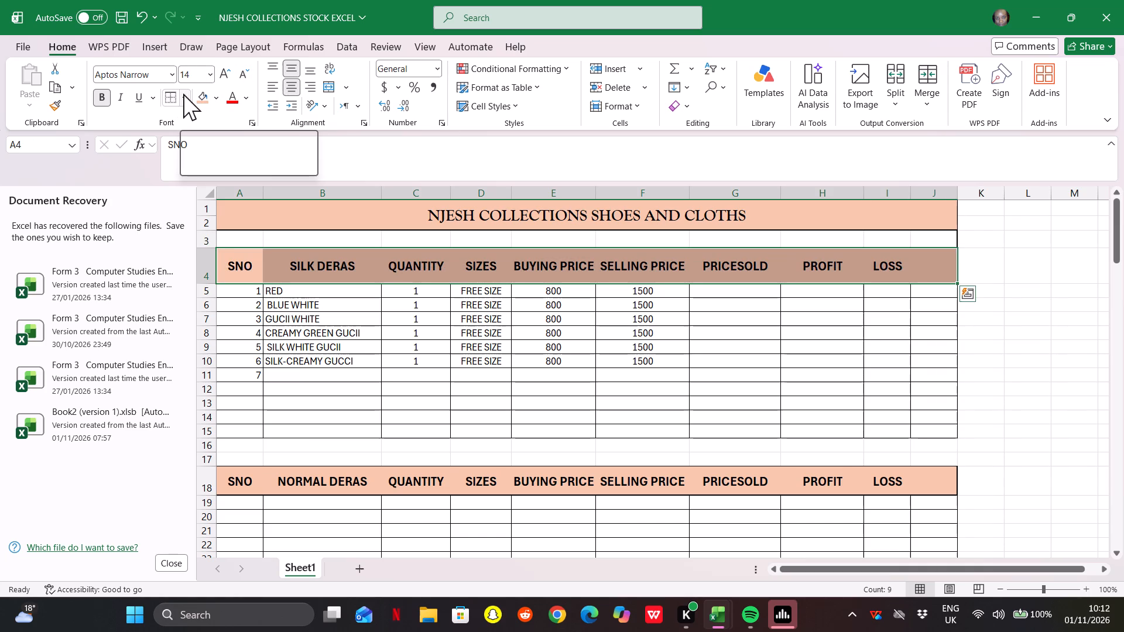
Apply all borders to the SILK DERAS header cells A4 to J4.
left_click(183, 94)
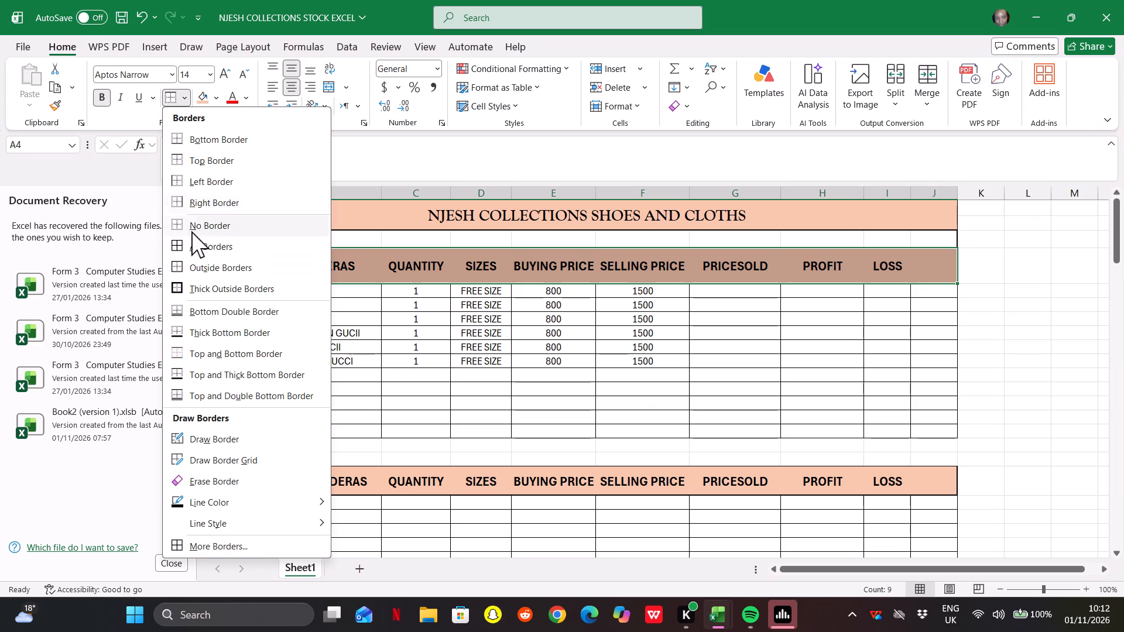
left_click(190, 246)
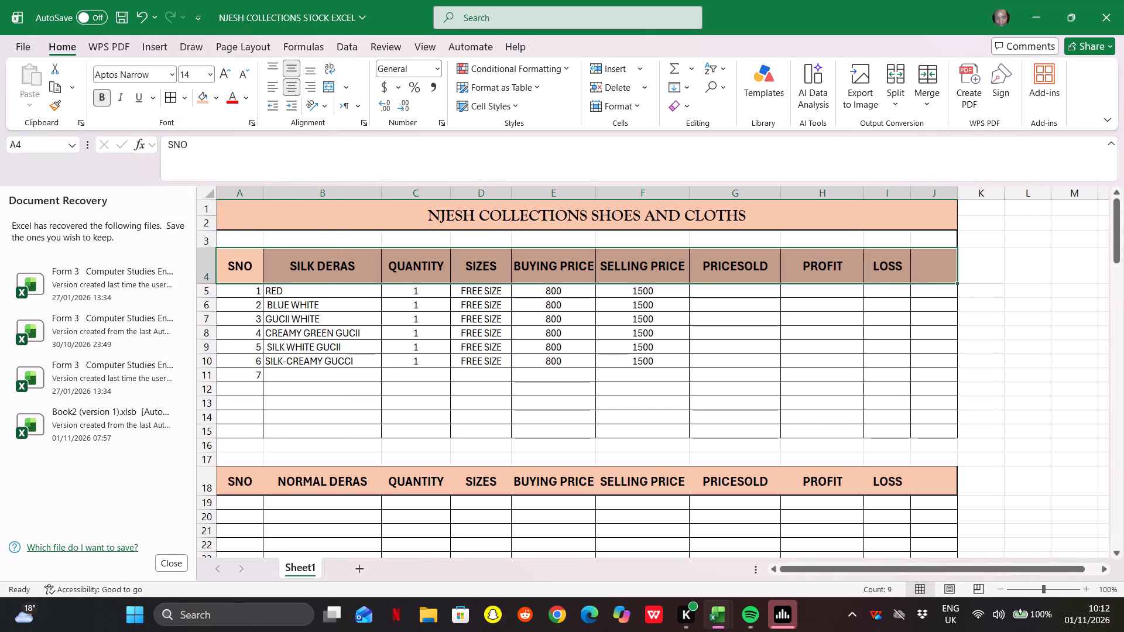
Apply all borders to the NORMAL DERAS header cells A18 to J18.
left_click(253, 479)
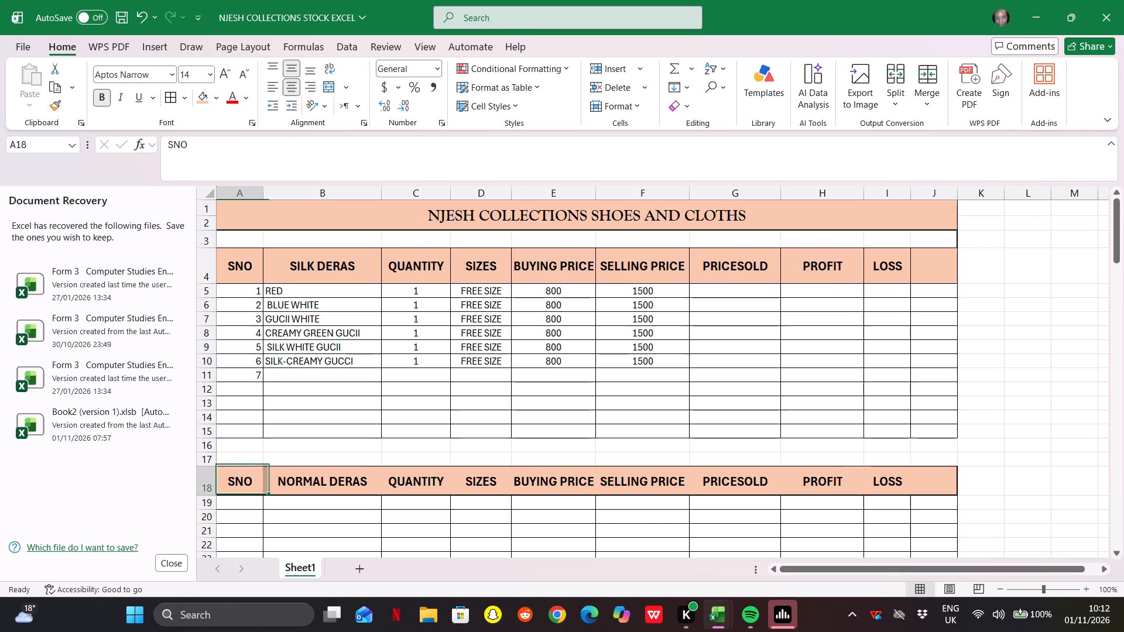
left_click_drag(245, 480, 444, 539)
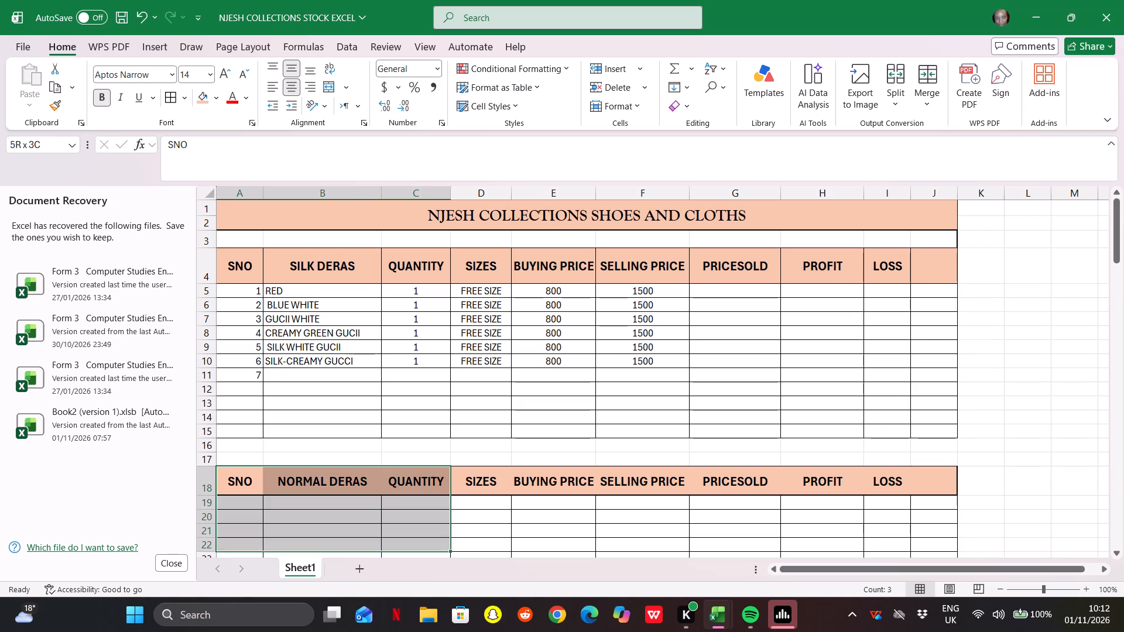
left_click_drag(444, 539, 937, 480)
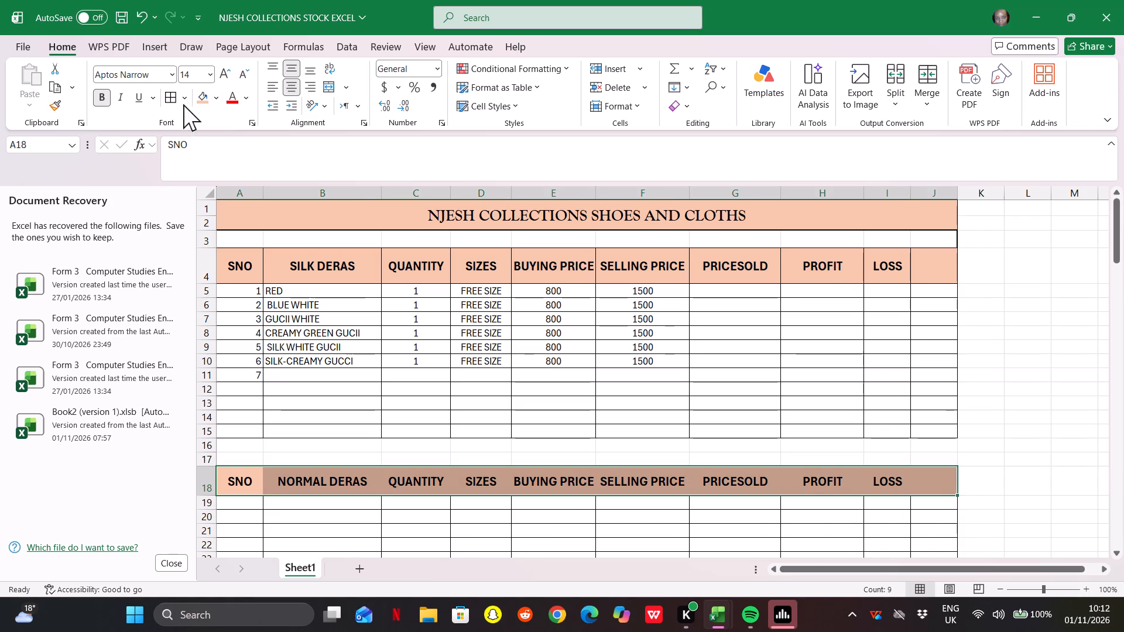
left_click(173, 94)
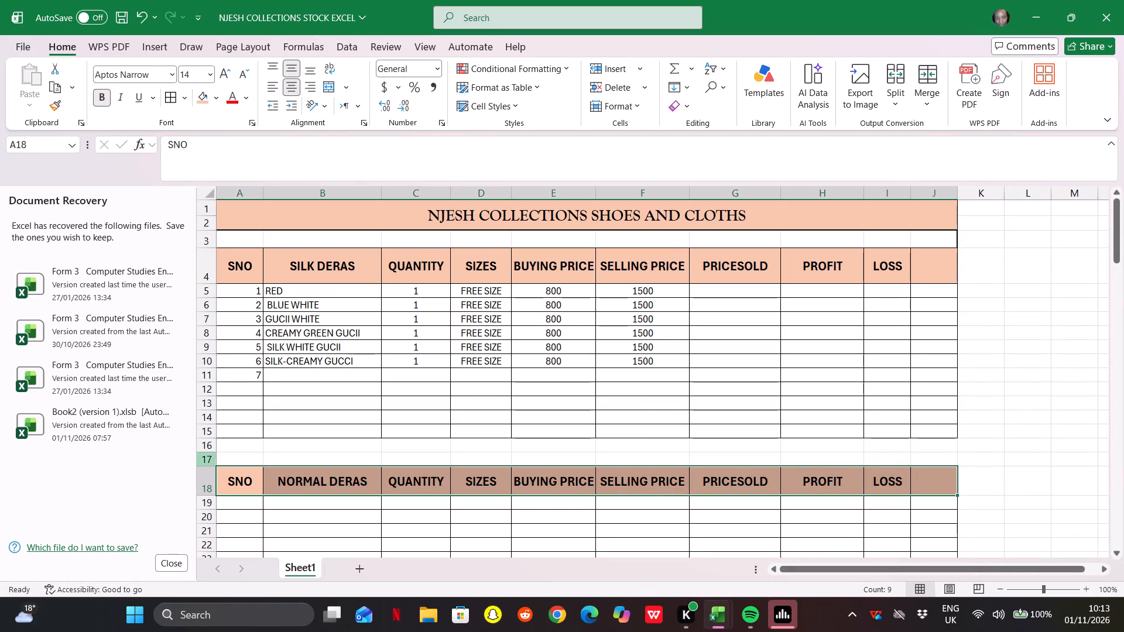
Narrow the gap above the NORMAL DERAS header by collapsing empty rows 17 and 13 and shrinking row 12 to a sliver.
left_click_drag(205, 465, 208, 451)
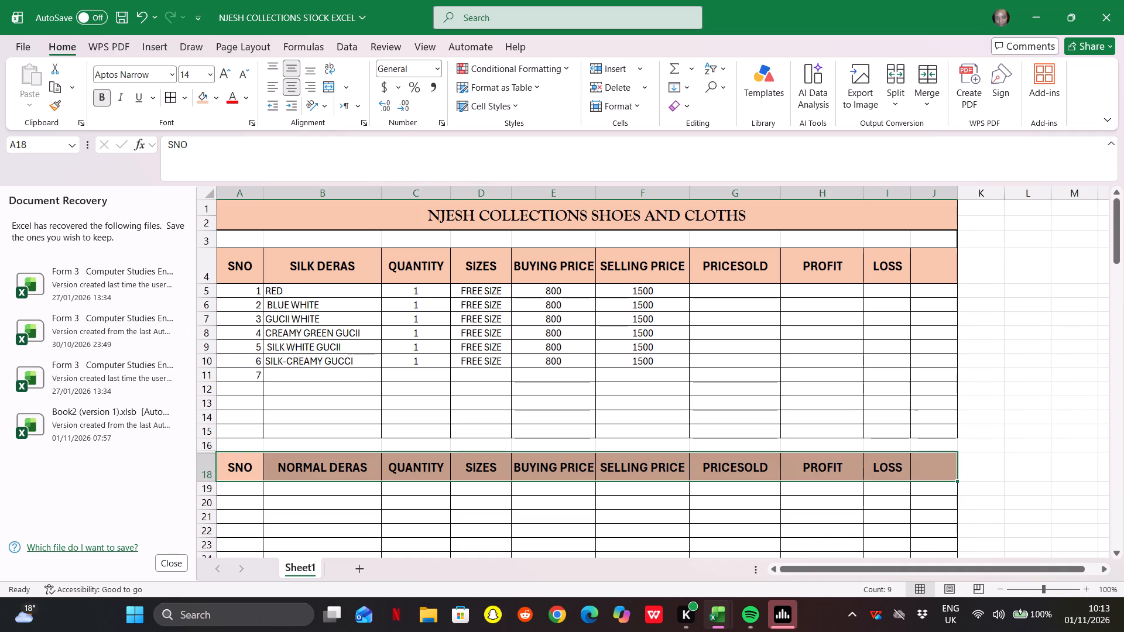
left_click_drag(210, 408, 215, 377)
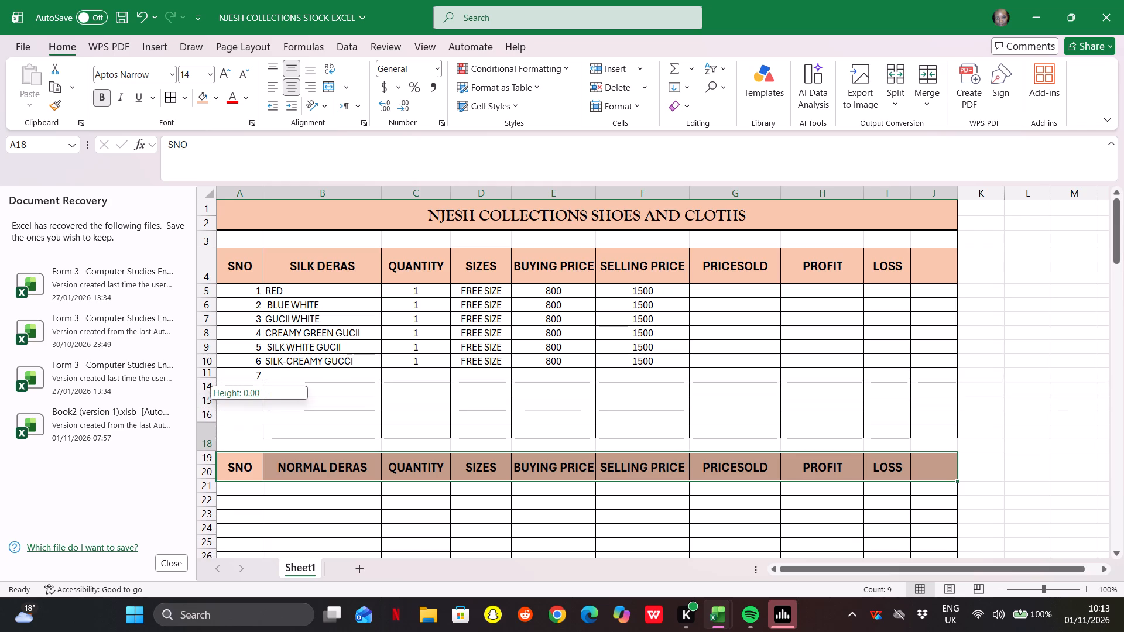
left_click_drag(215, 377, 218, 384)
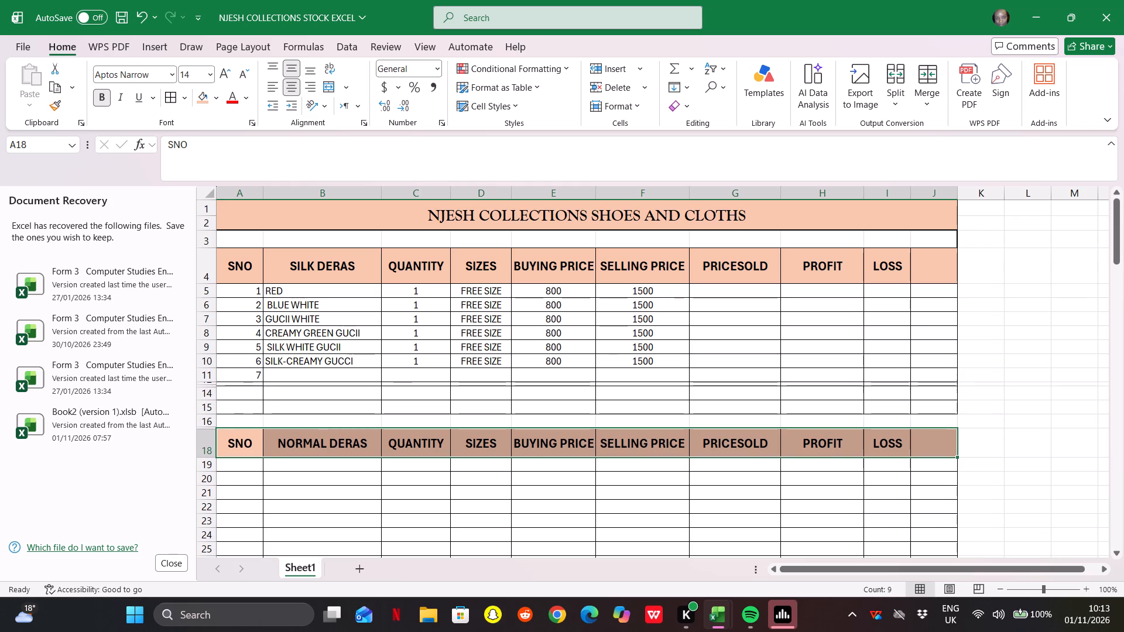
Centre the contents of column A, the SNO column, horizontally.
left_click(241, 193)
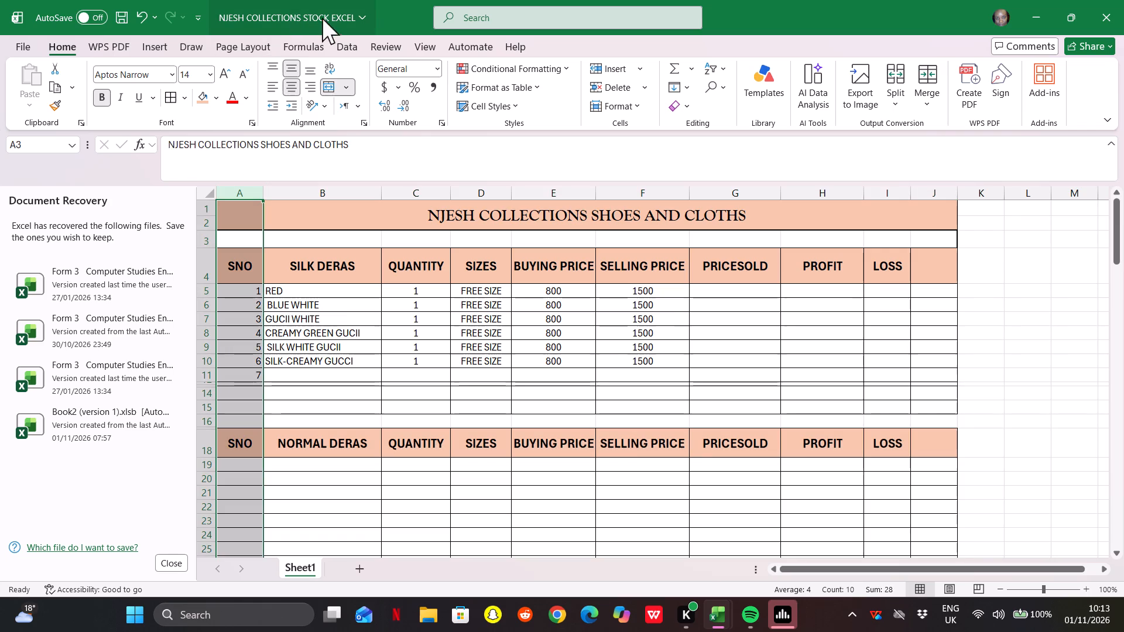
left_click(296, 83)
left_click(296, 83)
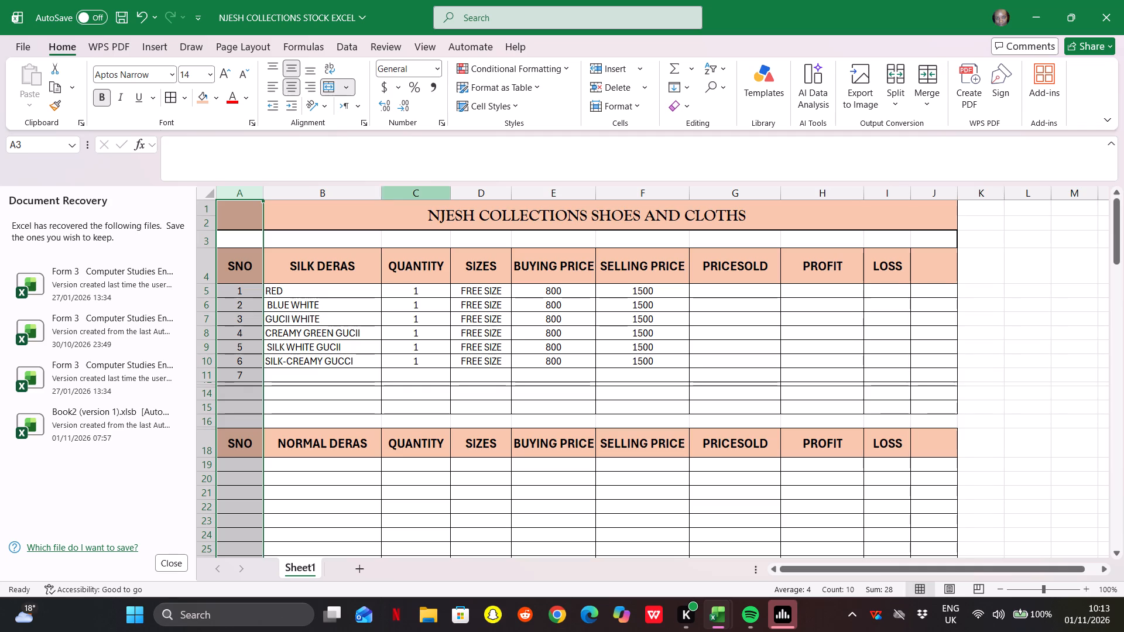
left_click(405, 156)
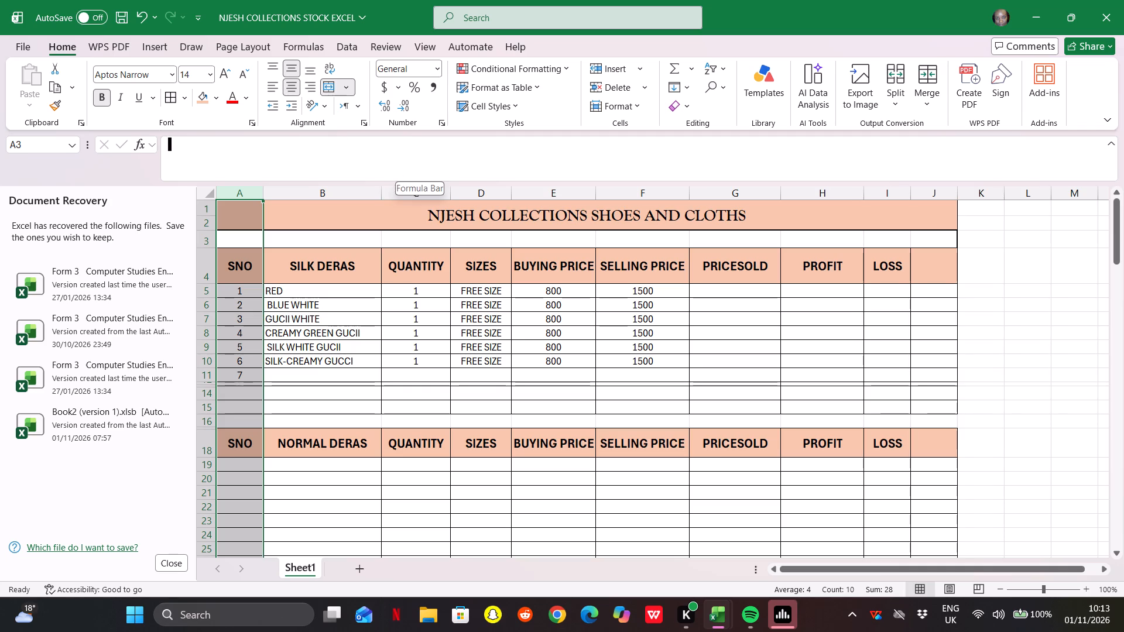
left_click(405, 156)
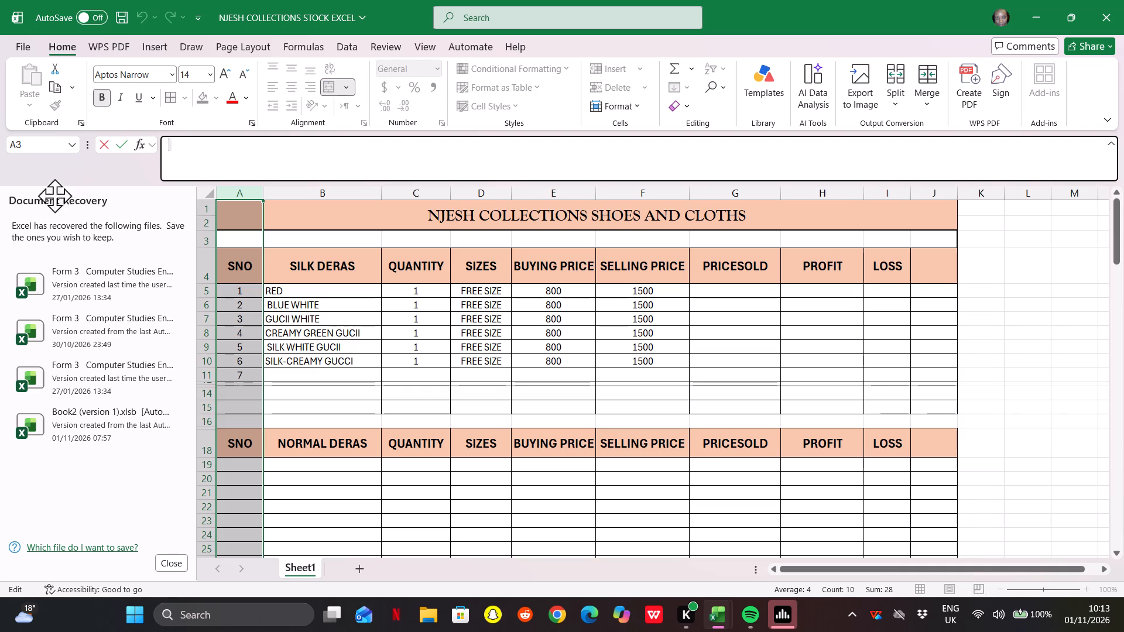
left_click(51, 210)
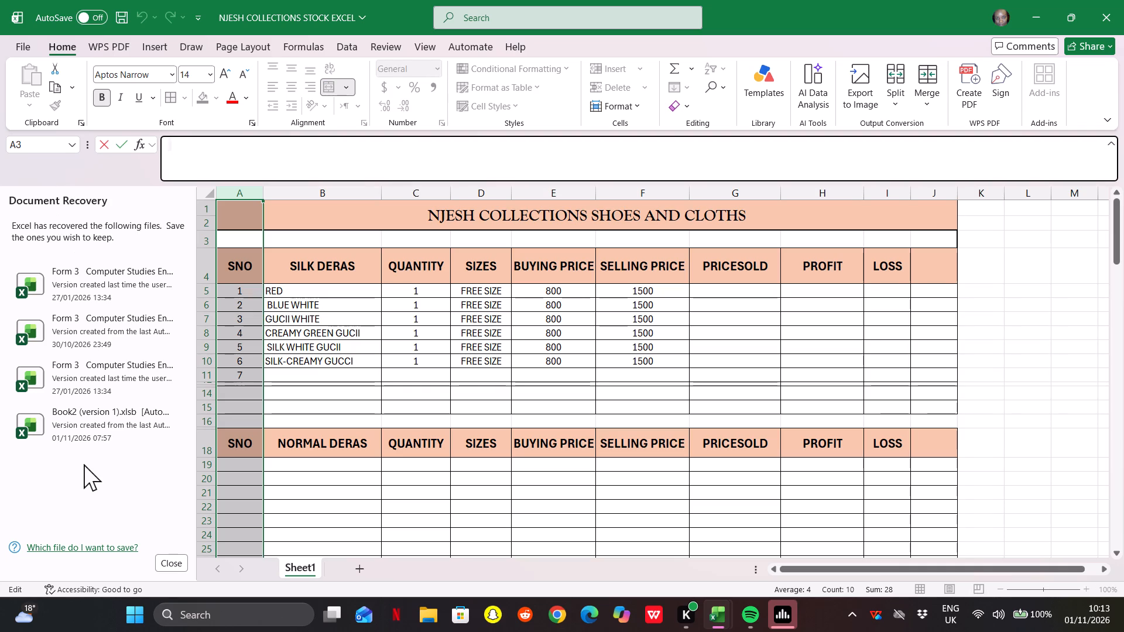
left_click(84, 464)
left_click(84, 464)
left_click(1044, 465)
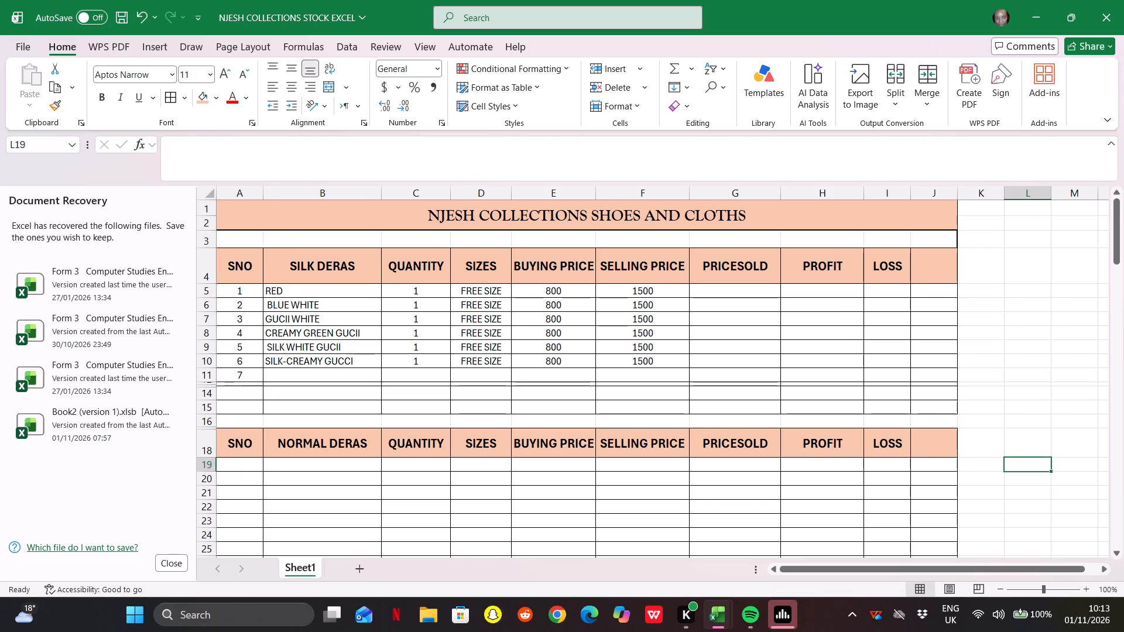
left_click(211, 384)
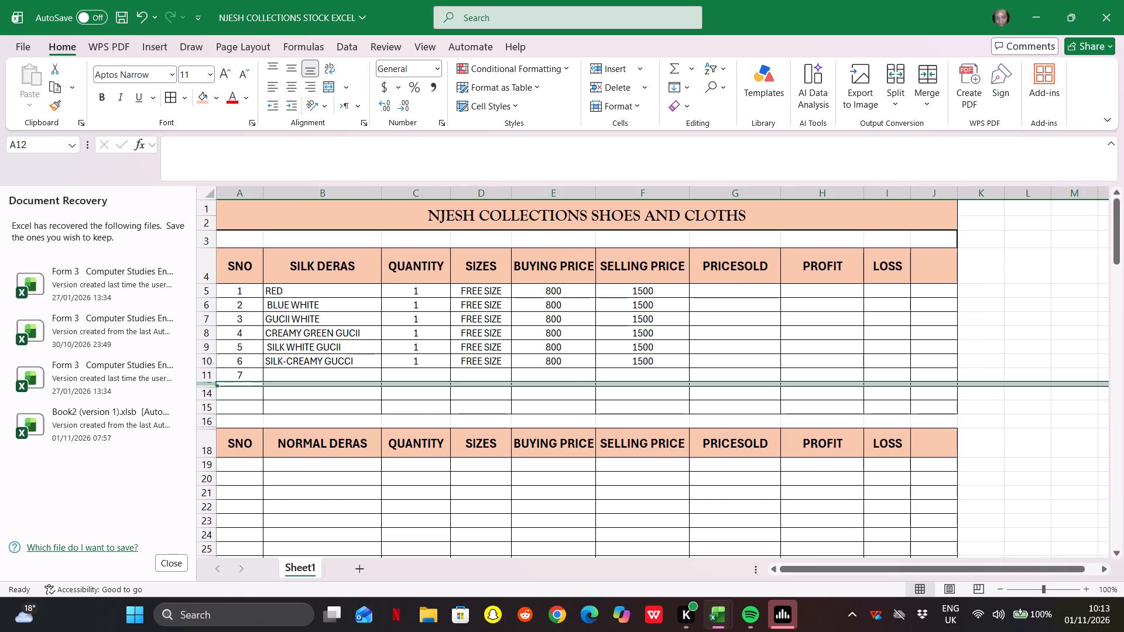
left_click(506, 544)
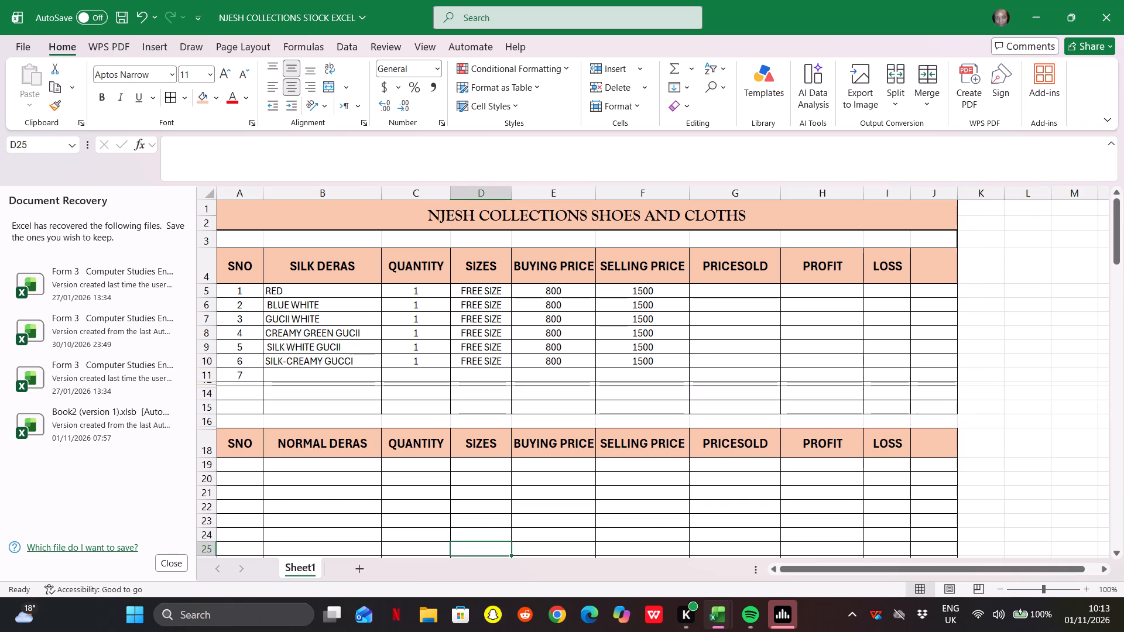
Select cell A19, the first SNO cell under NORMAL DERAS, and save the workbook.
left_click(251, 461)
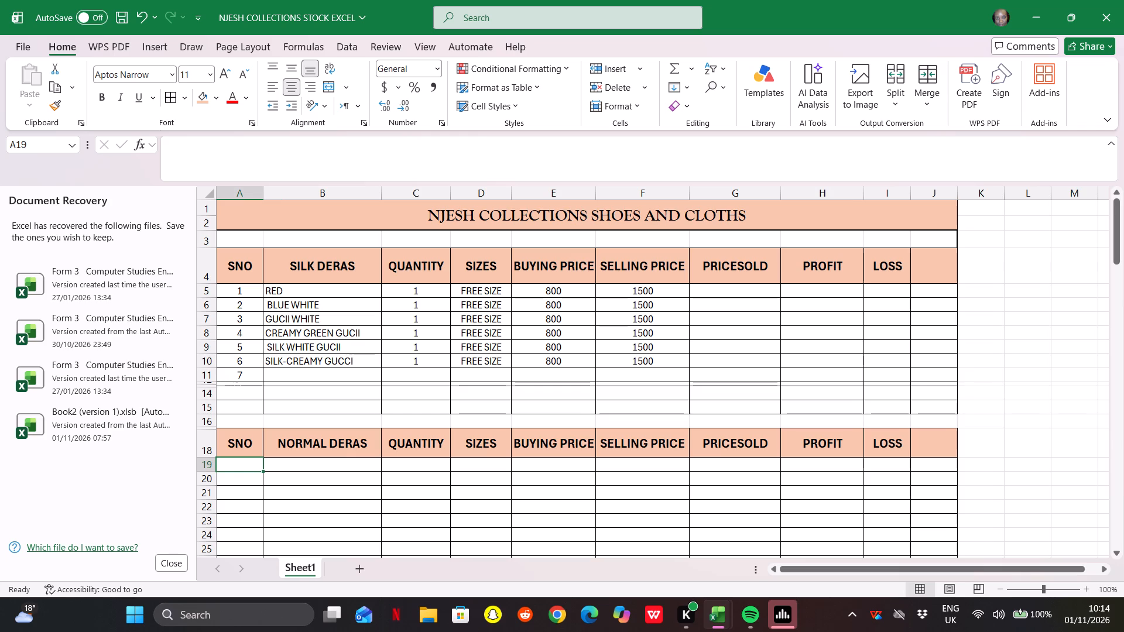
key("ctrl+s")
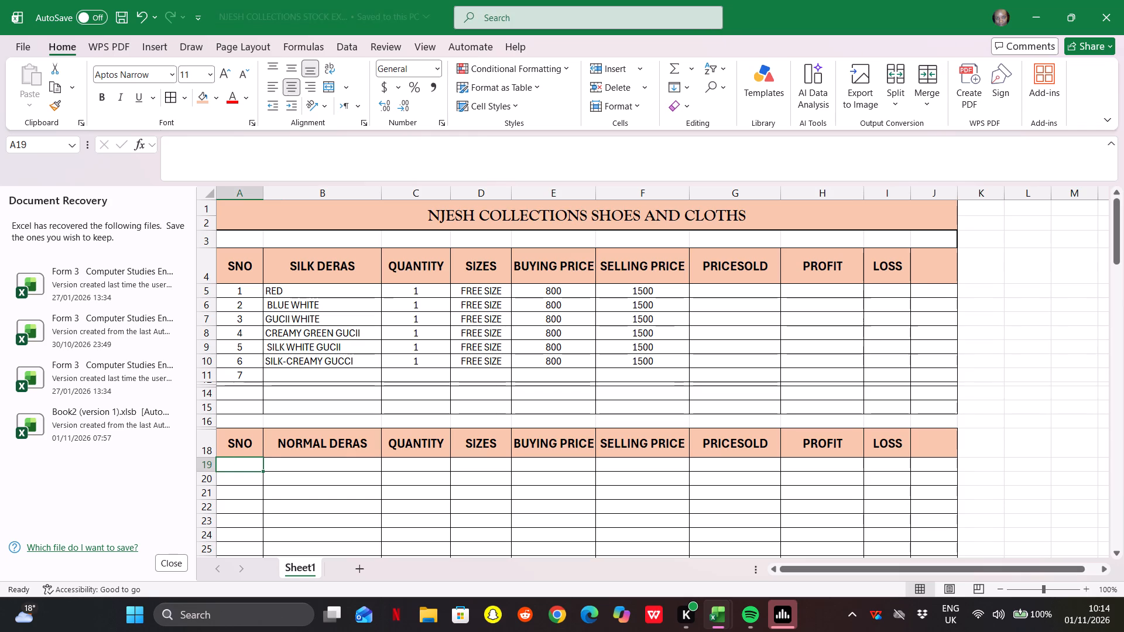